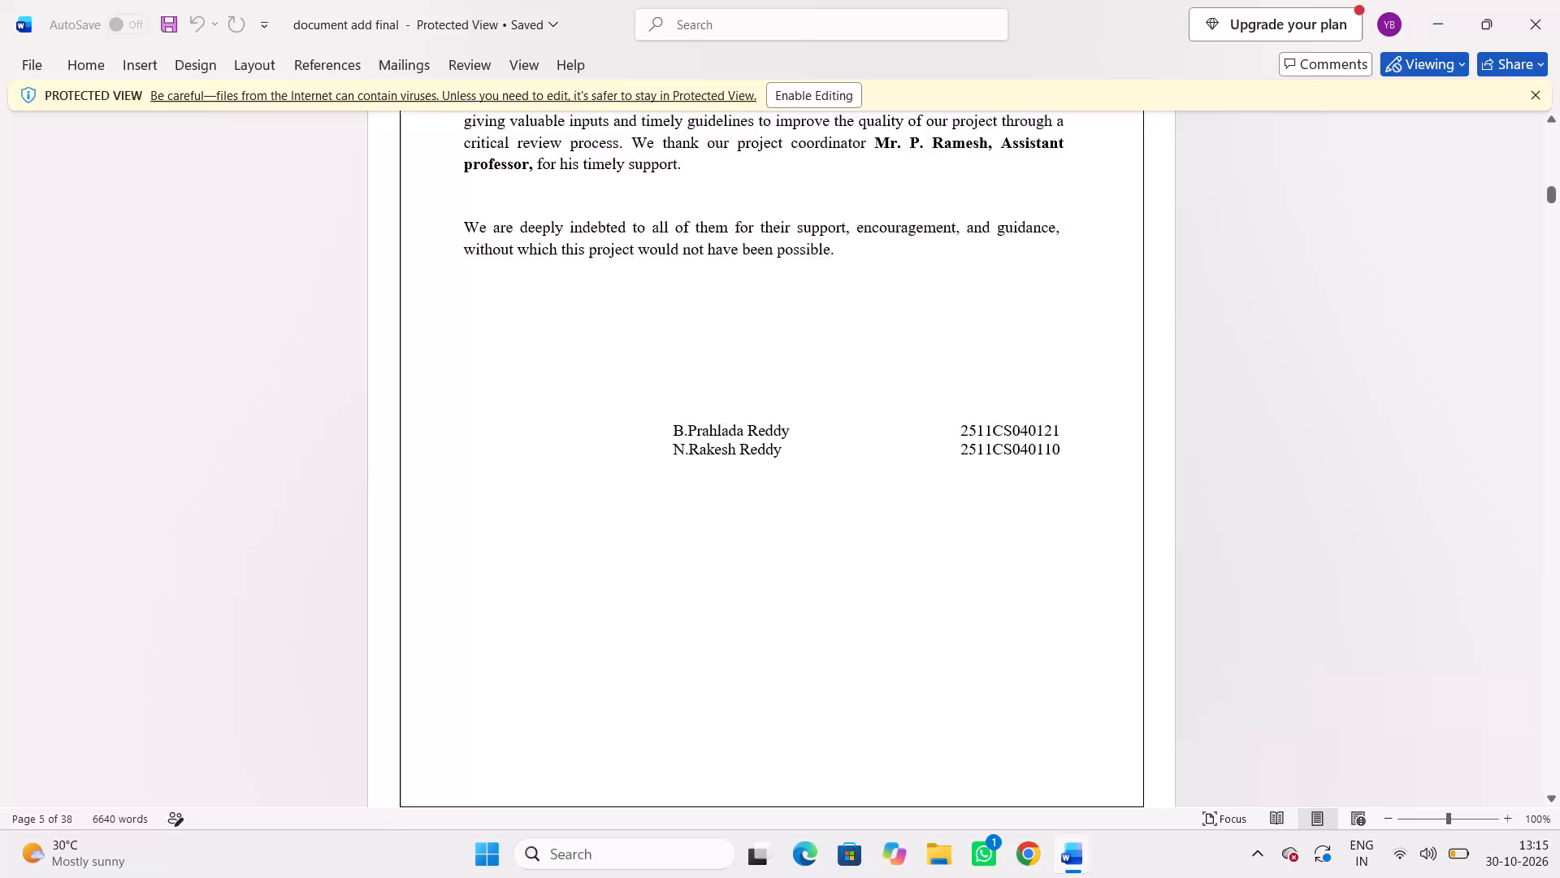
Copy the Acknowledgements body text, from "We extend our sincere gratitude" through "would not have been possible", in the "document add final" report.
{"action": "scroll", "coordinate": [1038, 382], "scroll_direction": "up", "scroll_amount": 3}
{"action": "scroll", "coordinate": [1038, 382], "scroll_direction": "down", "scroll_amount": 1}
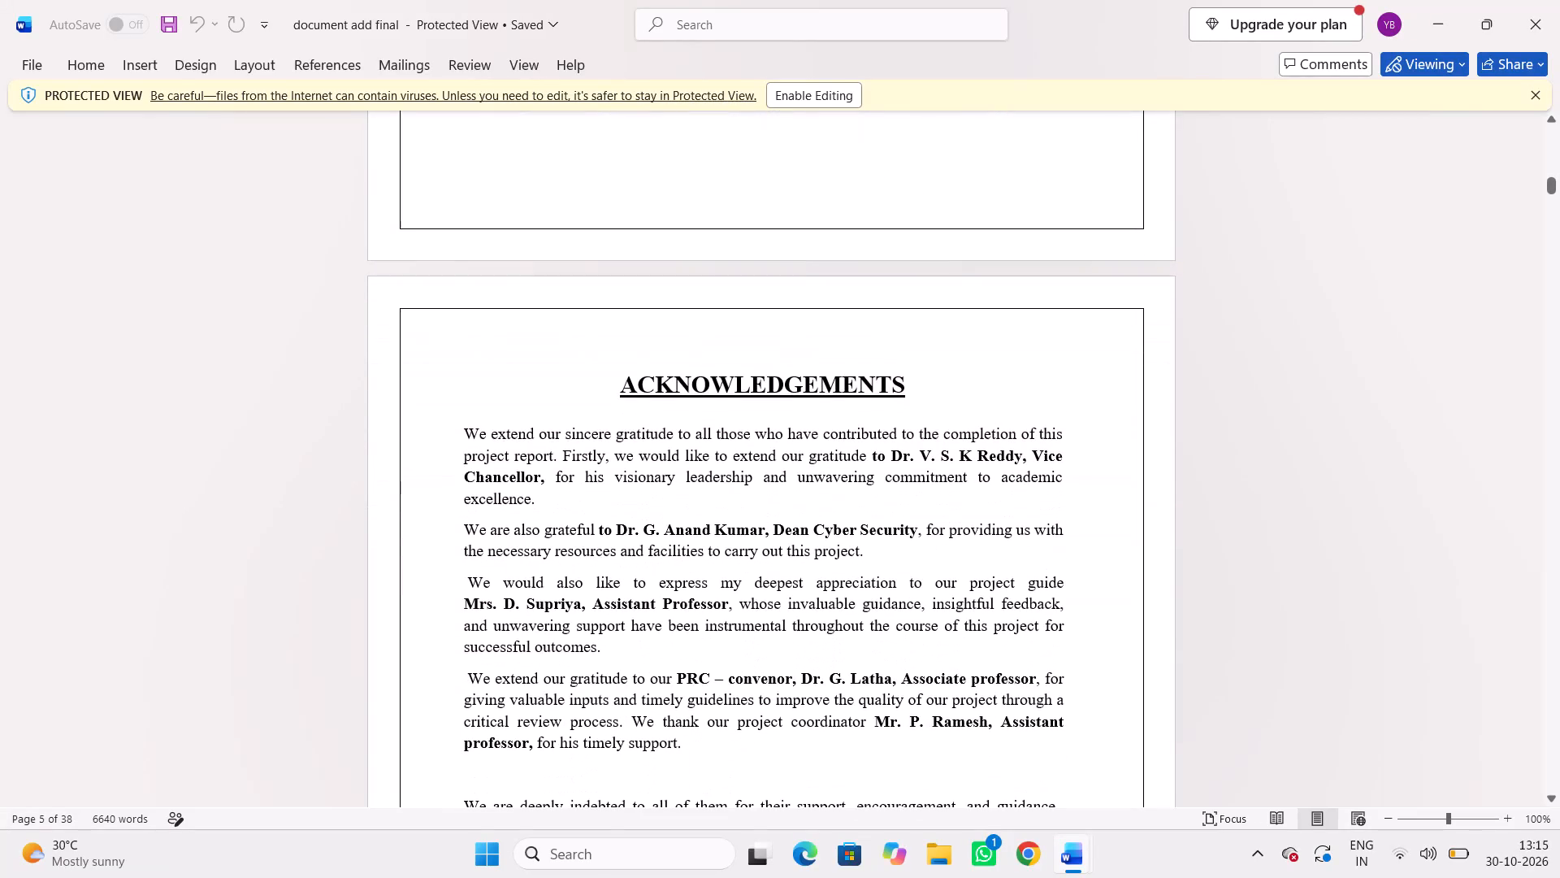
{"action": "scroll", "coordinate": [1038, 382], "scroll_direction": "down", "scroll_amount": 2}
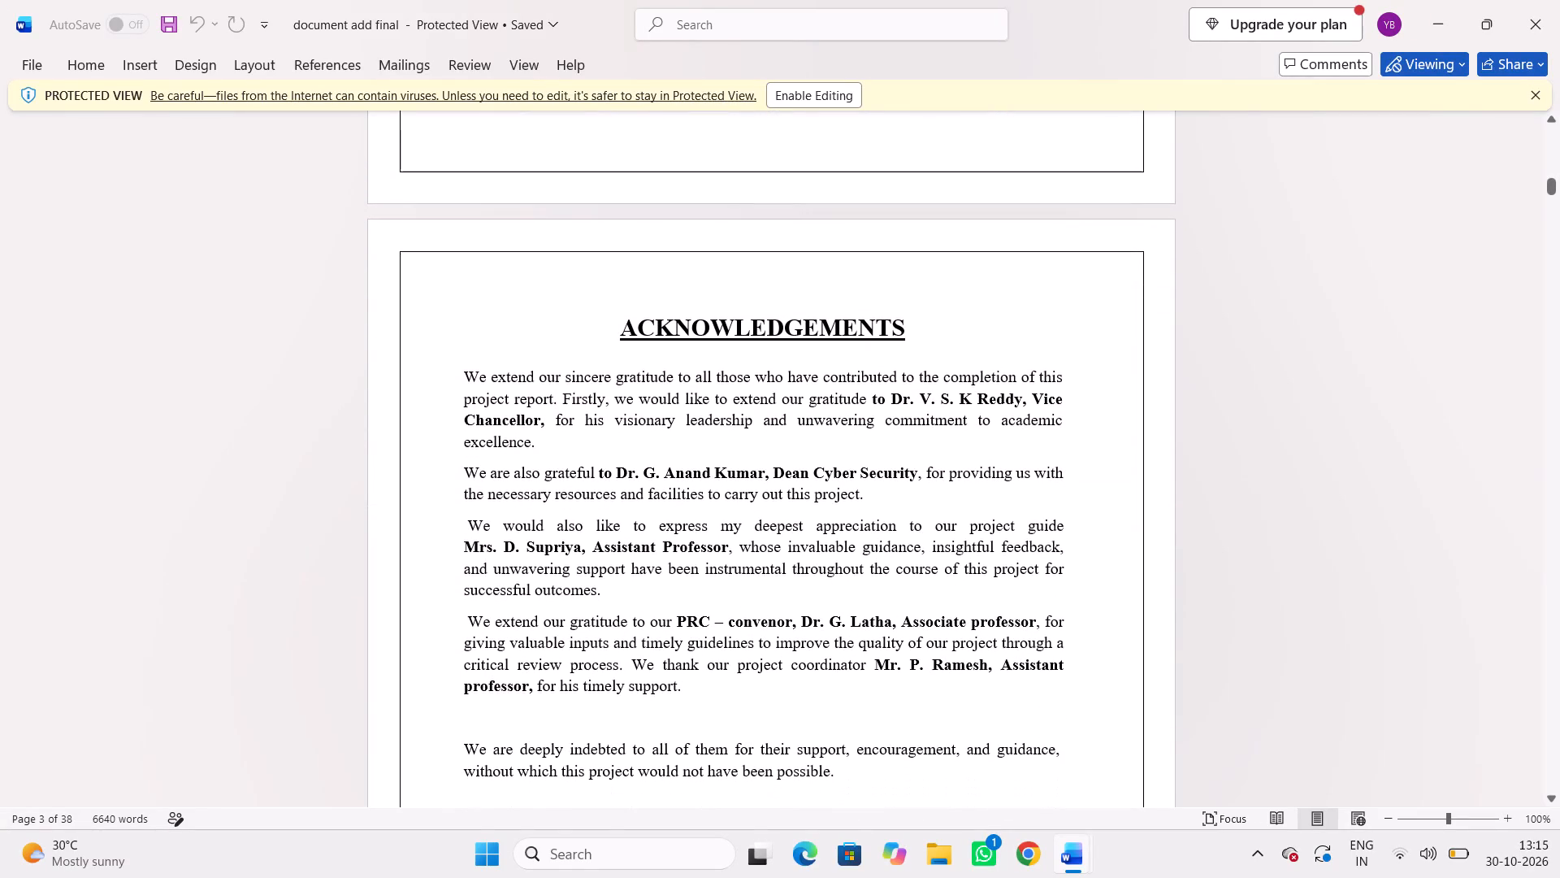
{"action": "scroll", "coordinate": [1038, 382], "scroll_direction": "down", "scroll_amount": 1}
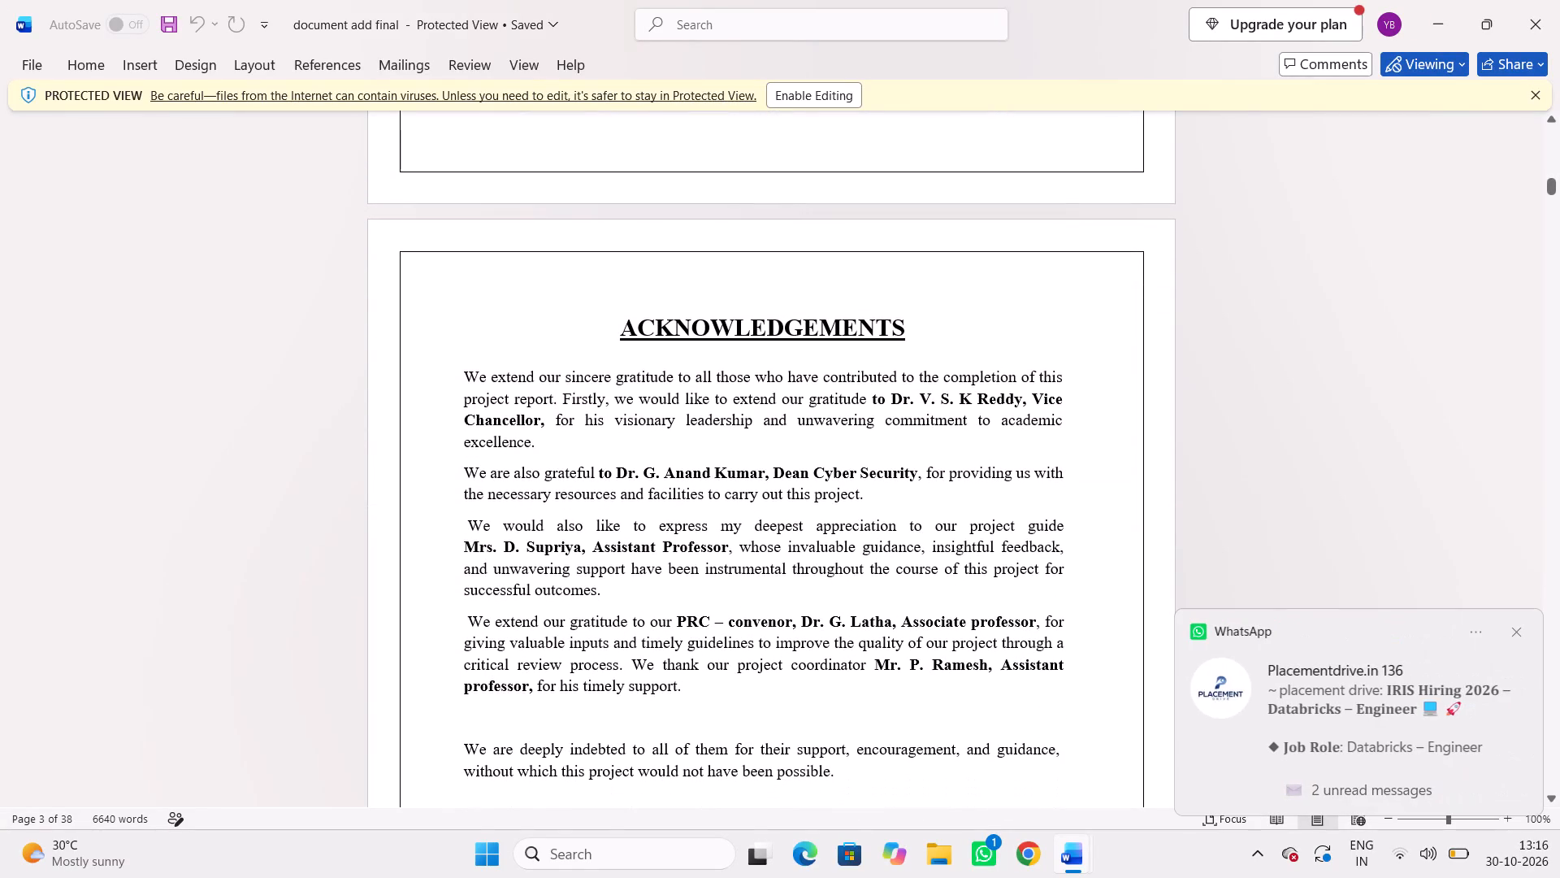
{"action": "scroll", "coordinate": [1038, 382], "scroll_direction": "down", "scroll_amount": 1}
{"action": "scroll", "coordinate": [1038, 382], "scroll_direction": "up", "scroll_amount": 2}
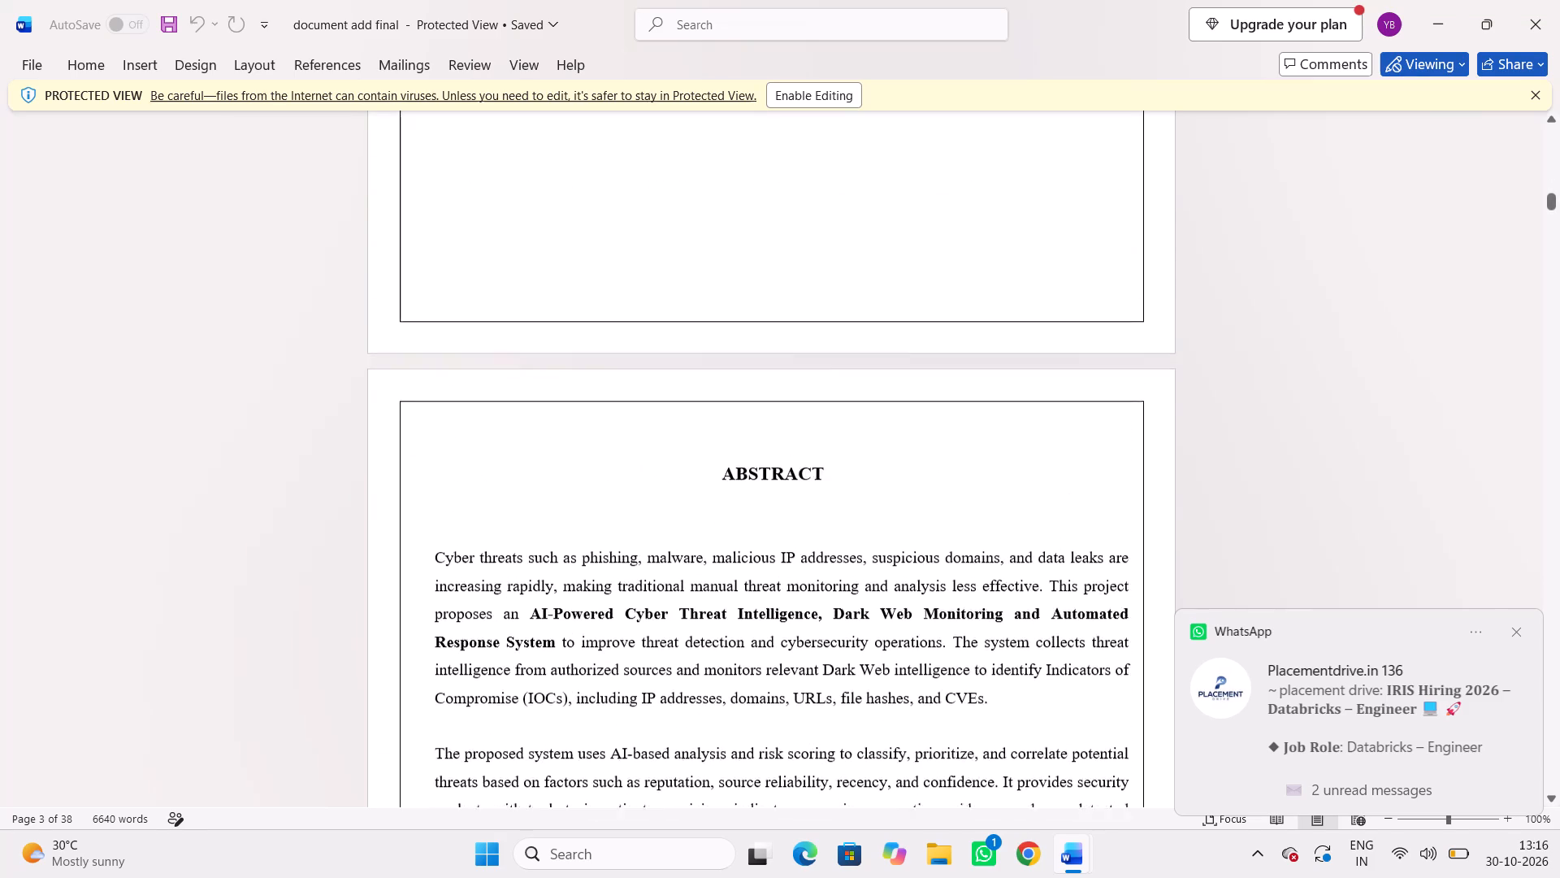
{"action": "scroll", "coordinate": [1038, 382], "scroll_direction": "up", "scroll_amount": 4}
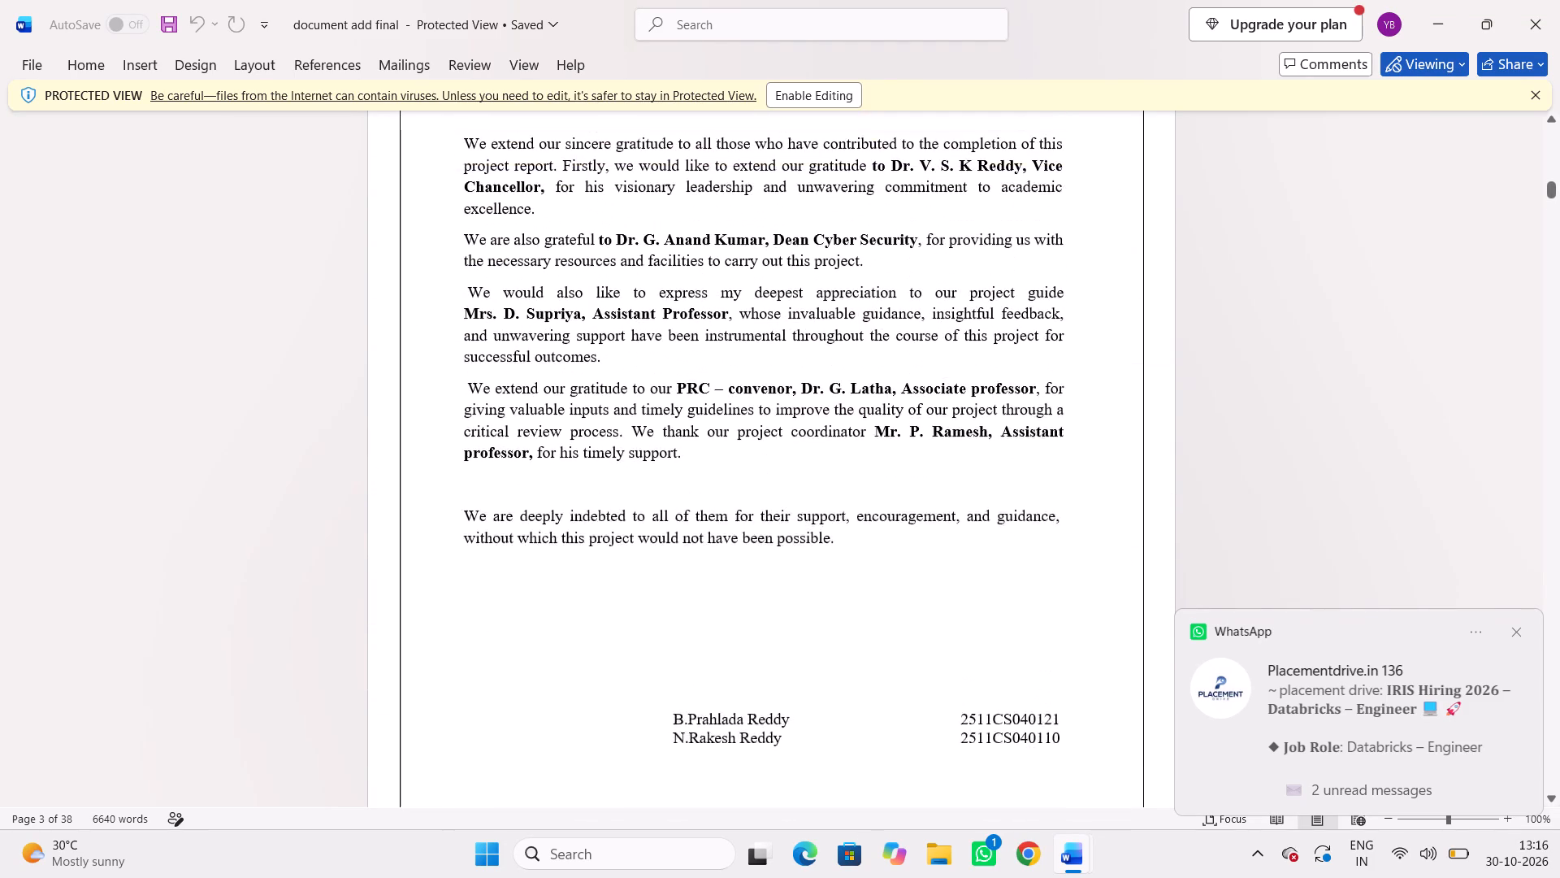
{"action": "scroll", "coordinate": [1038, 382], "scroll_direction": "up", "scroll_amount": 2}
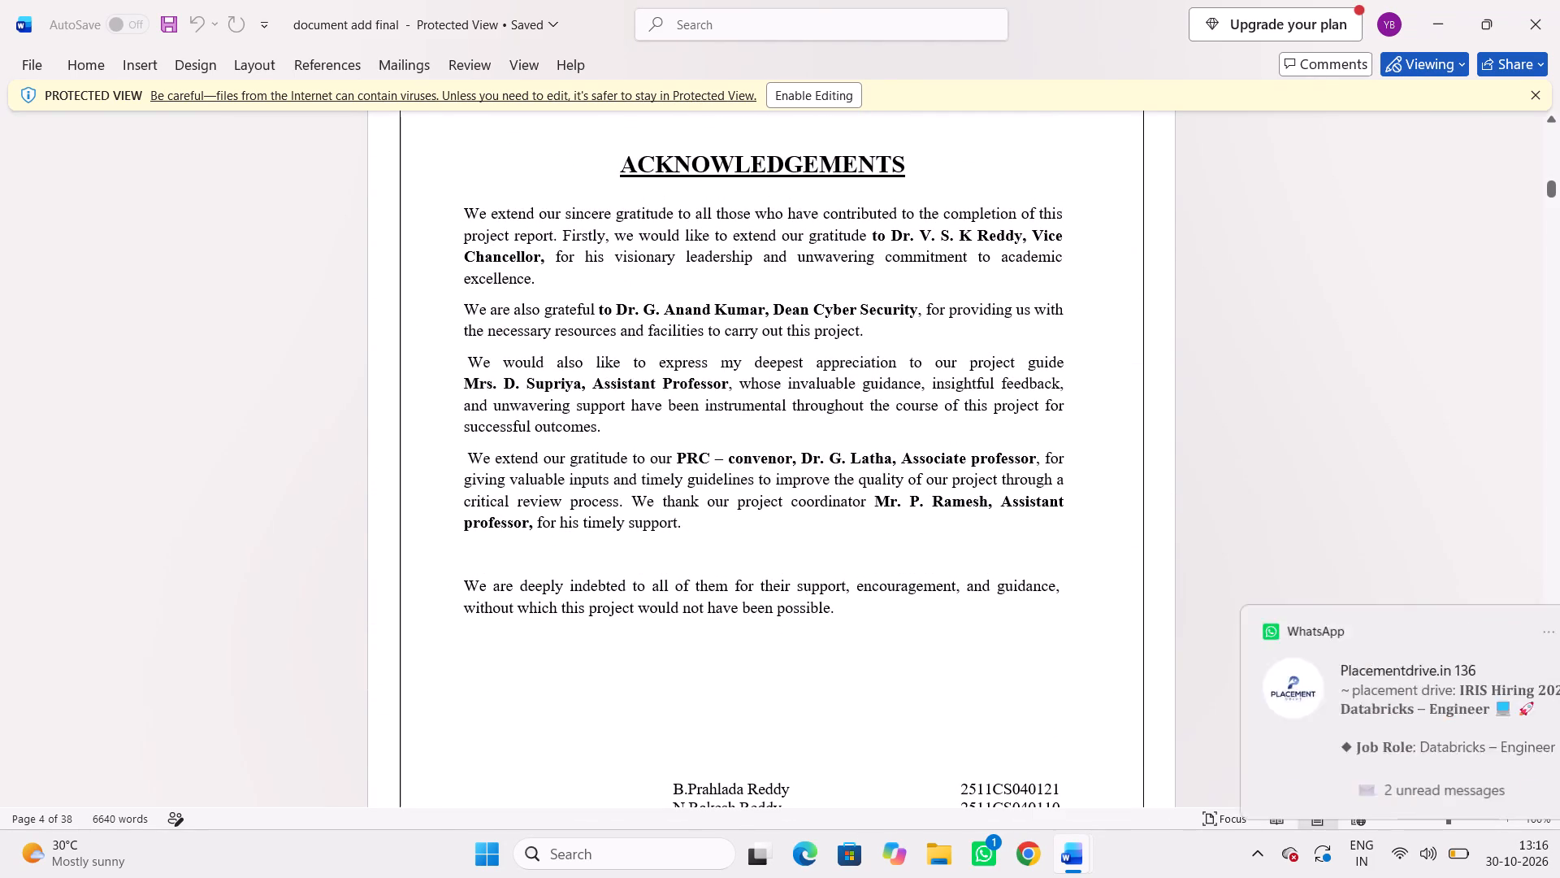
{"action": "left_click_drag", "start_coordinate": [462, 209], "coordinate": [732, 606]}
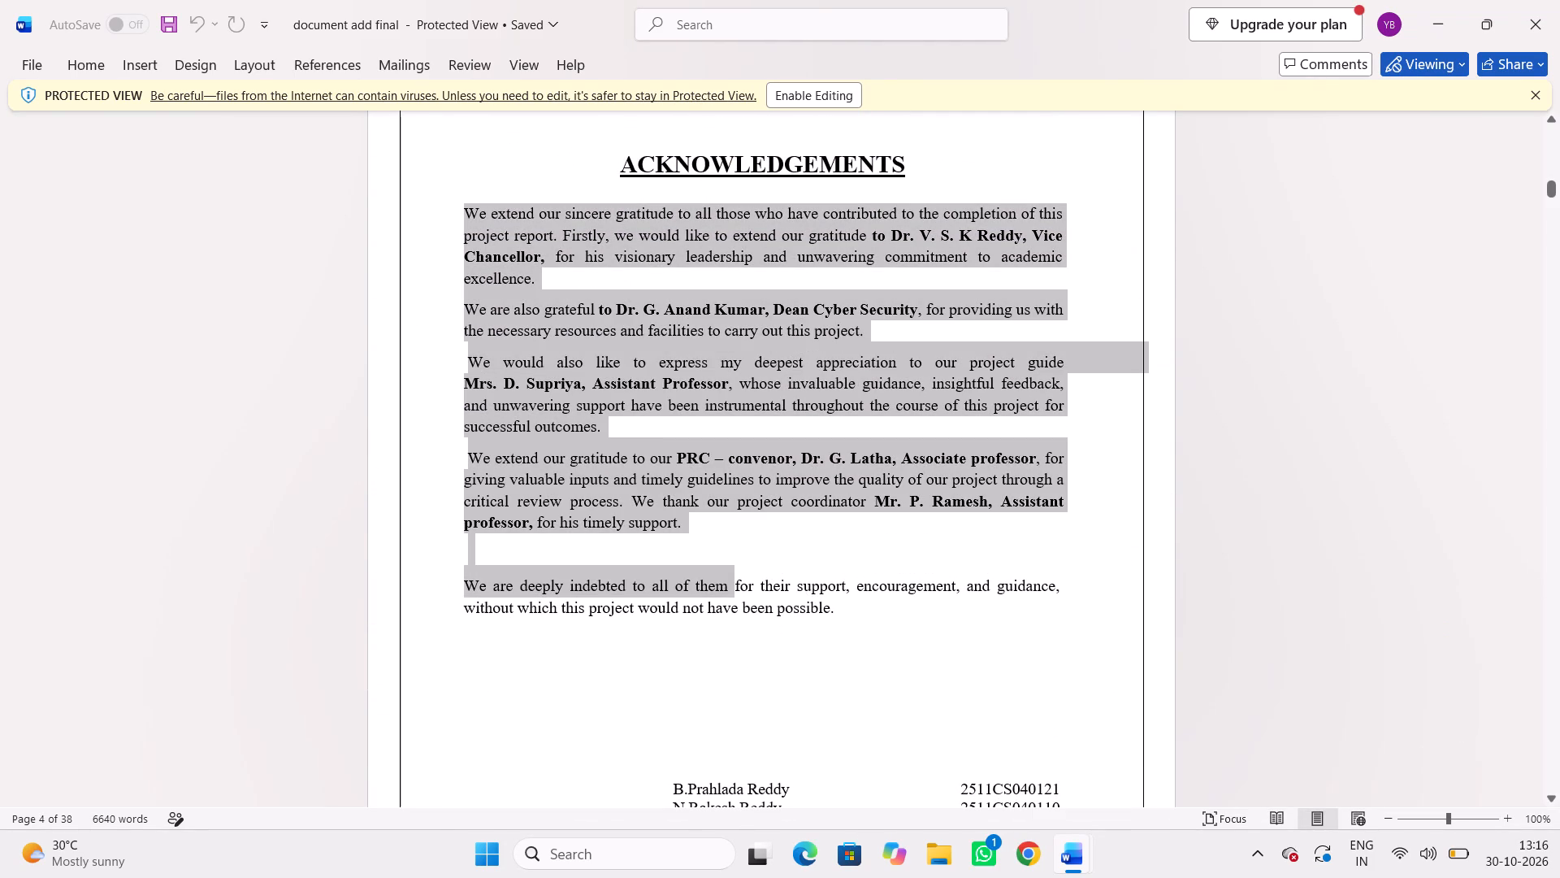
{"action": "left_click_drag", "start_coordinate": [732, 606], "coordinate": [792, 617]}
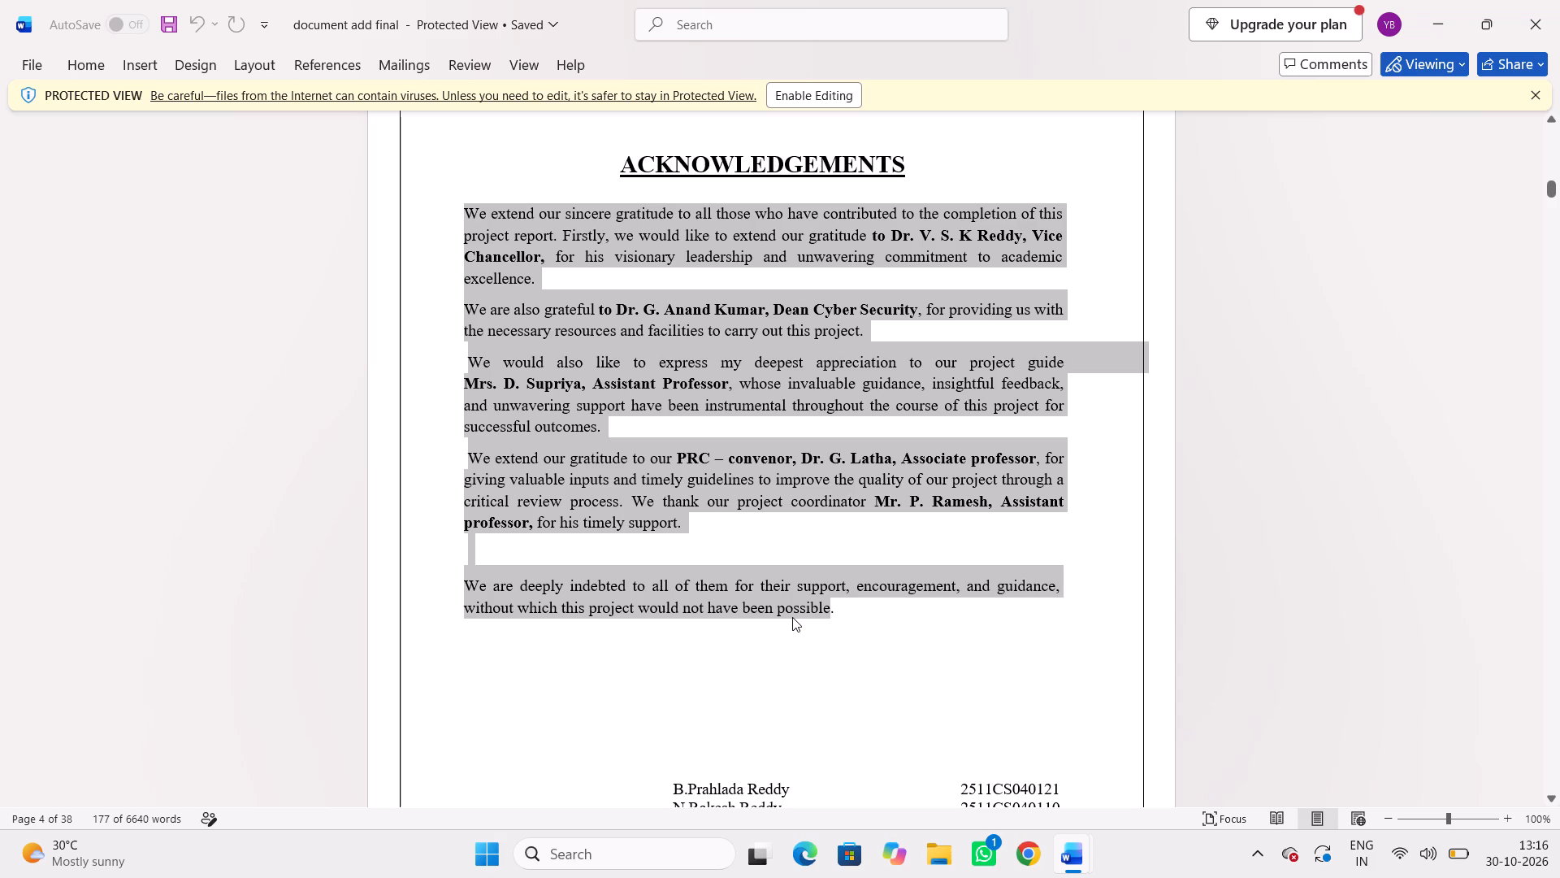
{"action": "key", "text": "ctrl+c"}
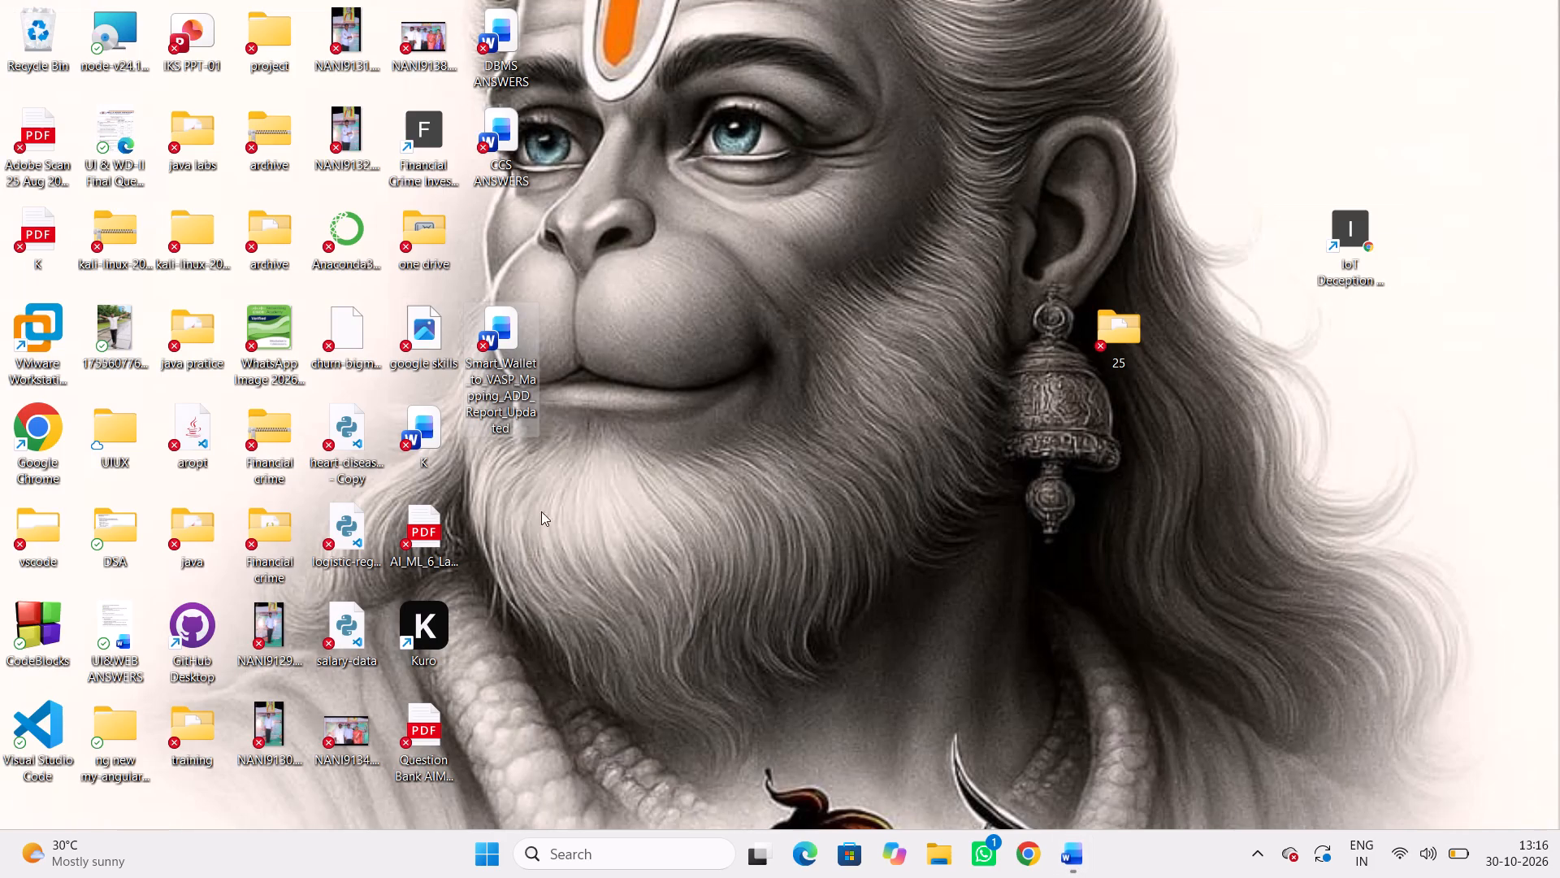
Open the Smart_Wallet_to_VASP_Mapping_ADD_Report_Updated document from the desktop.
{"action": "double_click", "coordinate": [502, 403]}
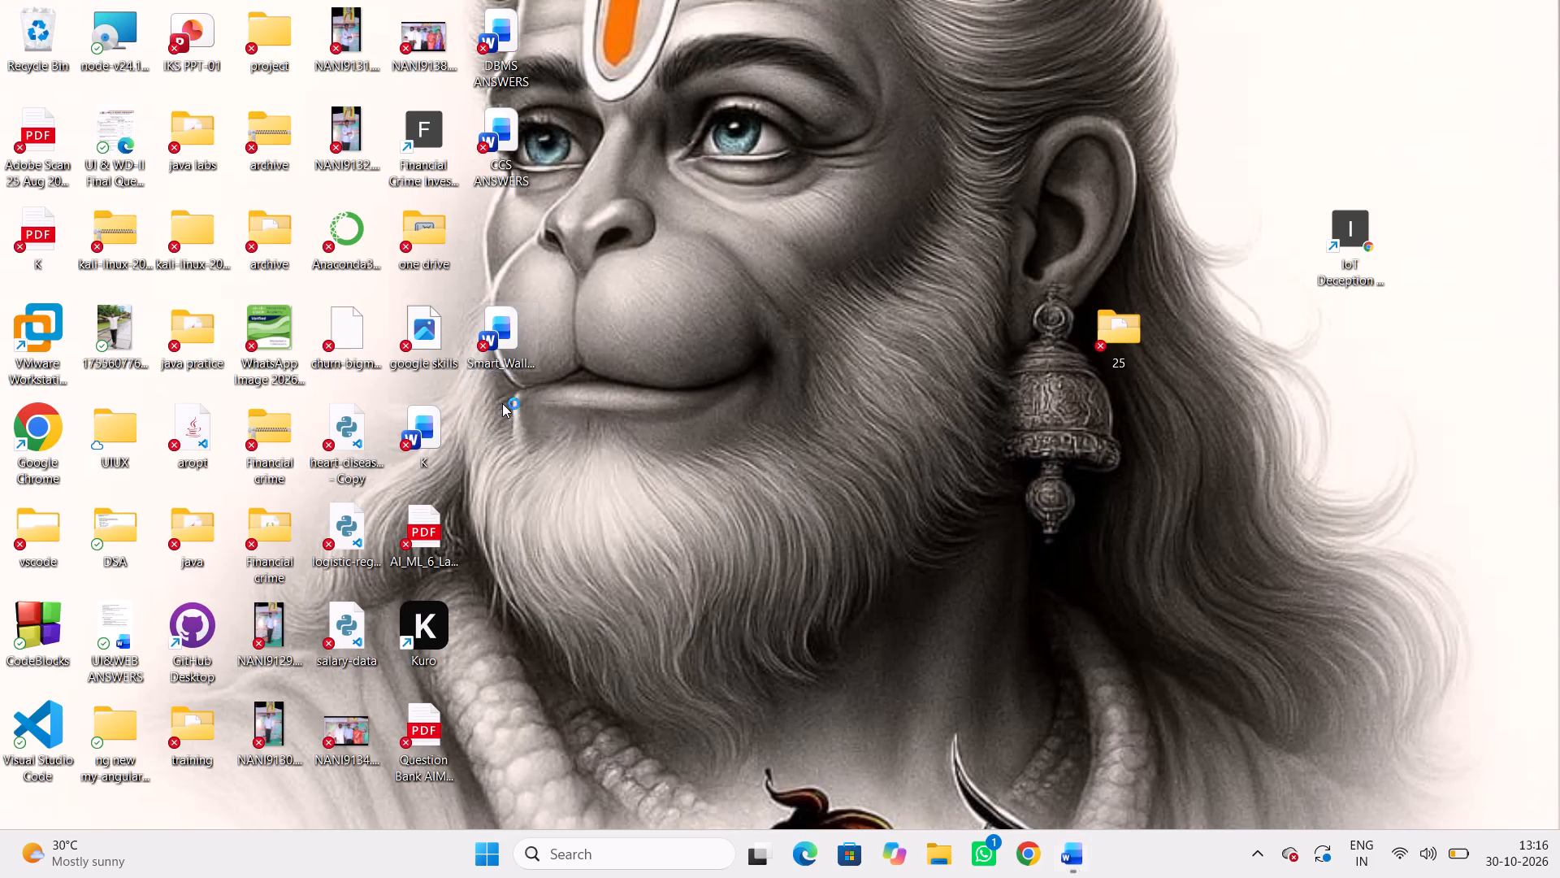
Replace the entire Acknowledgements body text on page 4, above the student names, with the copied acknowledgements text.
{"action": "scroll", "coordinate": [502, 403], "scroll_direction": "up", "scroll_amount": 4}
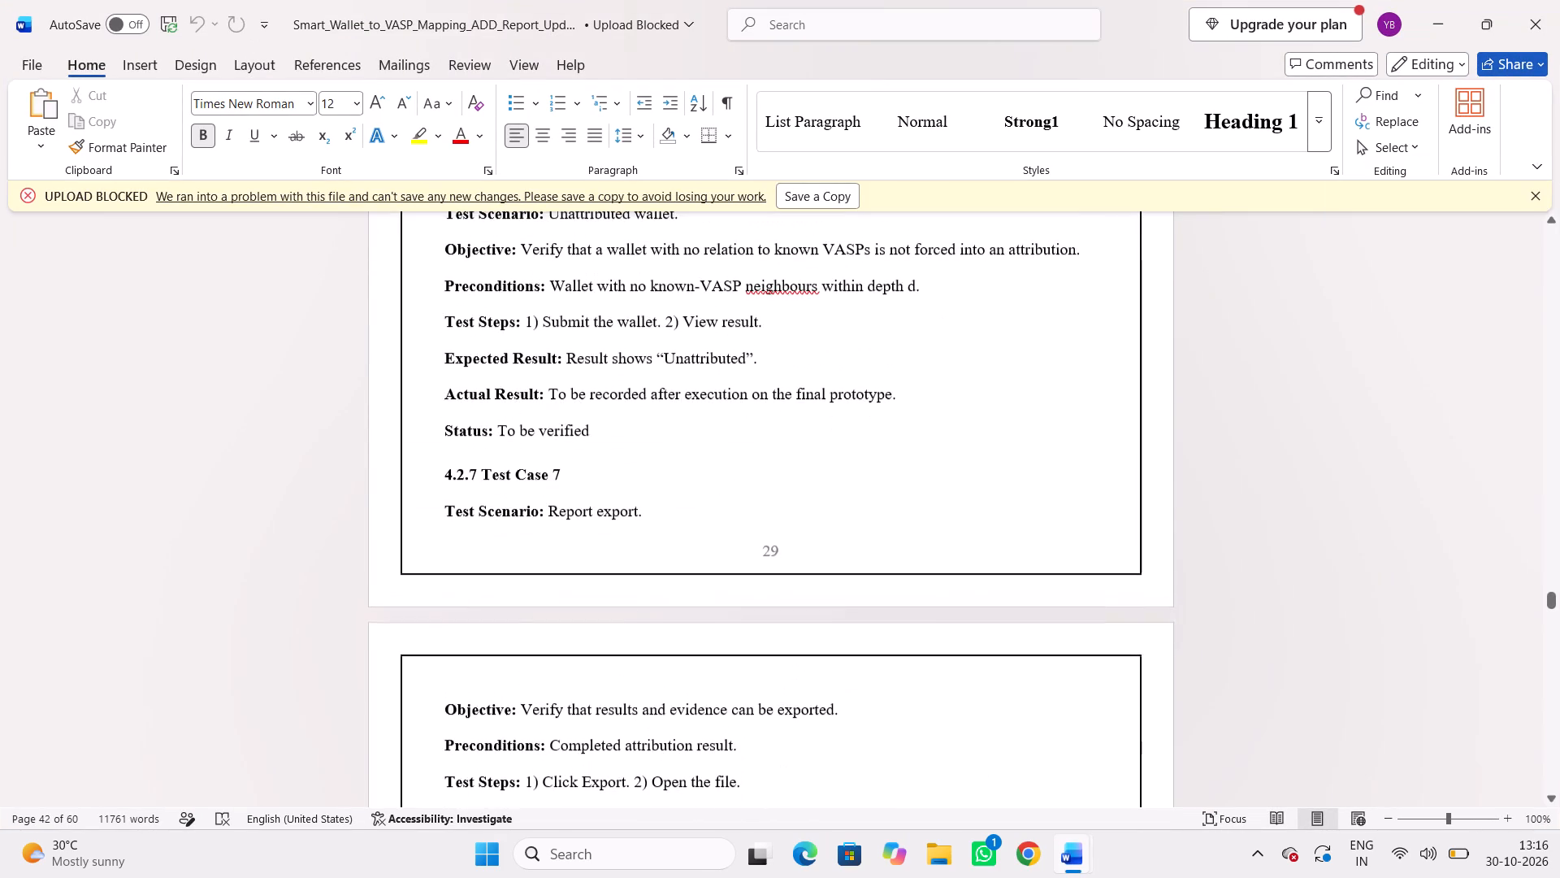
{"action": "scroll", "coordinate": [502, 403], "scroll_direction": "up", "scroll_amount": 15}
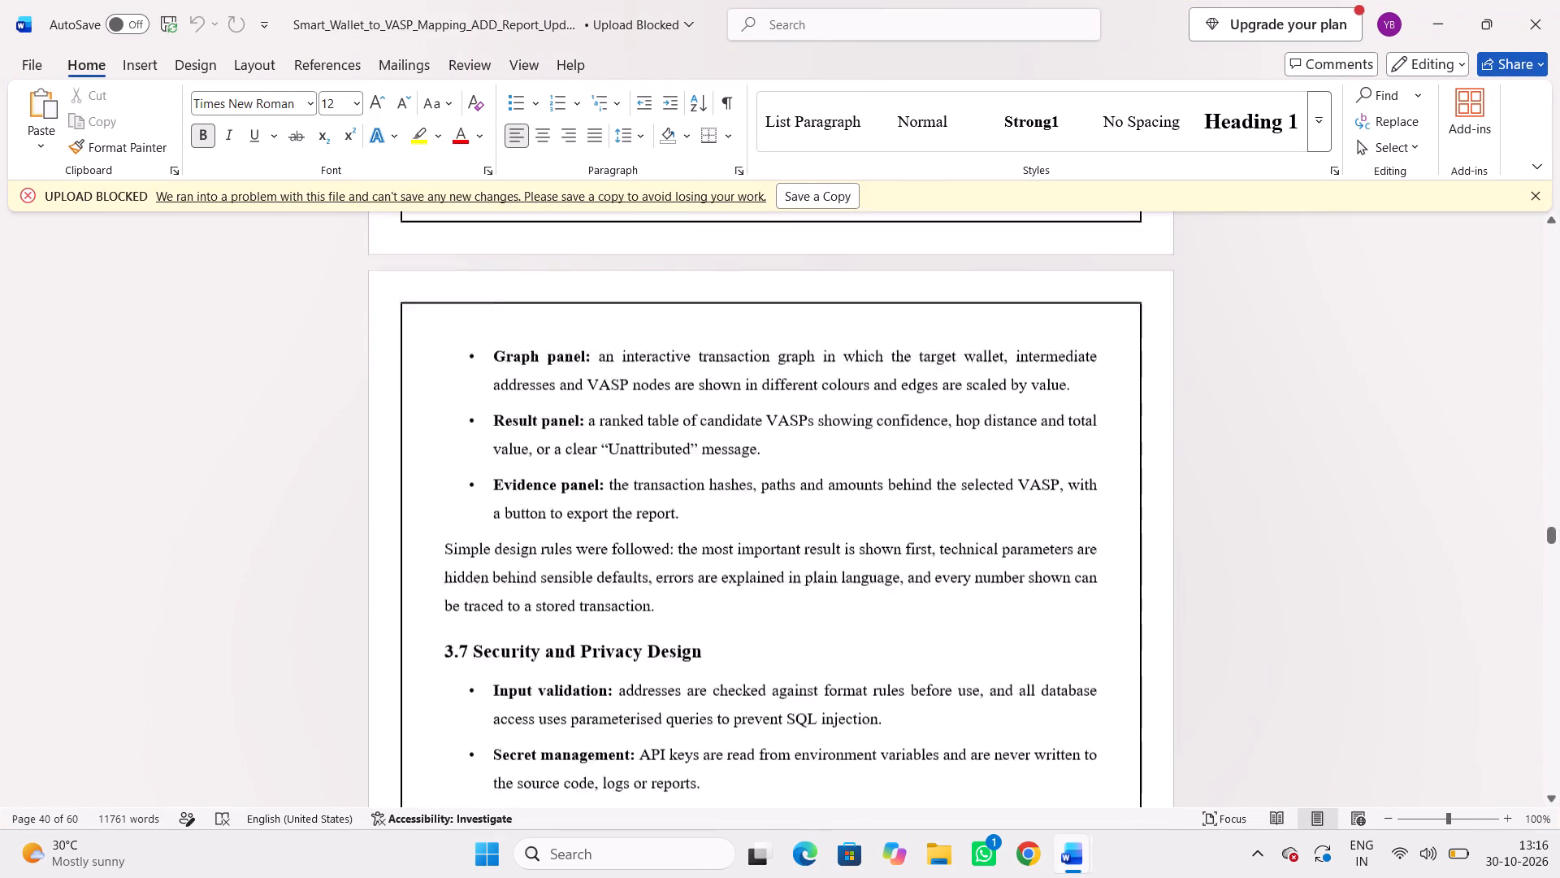
{"action": "scroll", "coordinate": [502, 403], "scroll_direction": "up", "scroll_amount": 10}
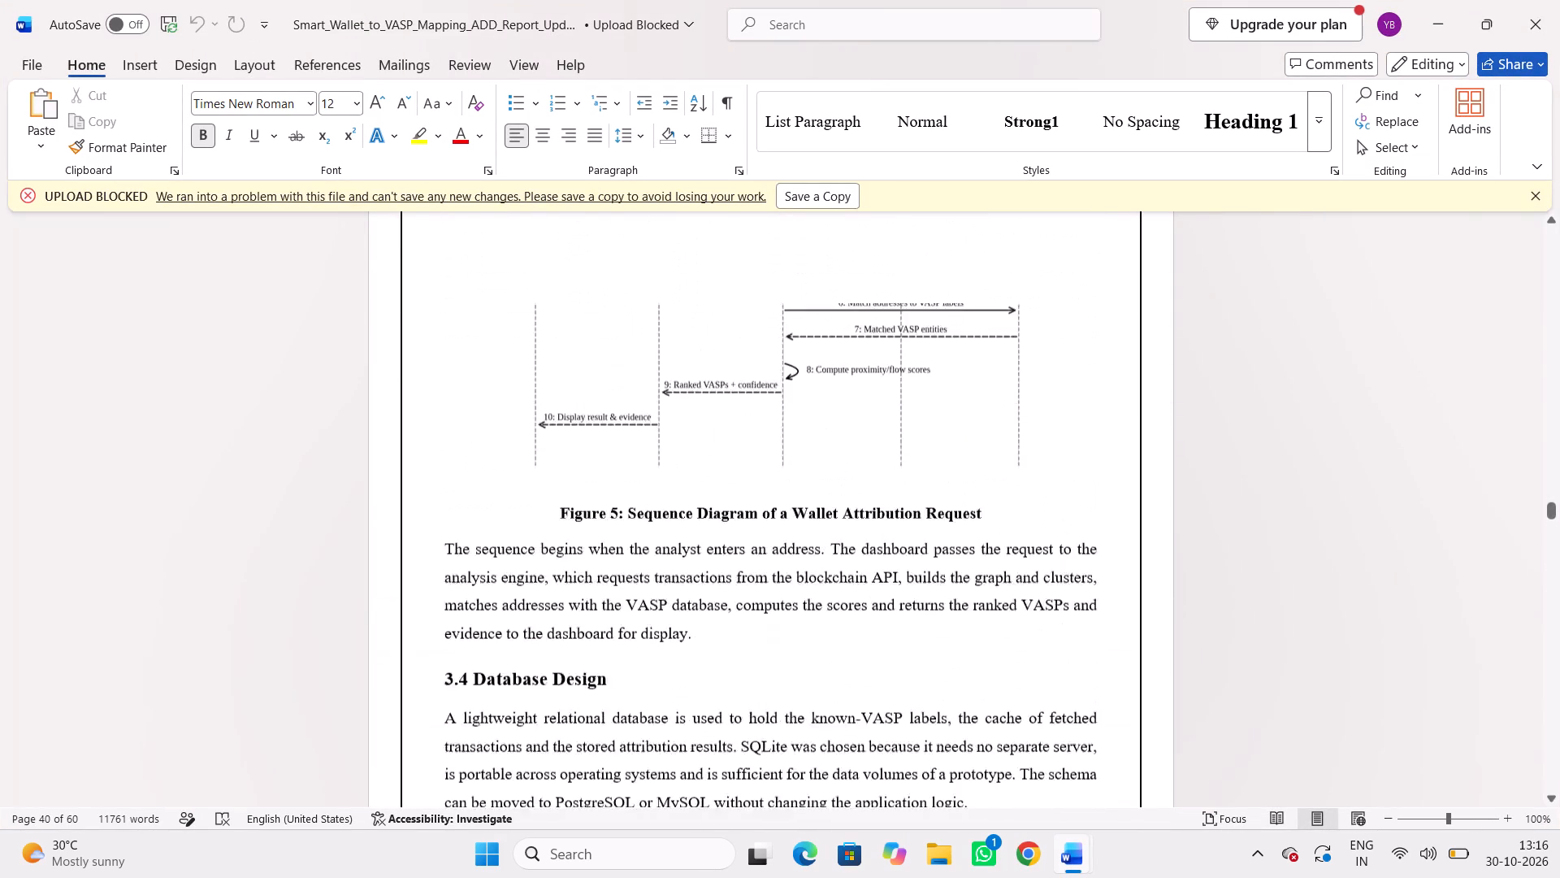
{"action": "scroll", "coordinate": [502, 403], "scroll_direction": "up", "scroll_amount": 11}
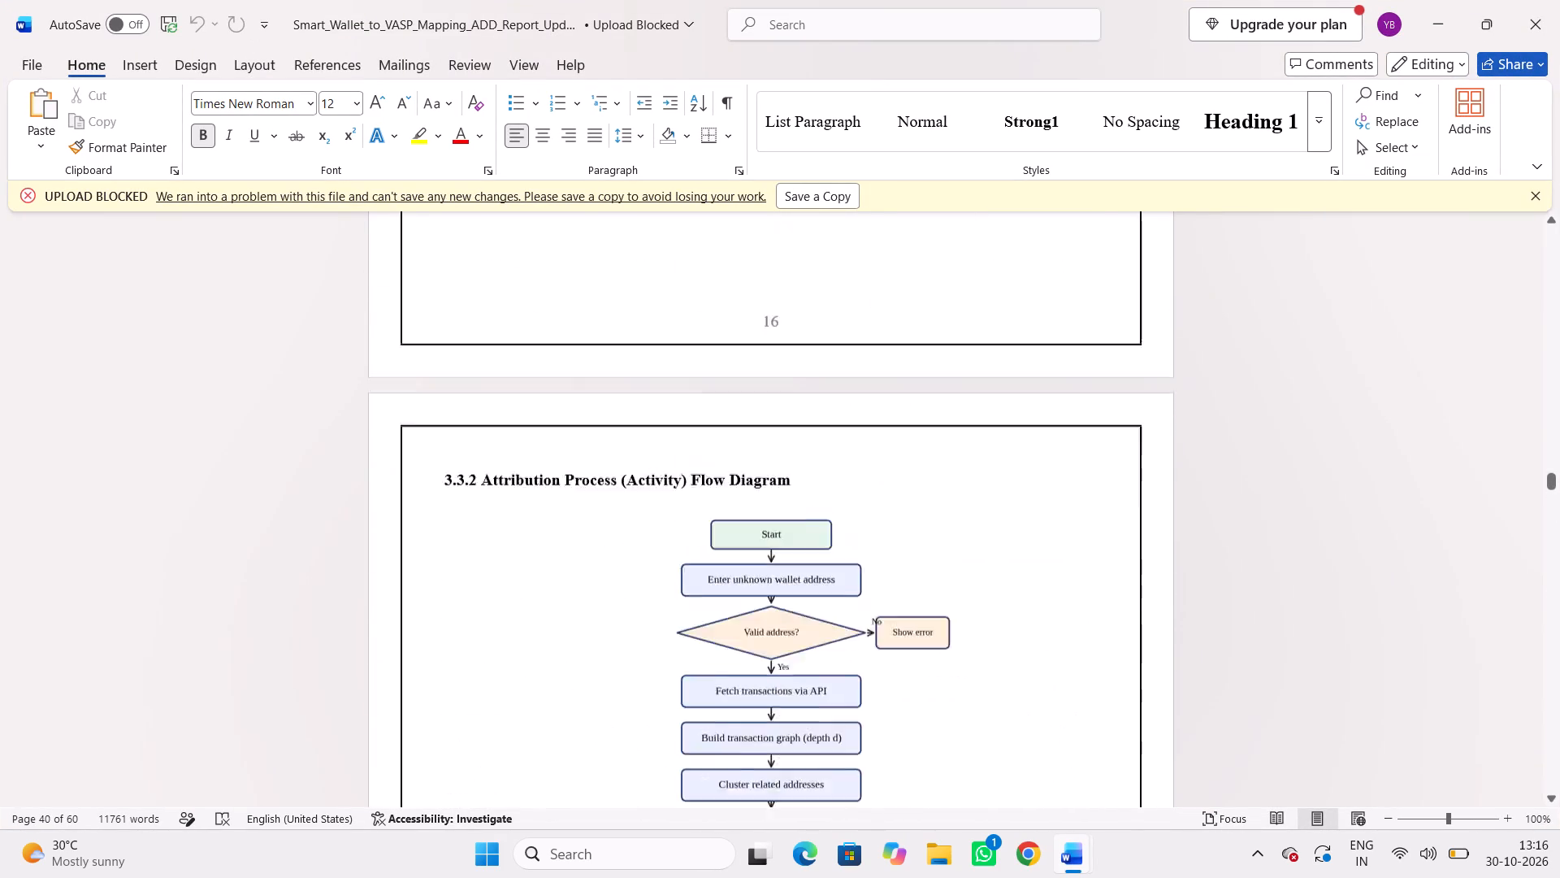
{"action": "scroll", "coordinate": [502, 403], "scroll_direction": "up", "scroll_amount": 12}
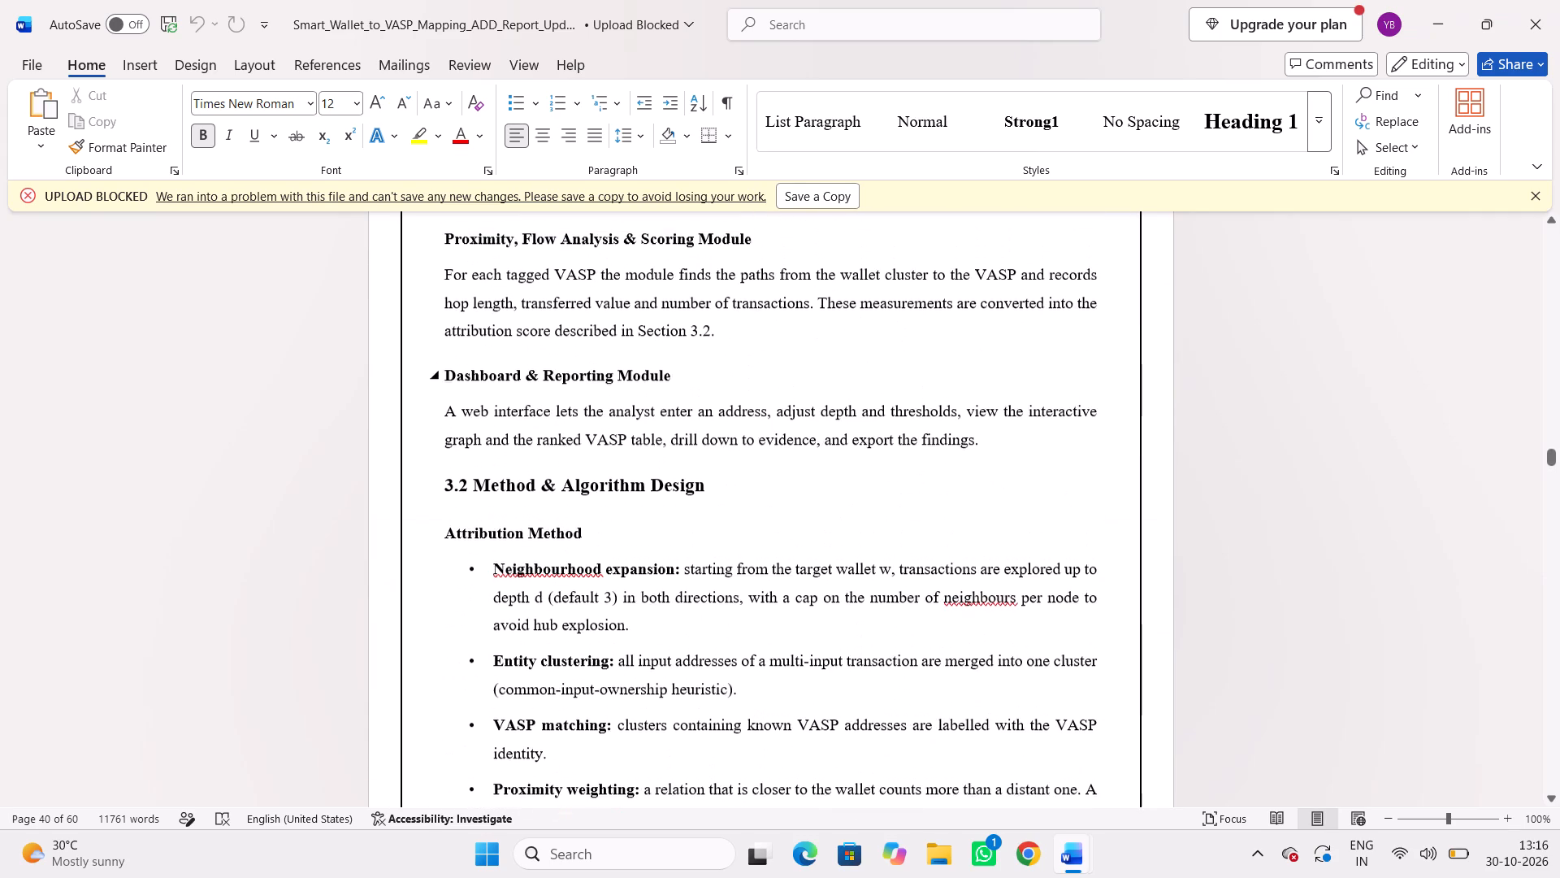
{"action": "scroll", "coordinate": [502, 403], "scroll_direction": "up", "scroll_amount": 20}
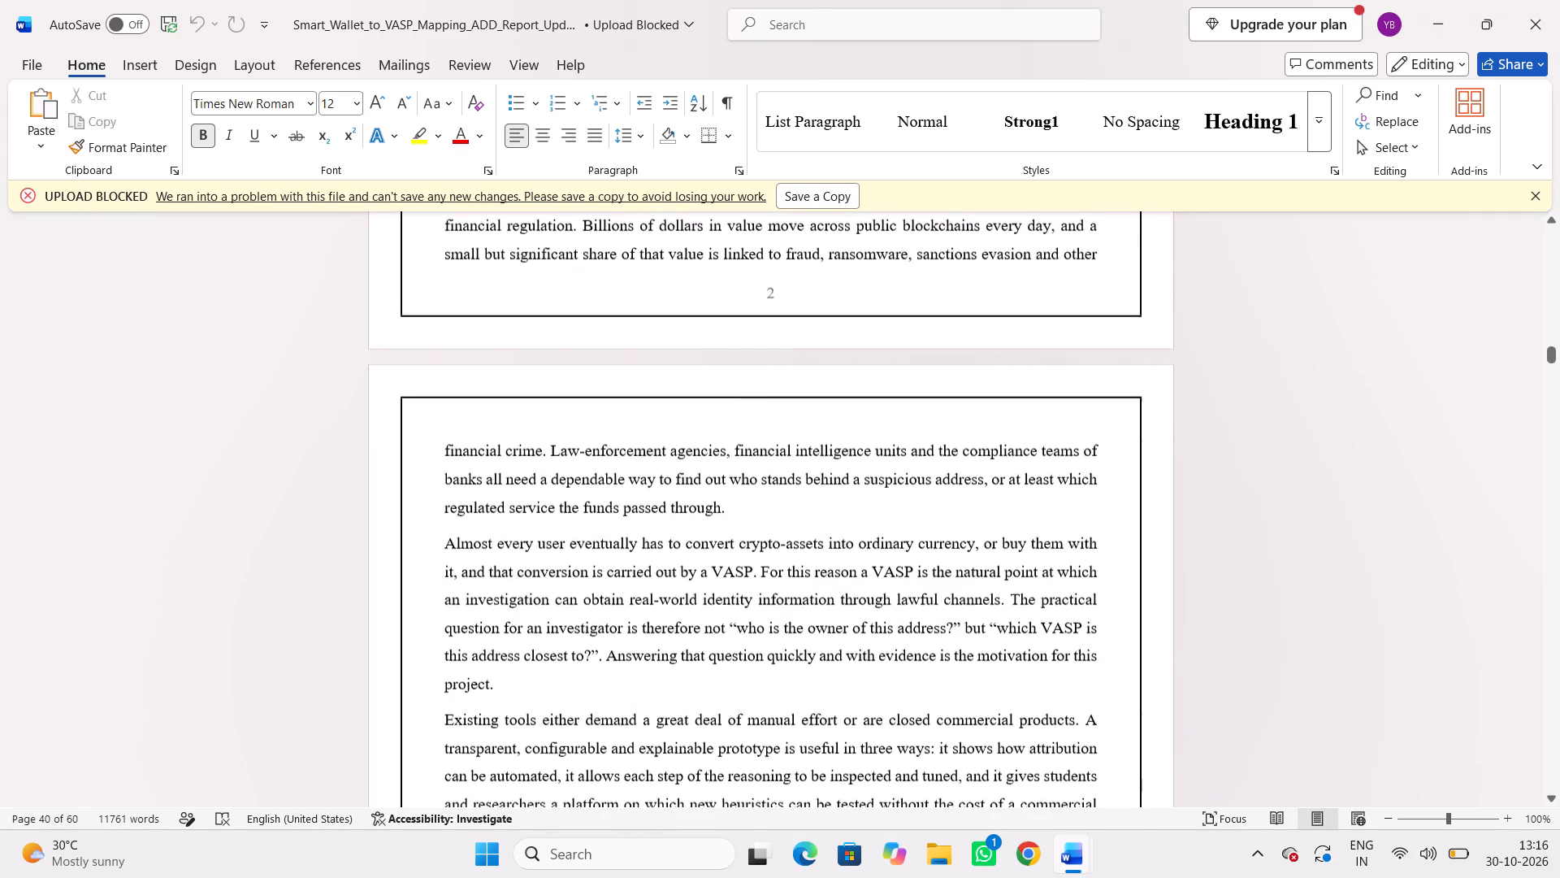
{"action": "scroll", "coordinate": [502, 403], "scroll_direction": "up", "scroll_amount": 9}
{"action": "scroll", "coordinate": [502, 403], "scroll_direction": "up", "scroll_amount": 12}
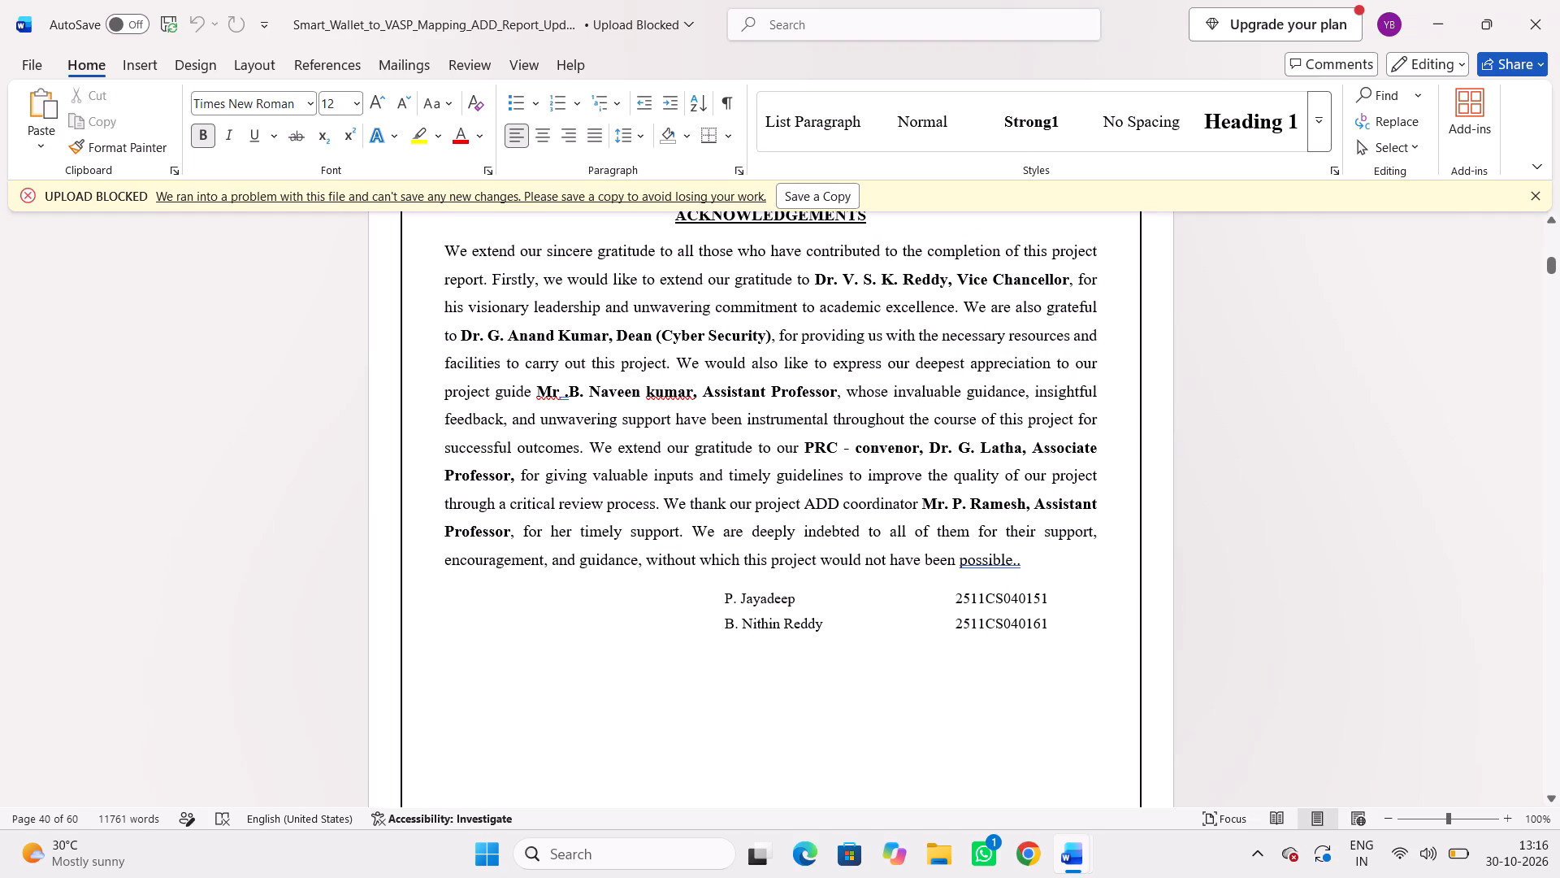
{"action": "left_click_drag", "start_coordinate": [1024, 564], "coordinate": [808, 416]}
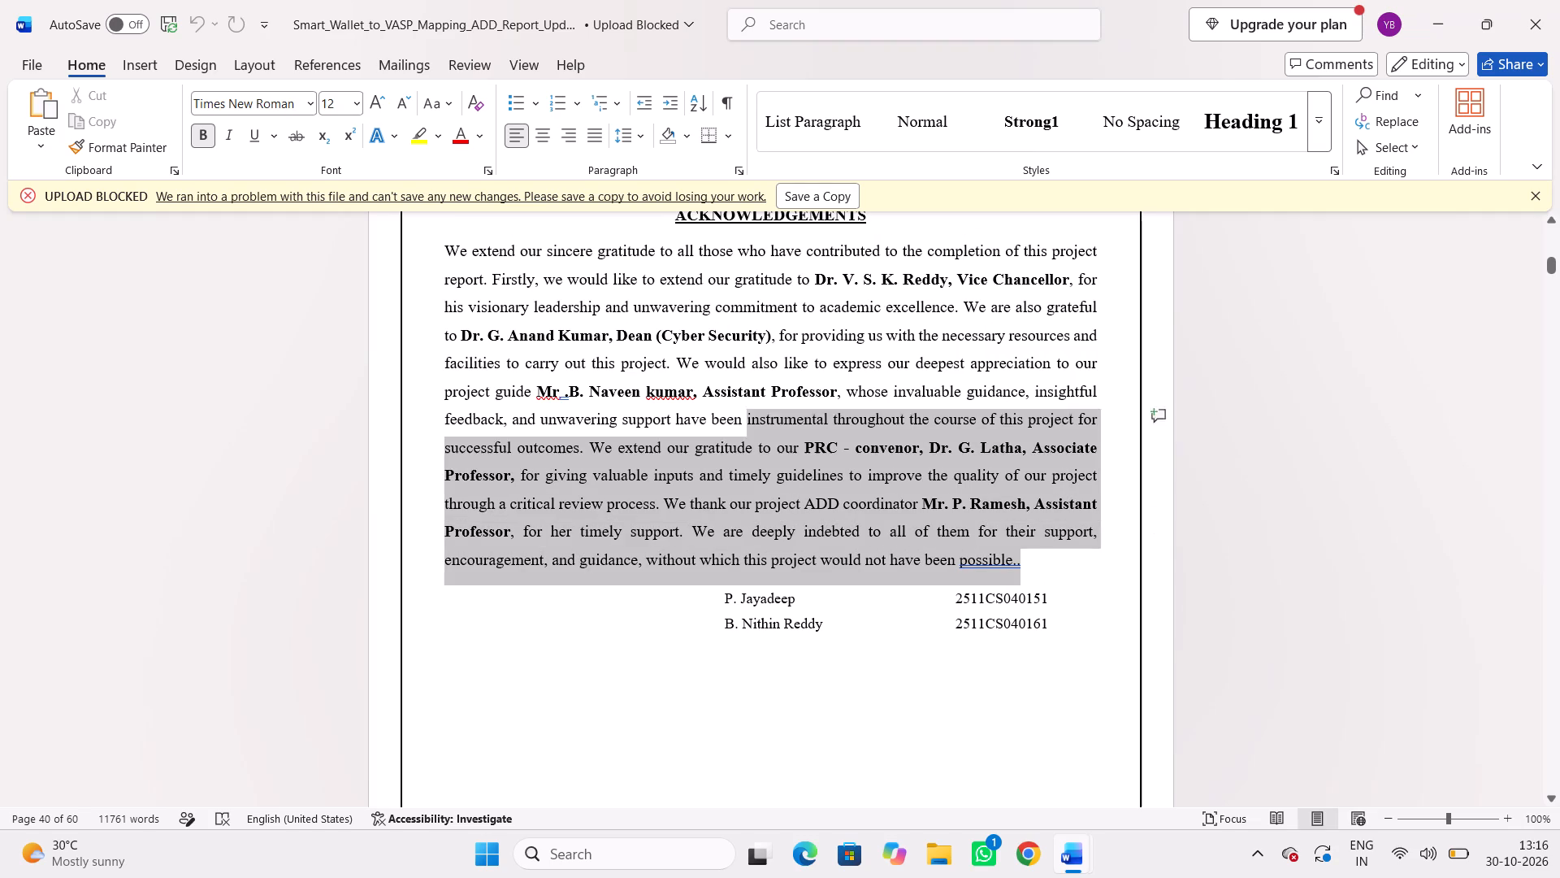
{"action": "left_click_drag", "start_coordinate": [808, 416], "coordinate": [600, 346]}
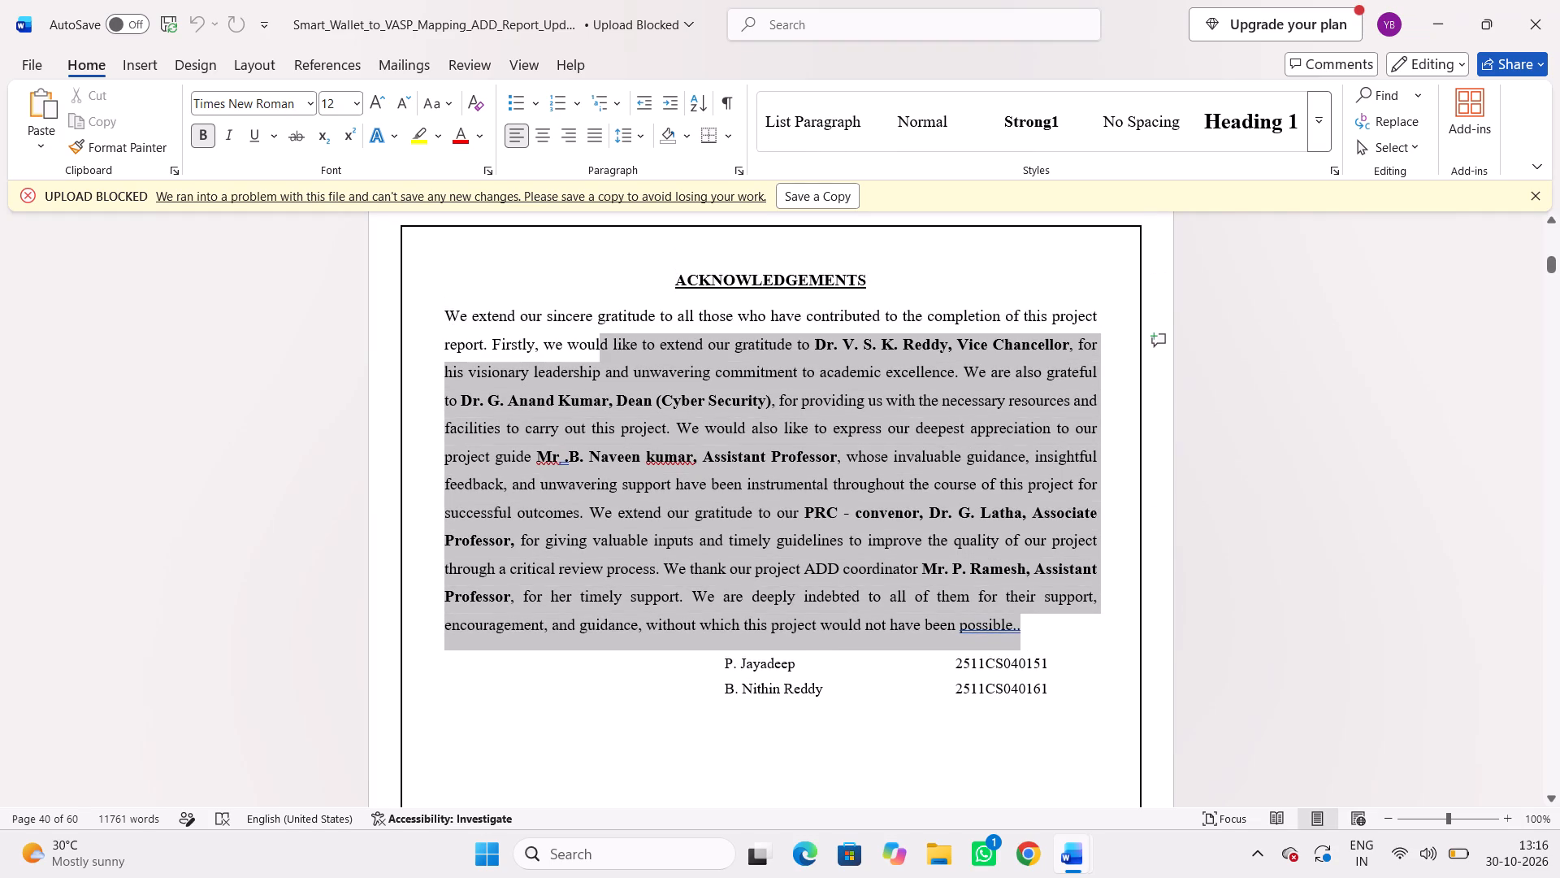
{"action": "left_click_drag", "start_coordinate": [600, 346], "coordinate": [456, 330]}
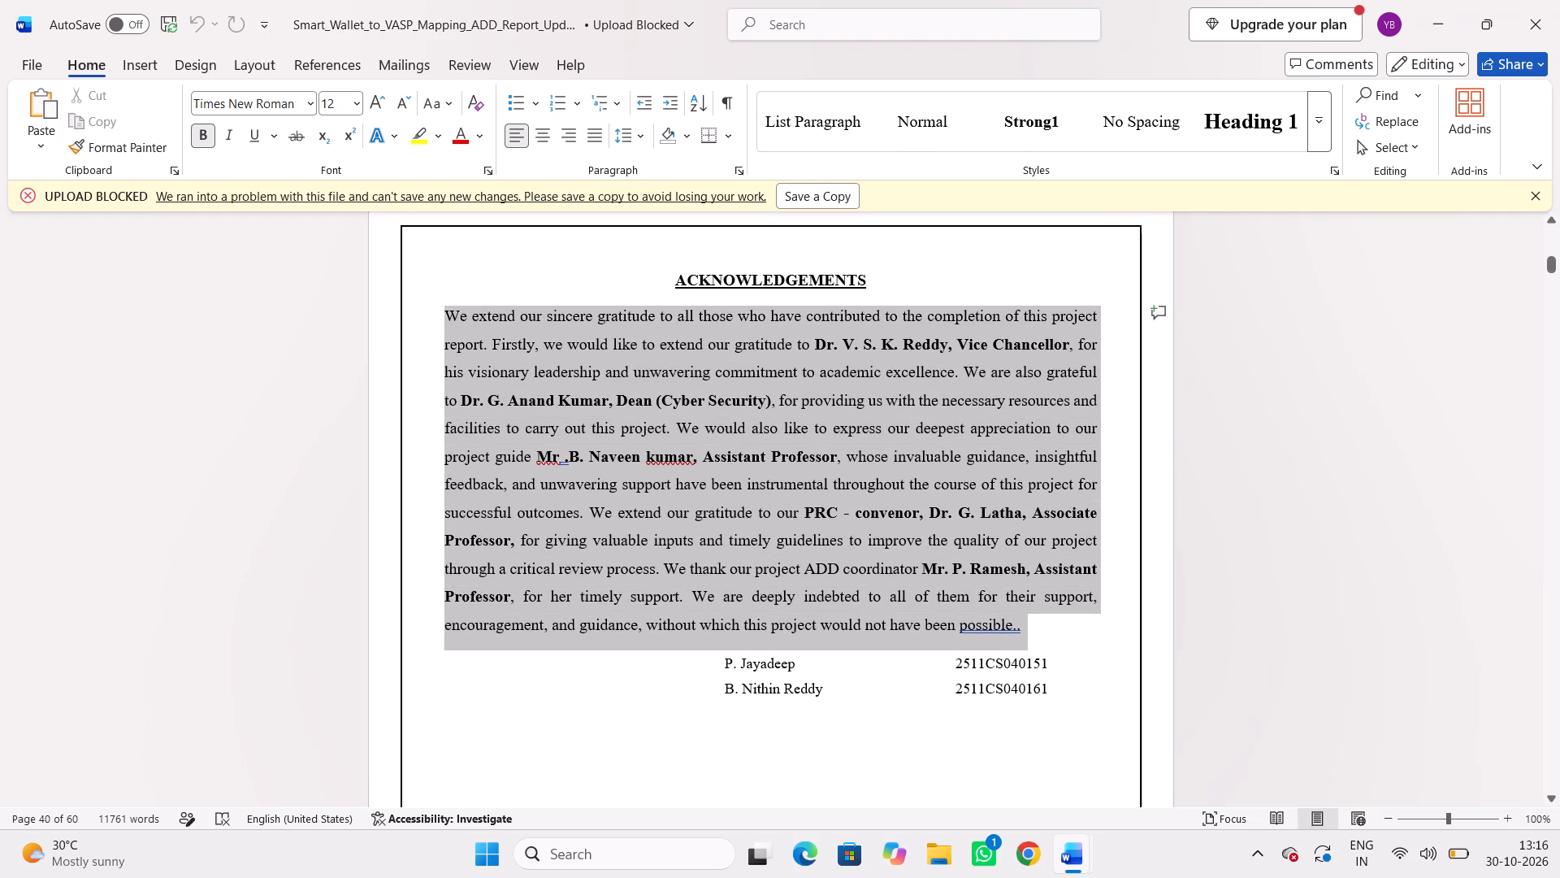
{"action": "left_click_drag", "start_coordinate": [456, 330], "coordinate": [448, 329]}
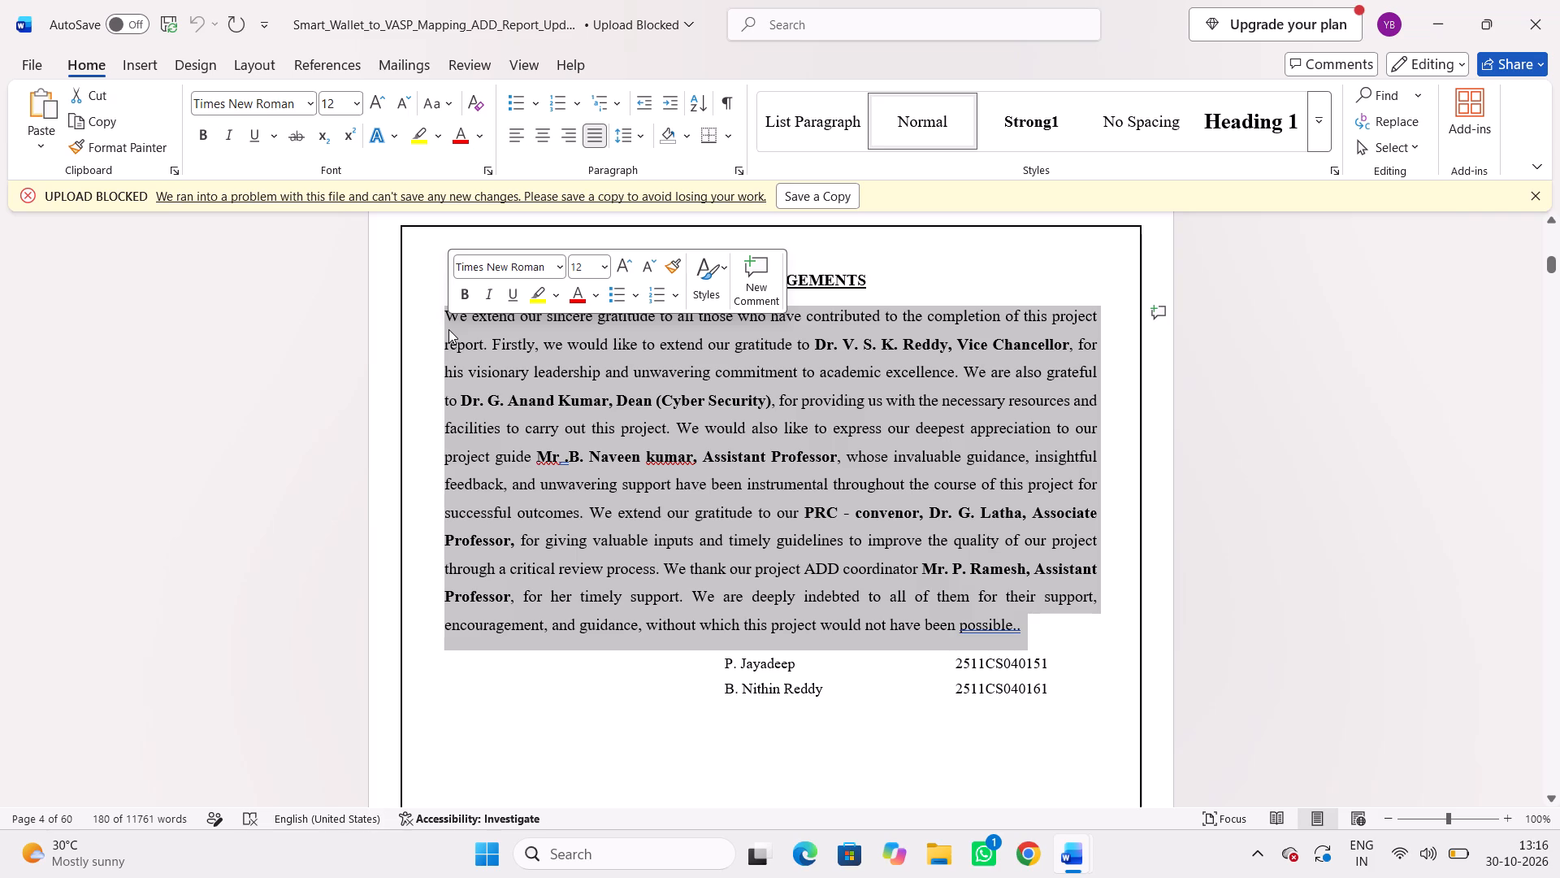
{"action": "key", "text": "BackSpace"}
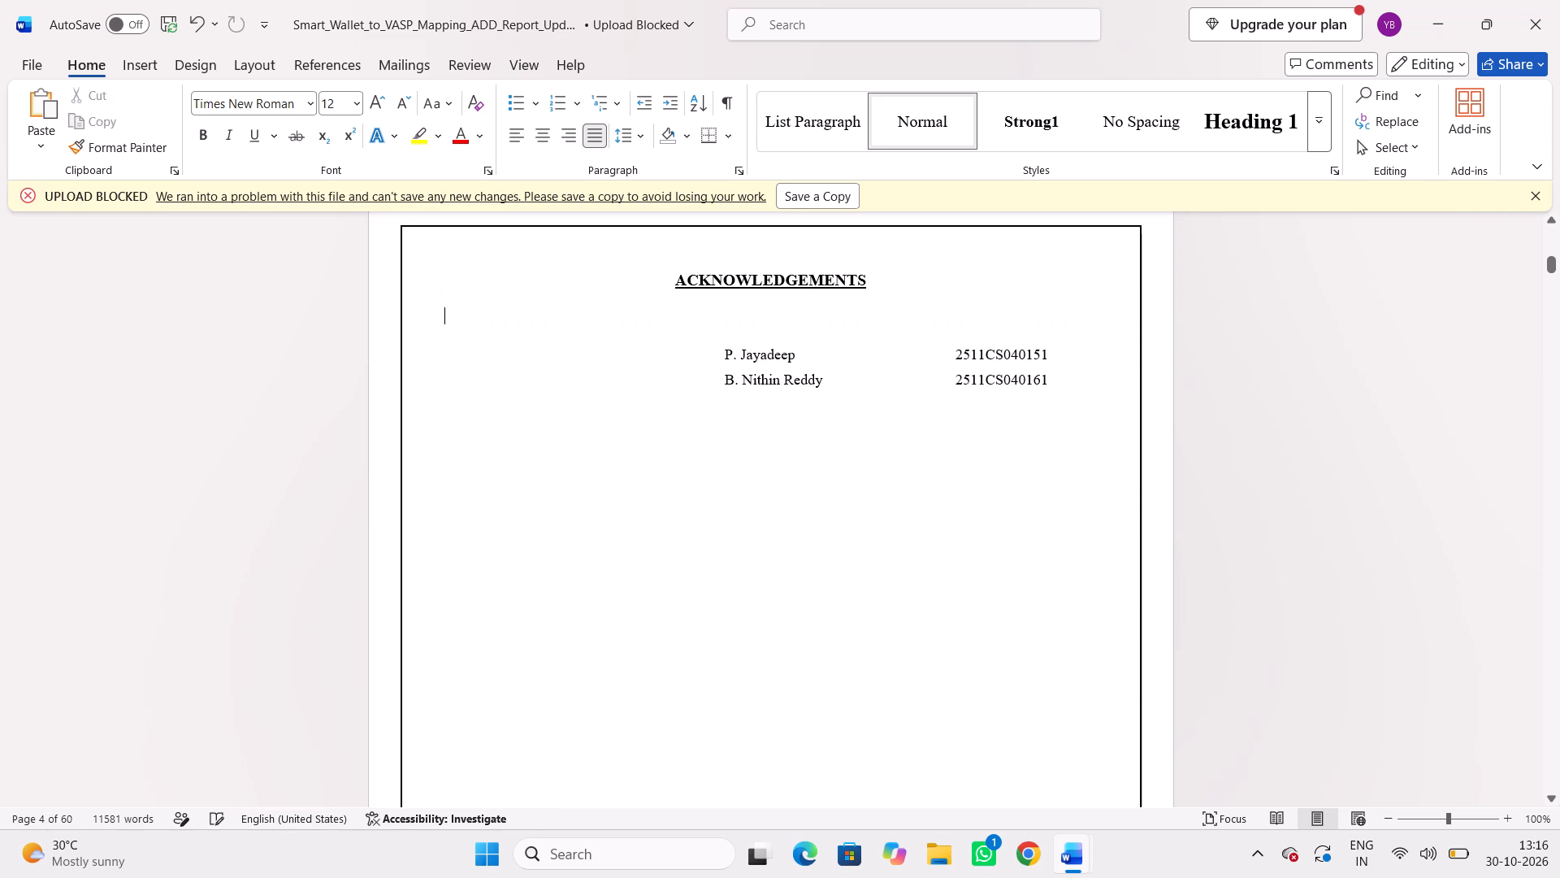
{"action": "key", "text": "ctrl+v"}
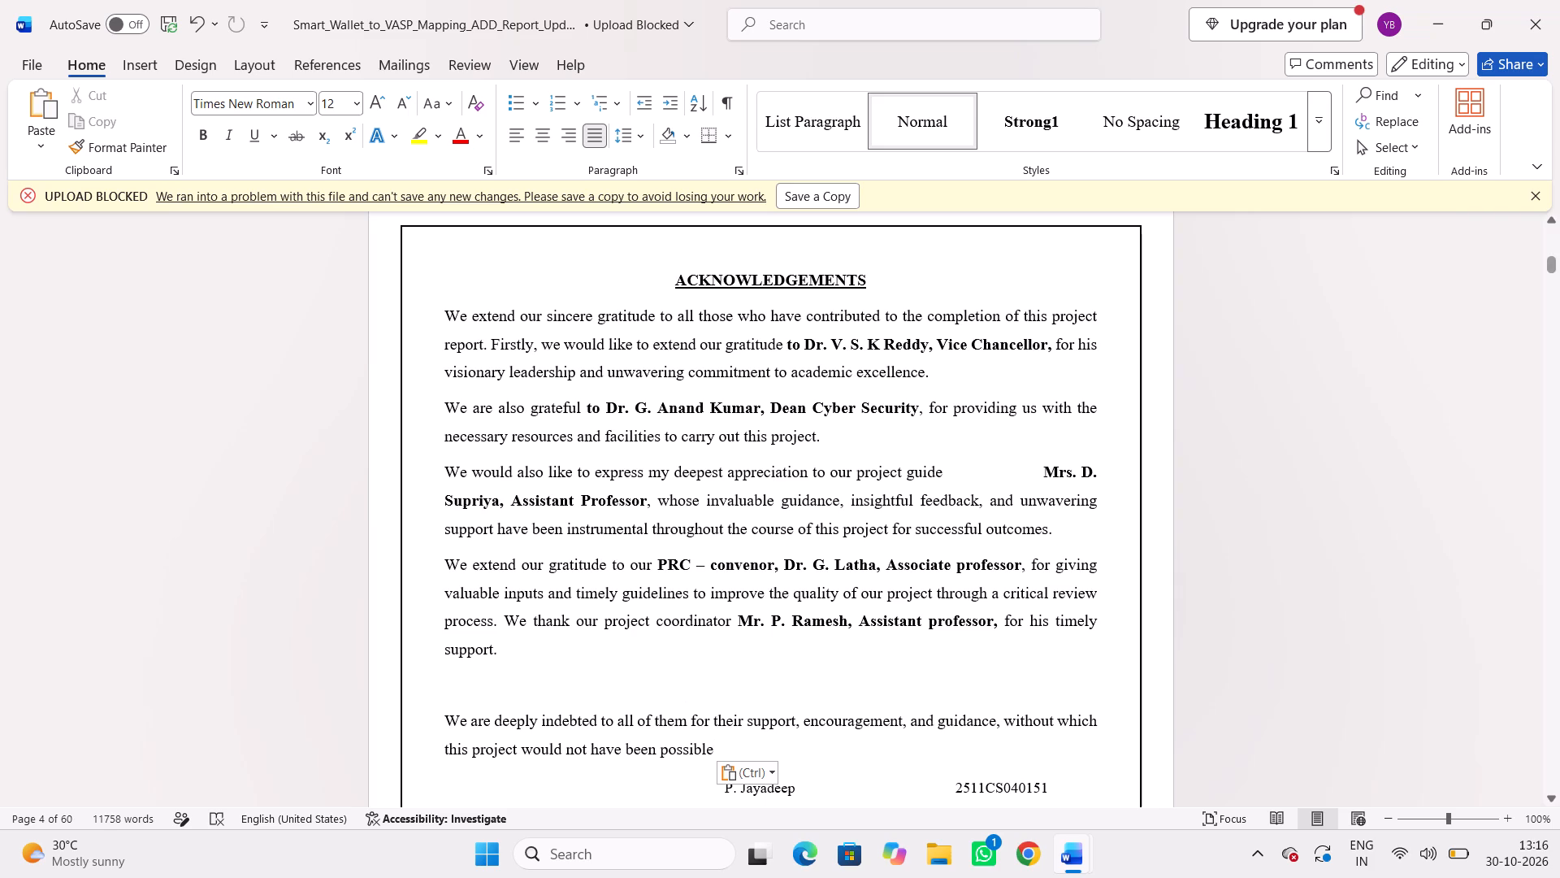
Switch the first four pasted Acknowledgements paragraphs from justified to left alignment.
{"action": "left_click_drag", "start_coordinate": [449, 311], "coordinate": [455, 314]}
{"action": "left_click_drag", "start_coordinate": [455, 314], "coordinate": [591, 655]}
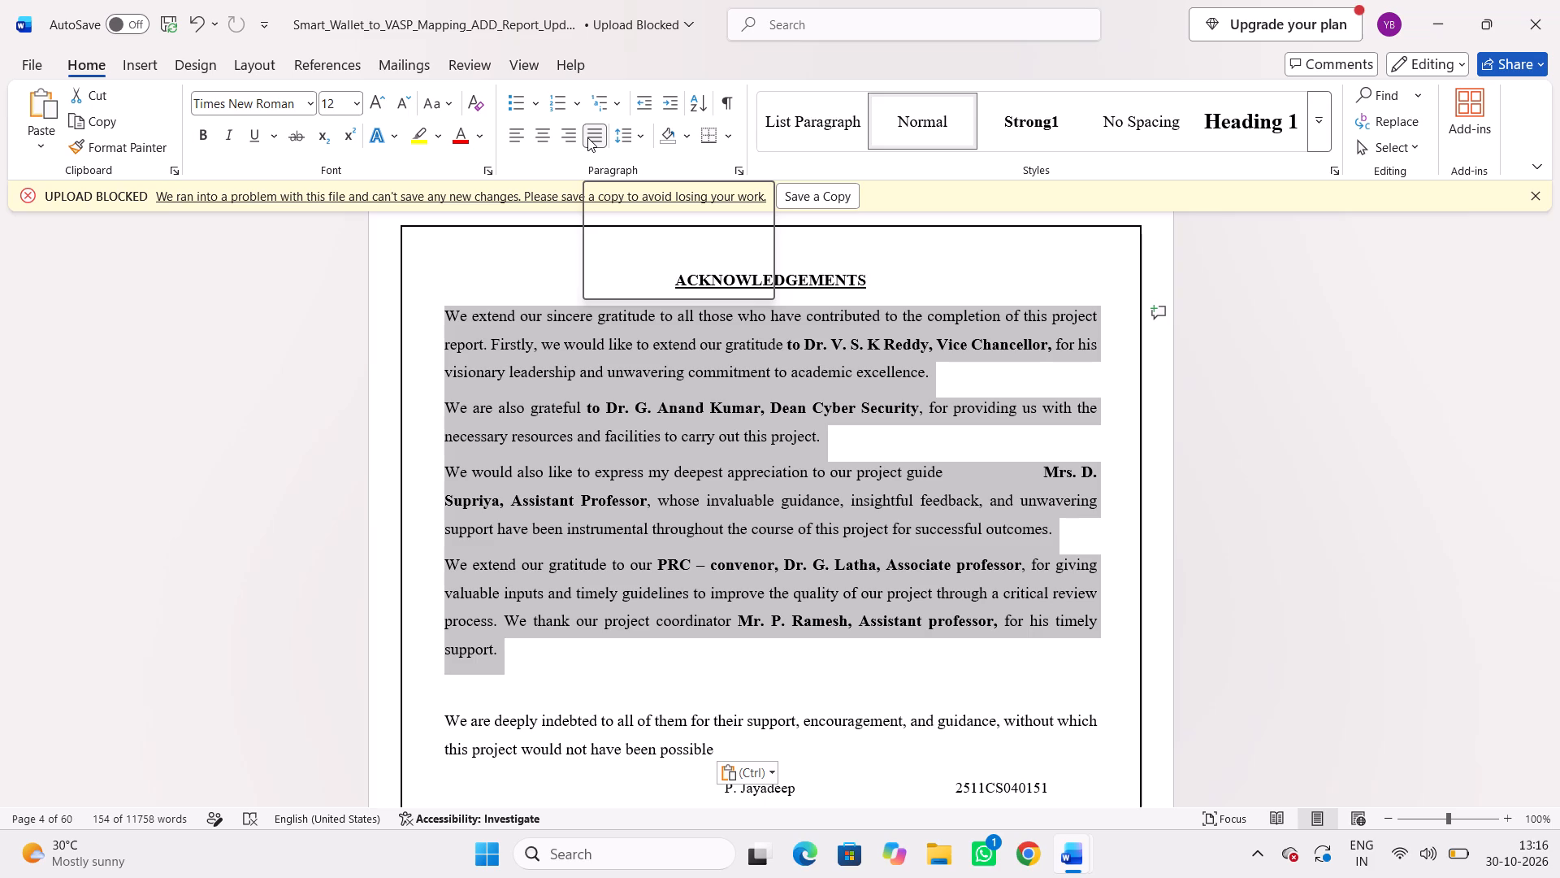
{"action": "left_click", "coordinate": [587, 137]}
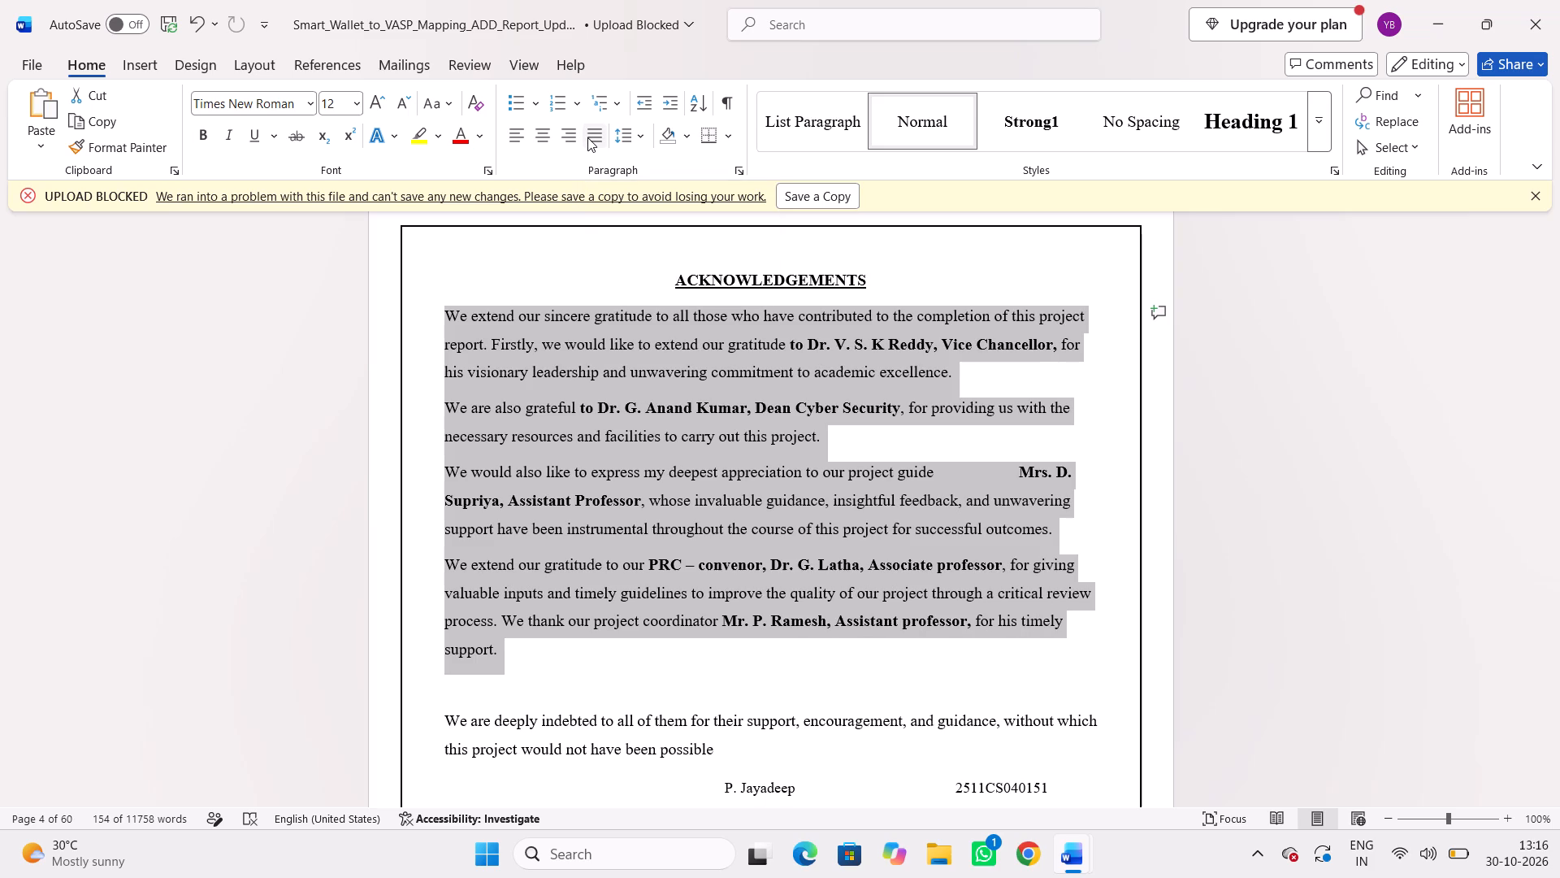
Apply 1.5 line spacing to the first four Acknowledgements paragraphs.
{"action": "left_click", "coordinate": [622, 136]}
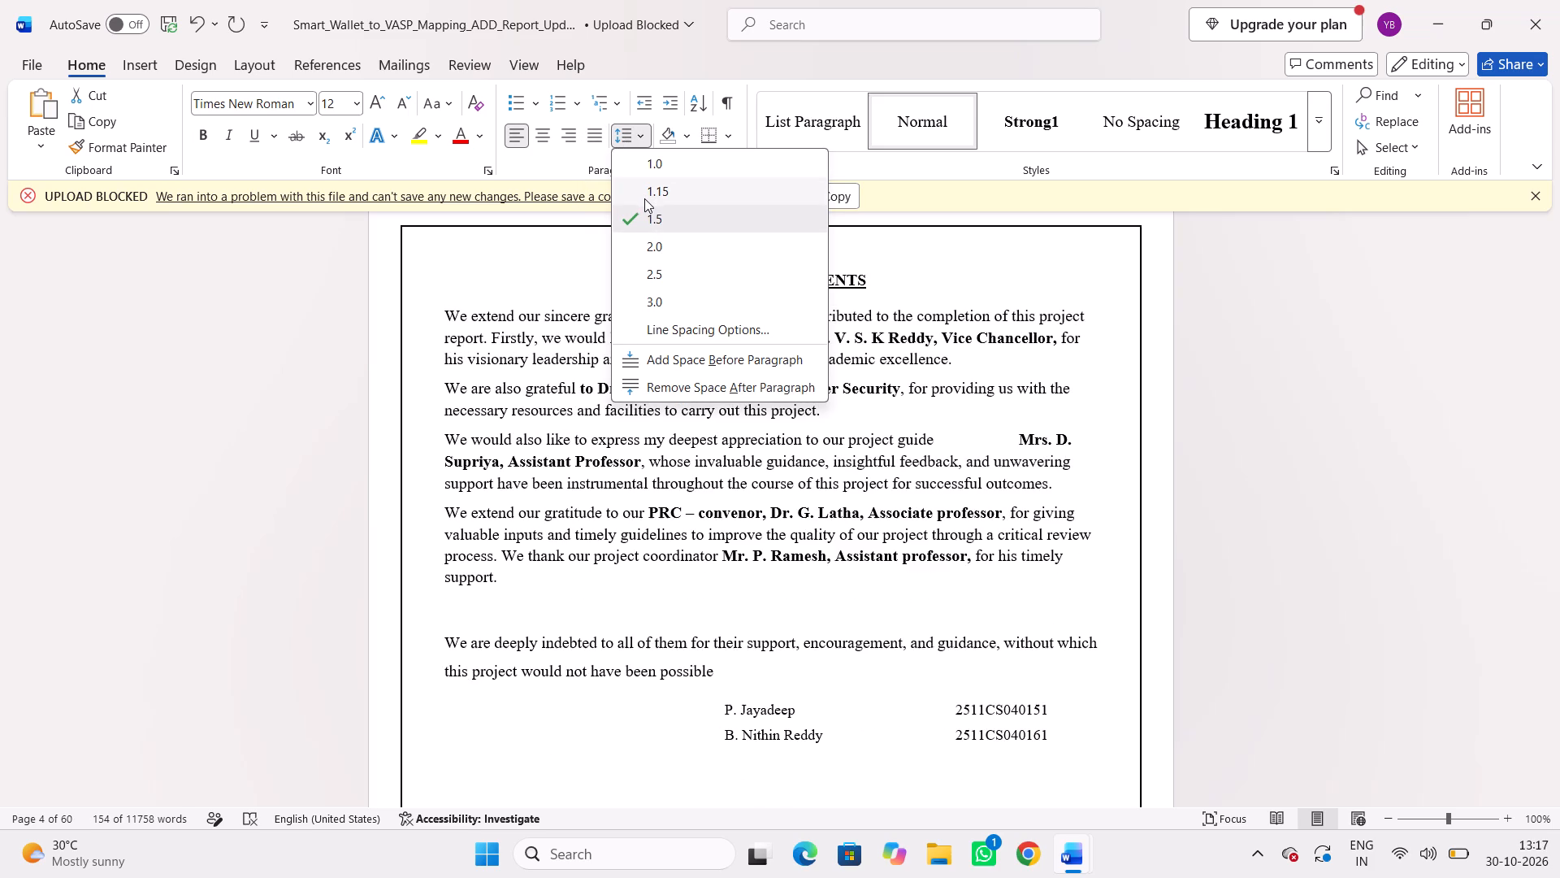
{"action": "left_click", "coordinate": [644, 214]}
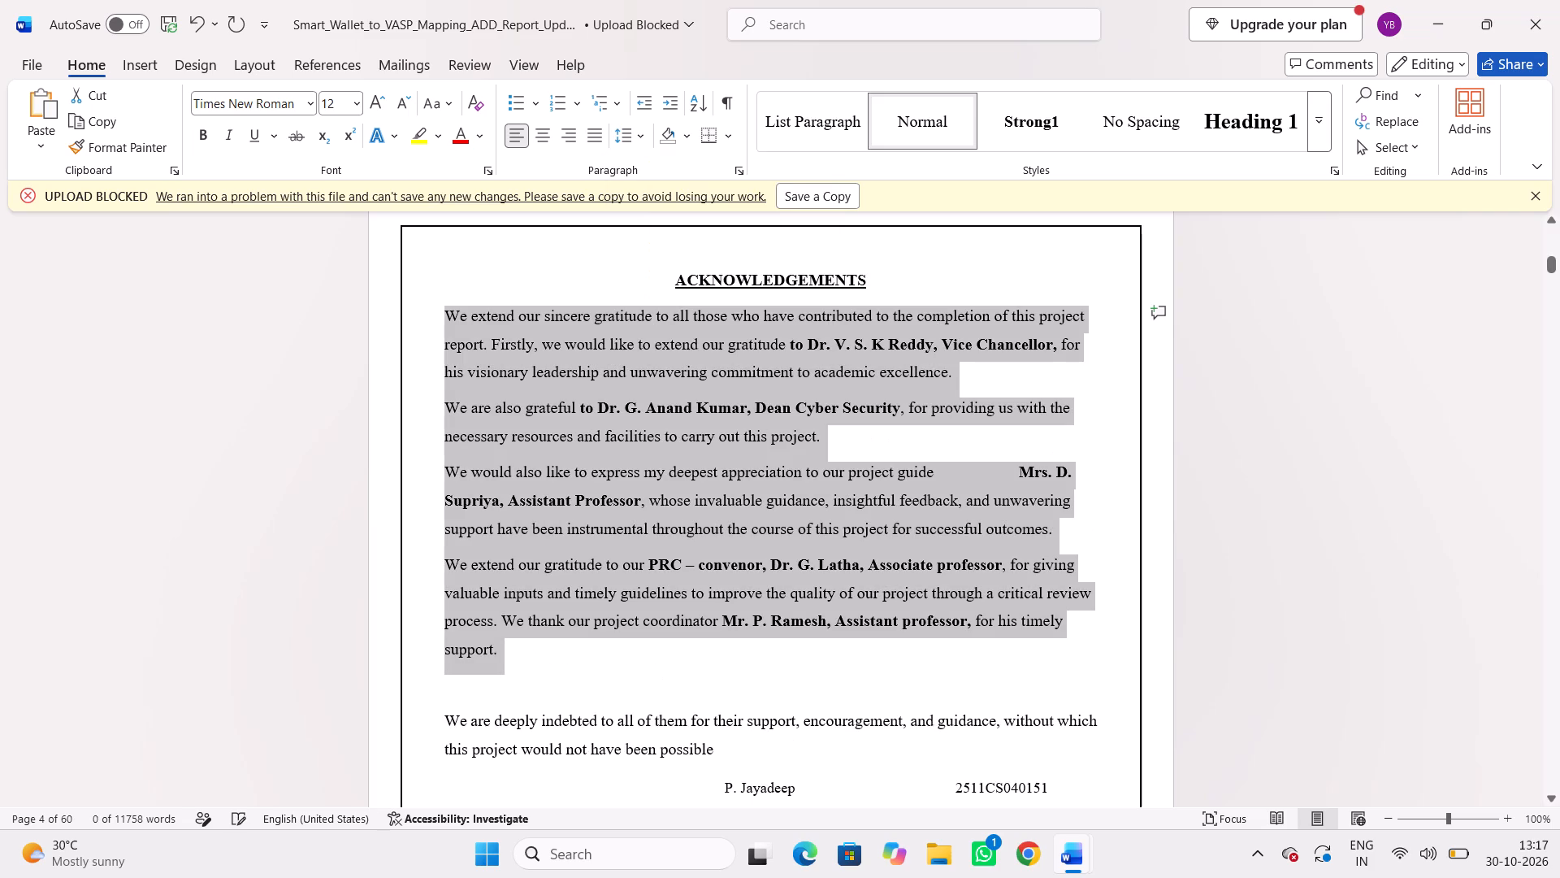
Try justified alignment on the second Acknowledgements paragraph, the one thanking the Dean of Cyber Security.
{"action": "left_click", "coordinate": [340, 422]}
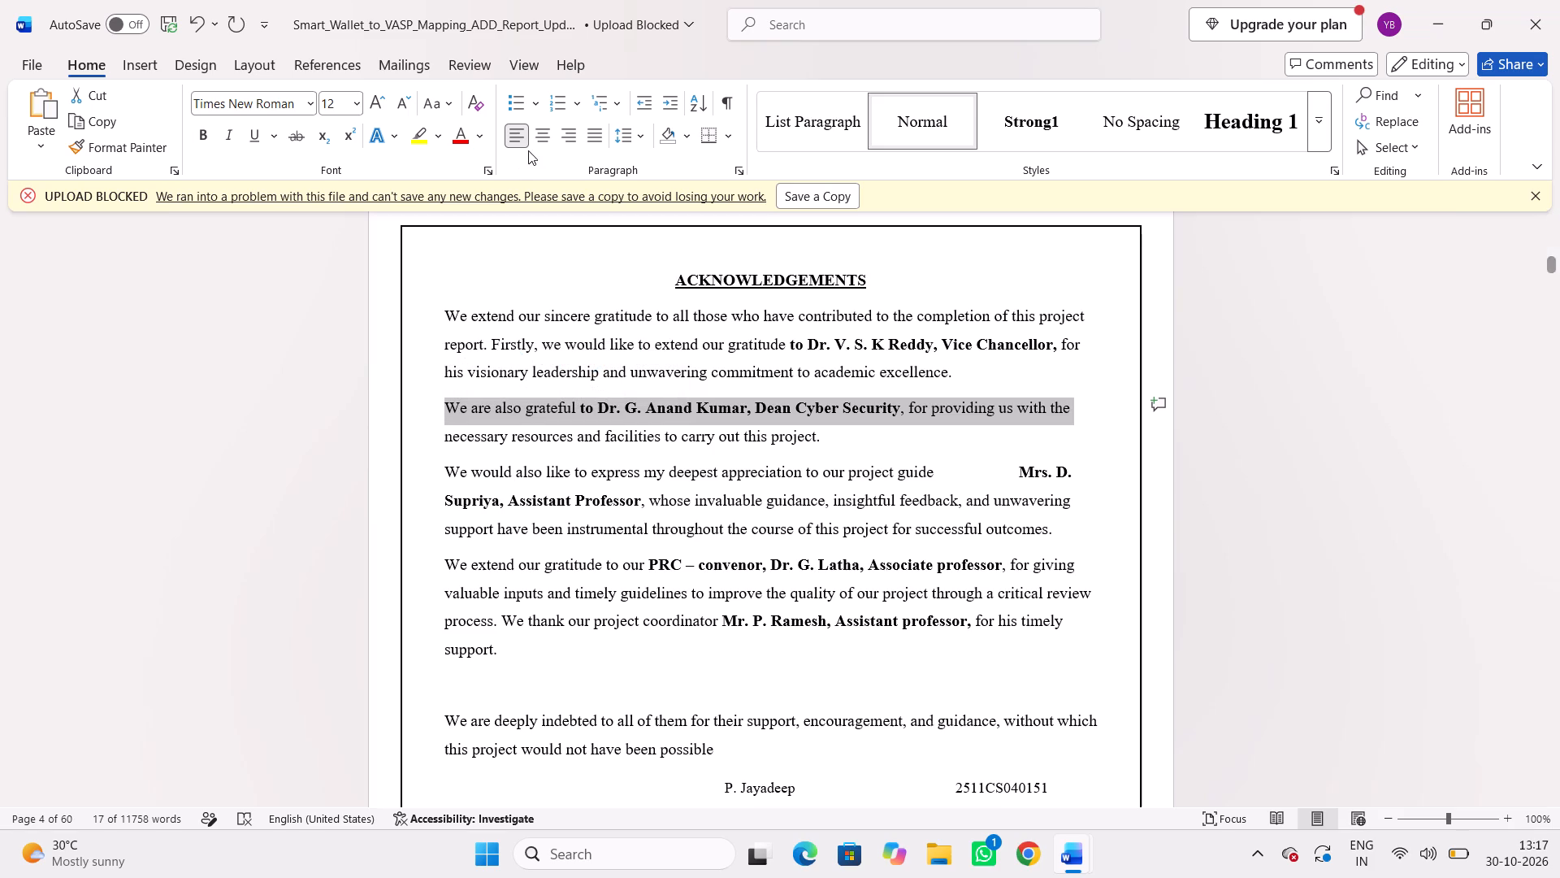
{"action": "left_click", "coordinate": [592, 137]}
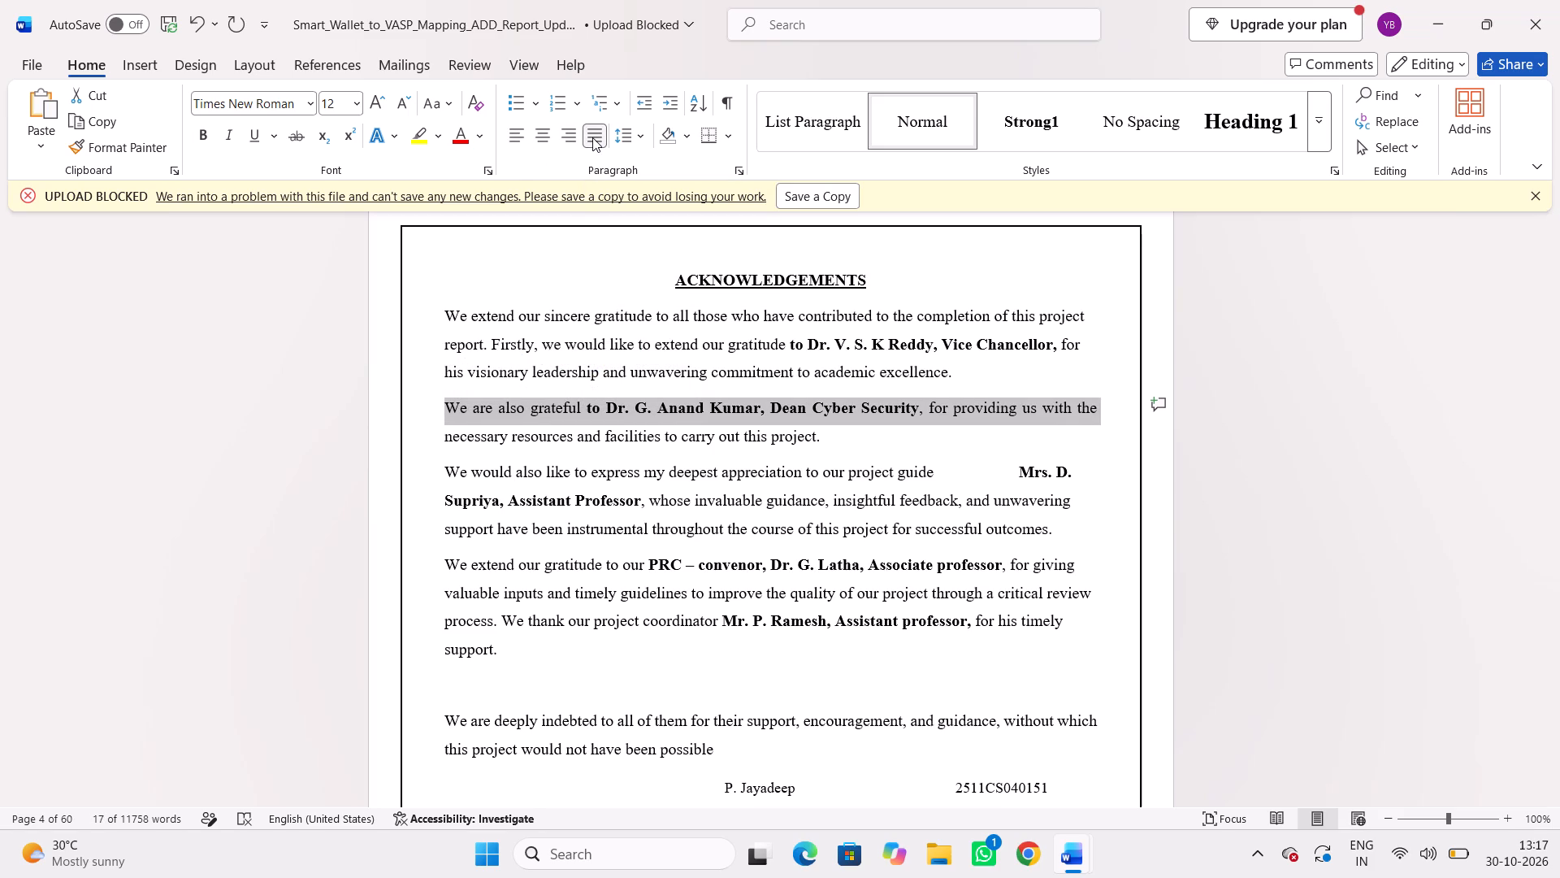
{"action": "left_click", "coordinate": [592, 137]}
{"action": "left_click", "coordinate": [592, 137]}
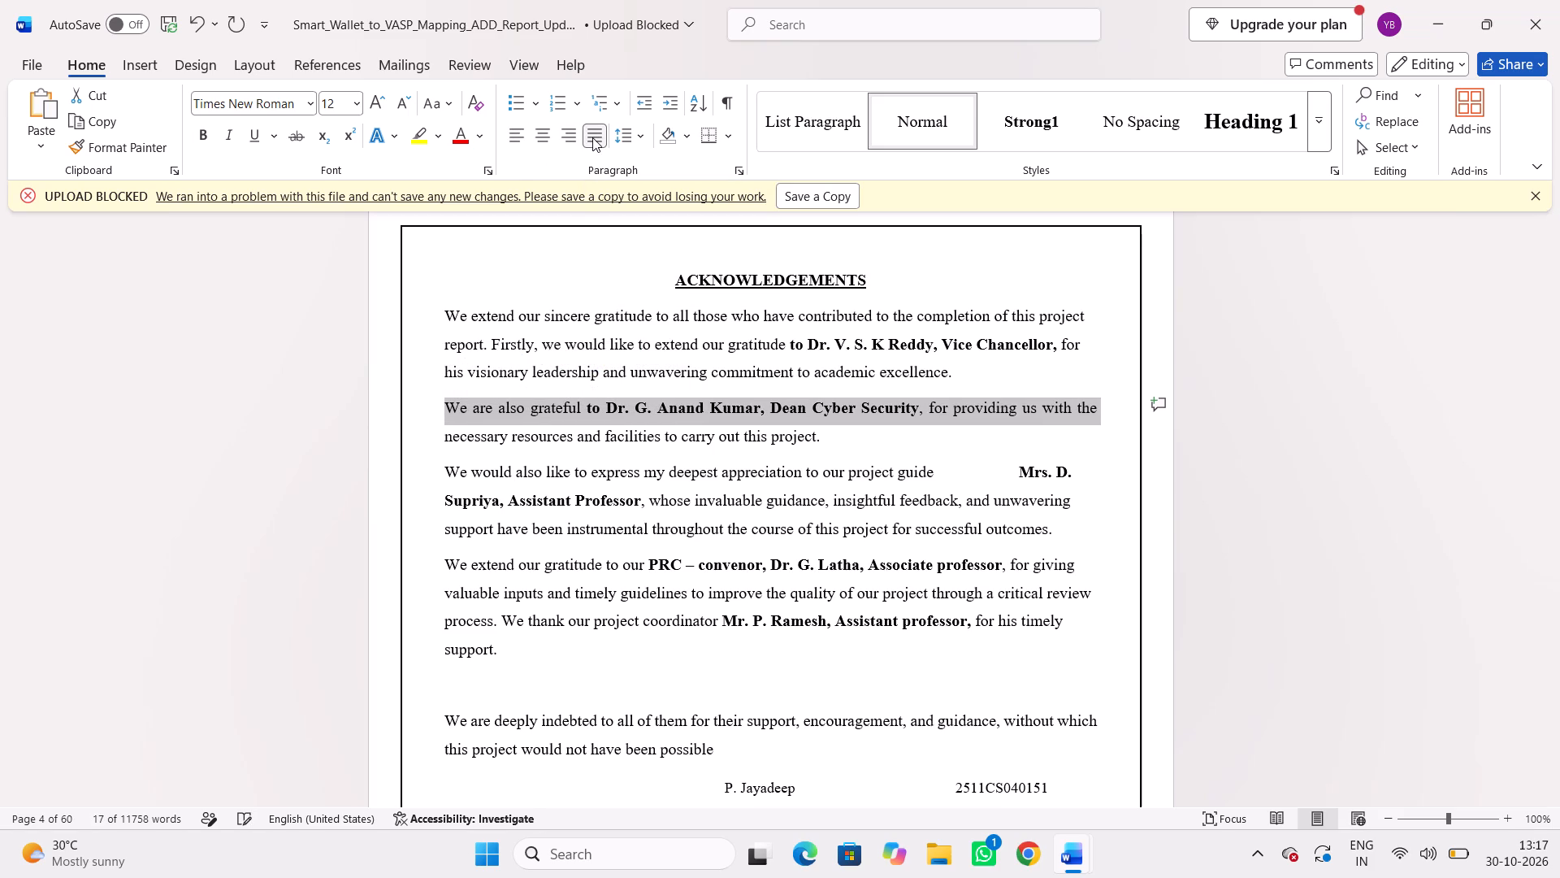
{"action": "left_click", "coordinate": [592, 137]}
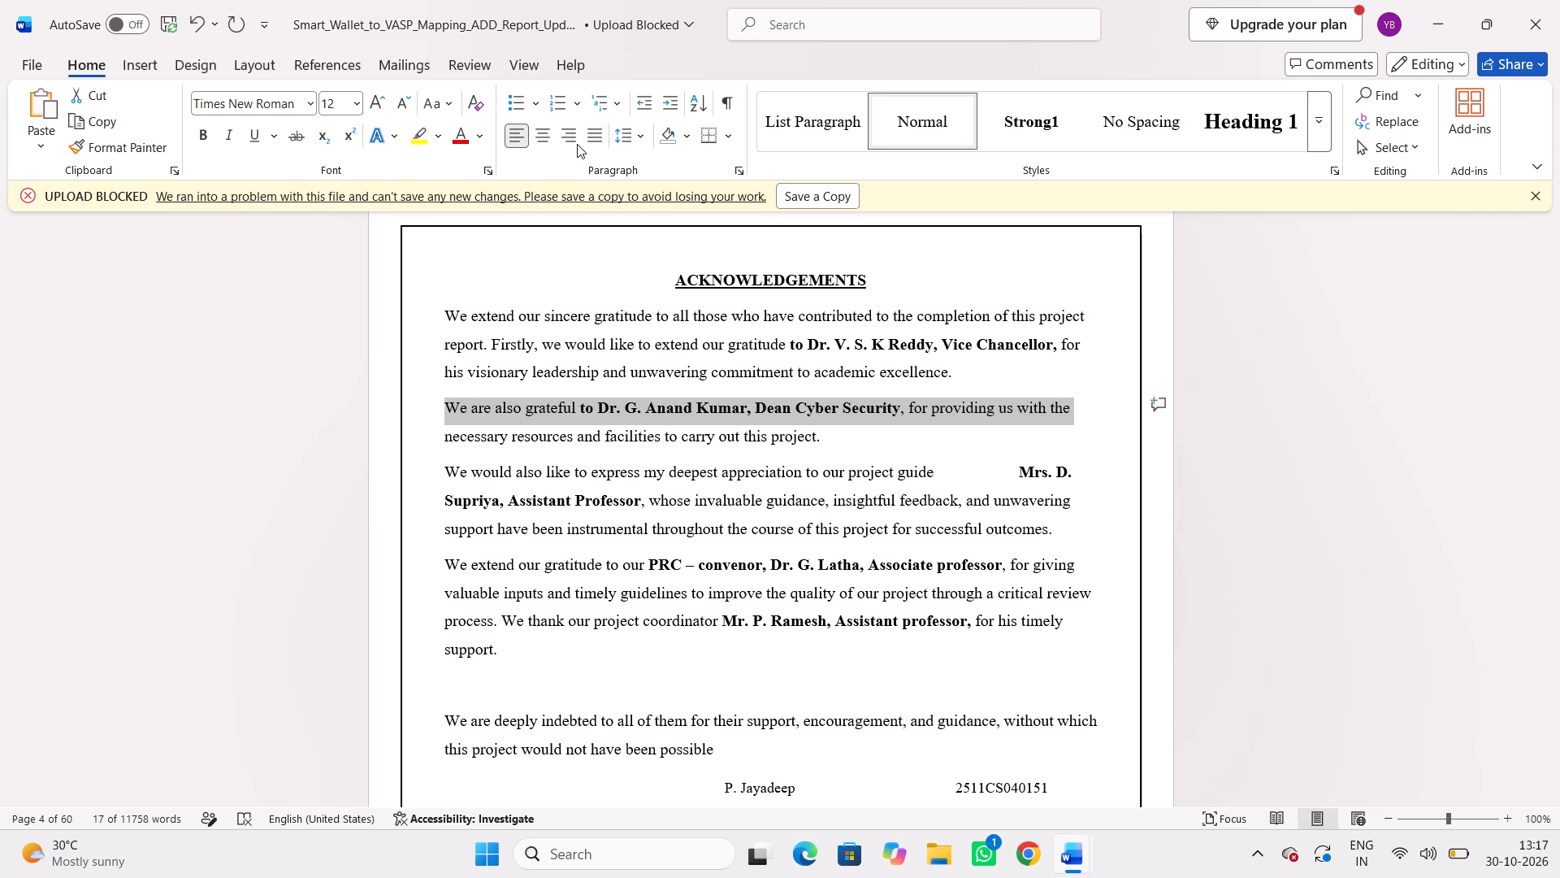
Justify the first four Acknowledgements paragraphs, from "We extend our sincere gratitude" through "for his timely support".
{"action": "left_click_drag", "start_coordinate": [440, 308], "coordinate": [653, 601]}
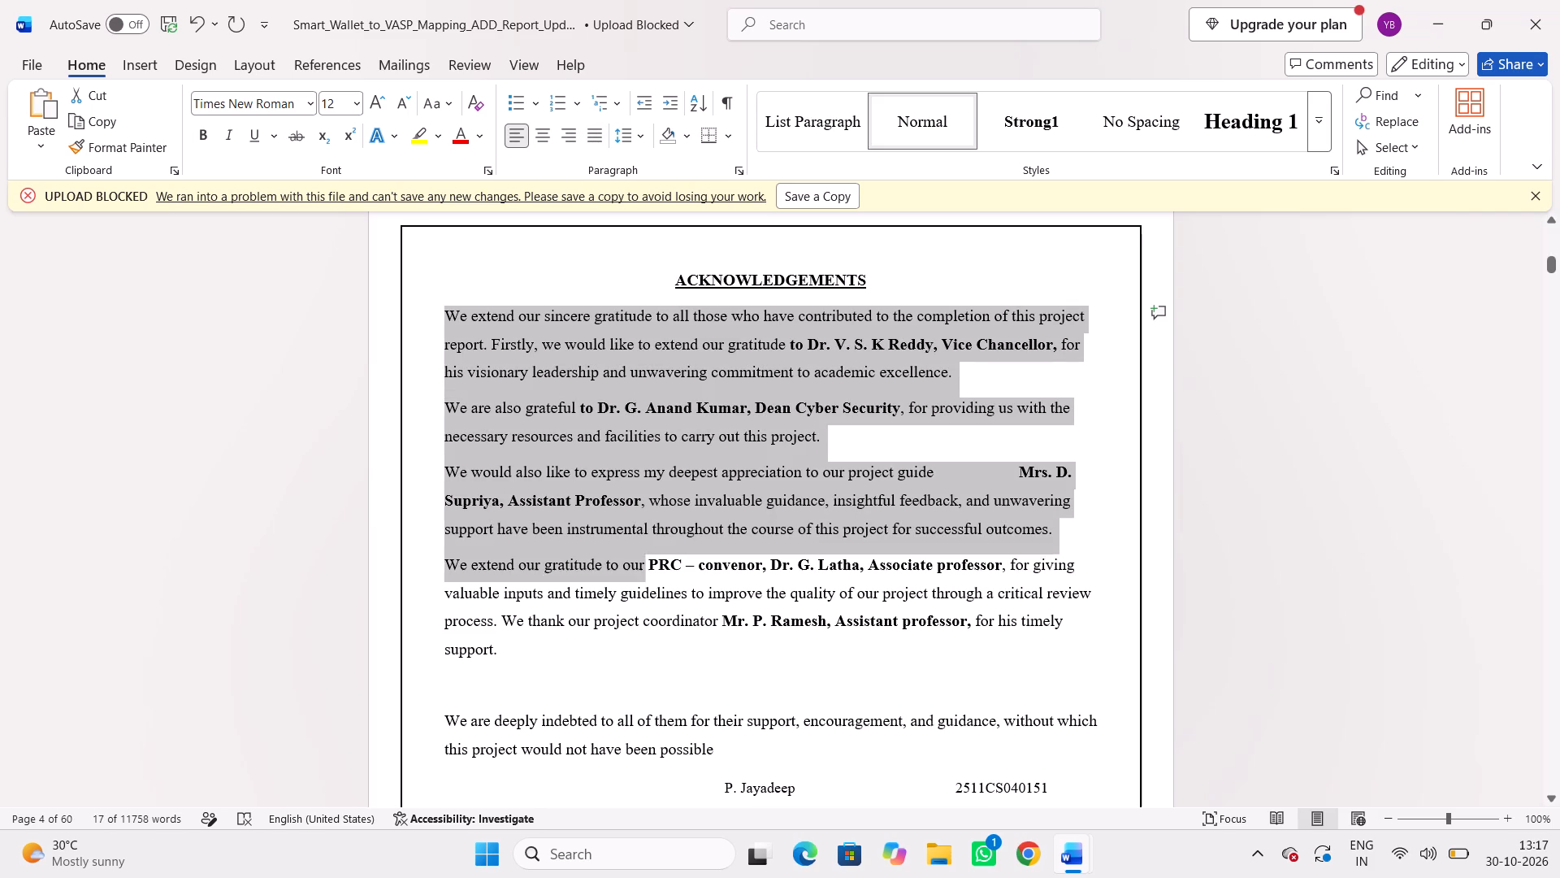
{"action": "left_click_drag", "start_coordinate": [653, 601], "coordinate": [678, 658]}
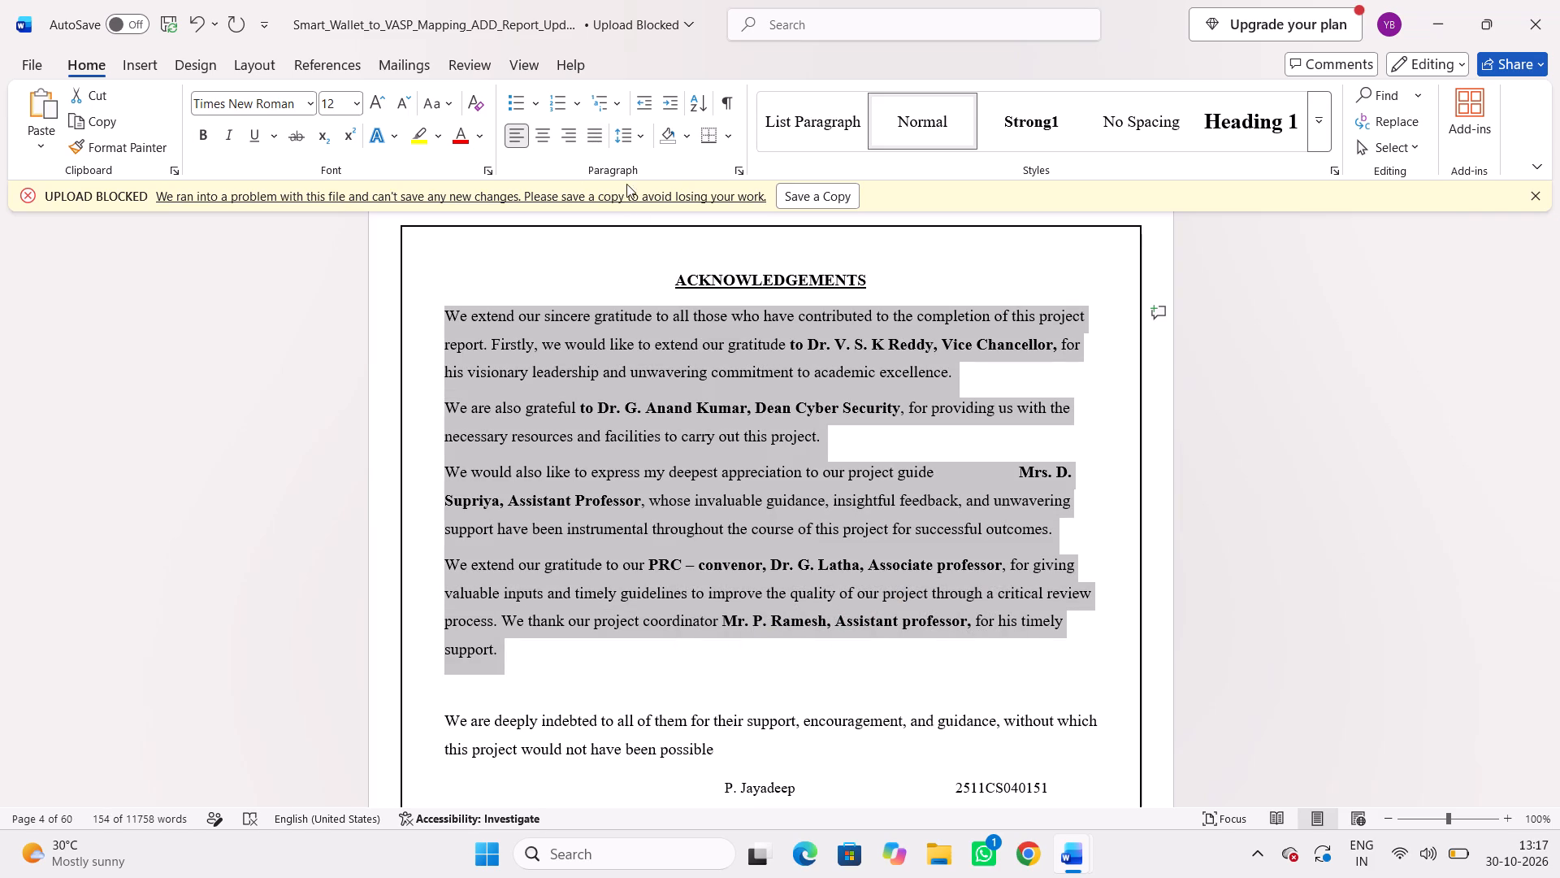
{"action": "left_click", "coordinate": [590, 137]}
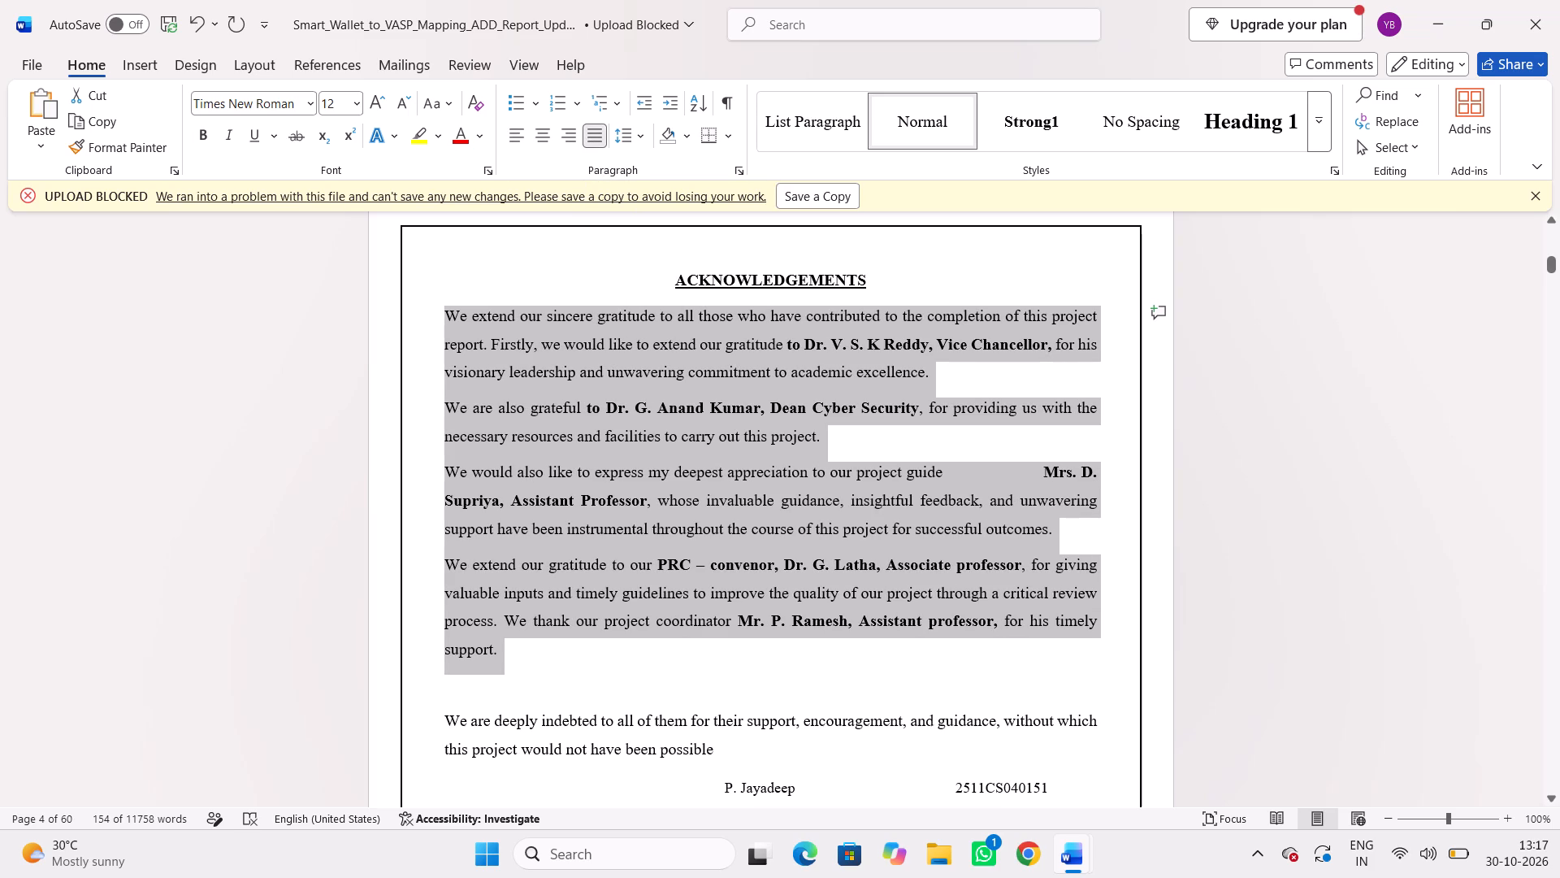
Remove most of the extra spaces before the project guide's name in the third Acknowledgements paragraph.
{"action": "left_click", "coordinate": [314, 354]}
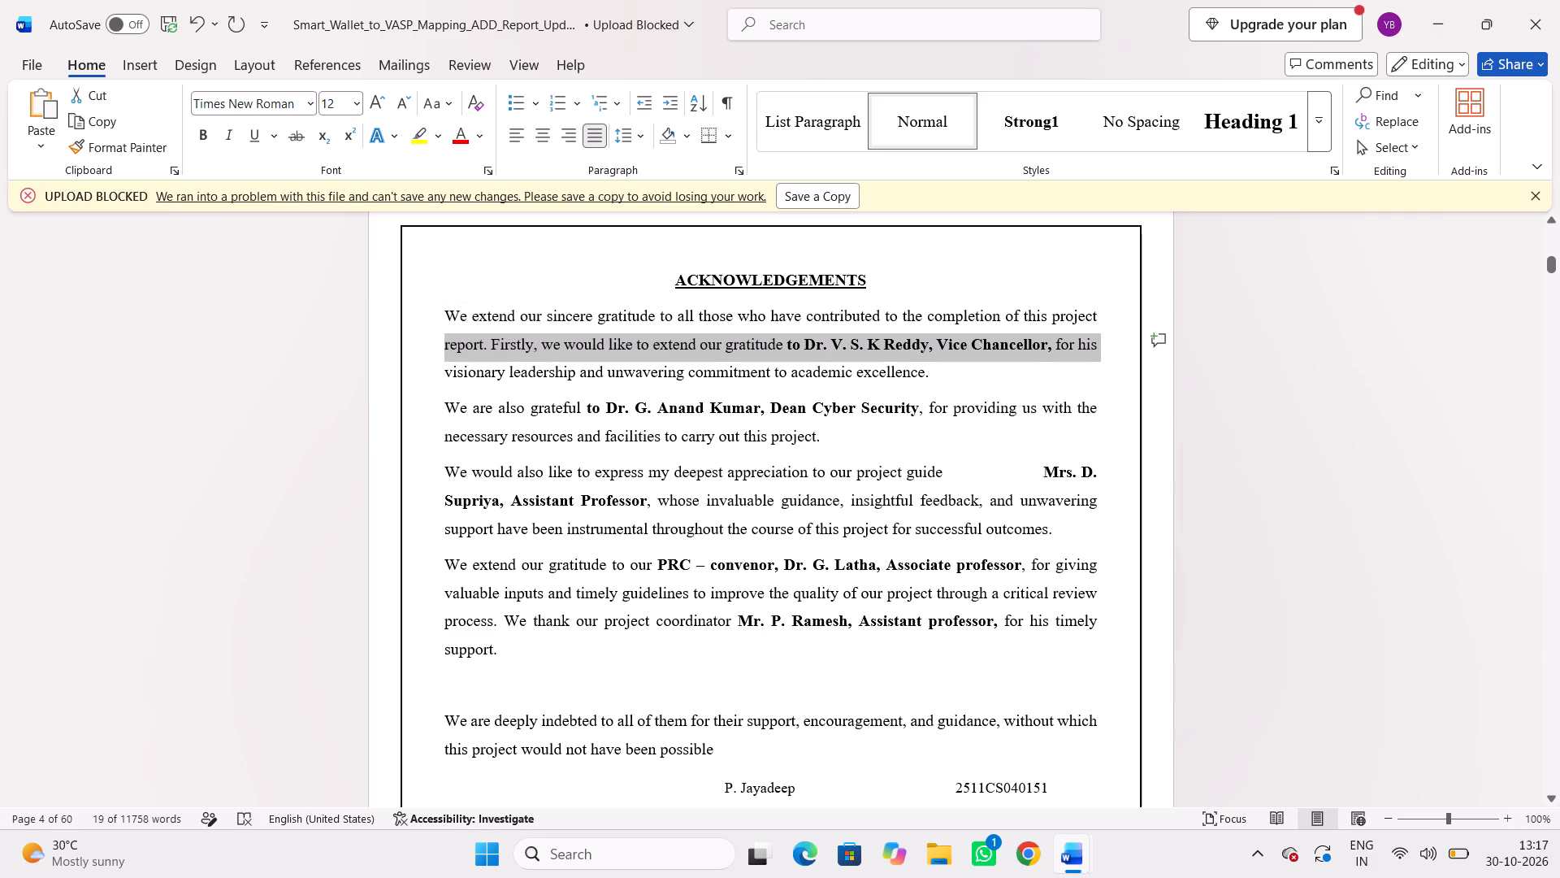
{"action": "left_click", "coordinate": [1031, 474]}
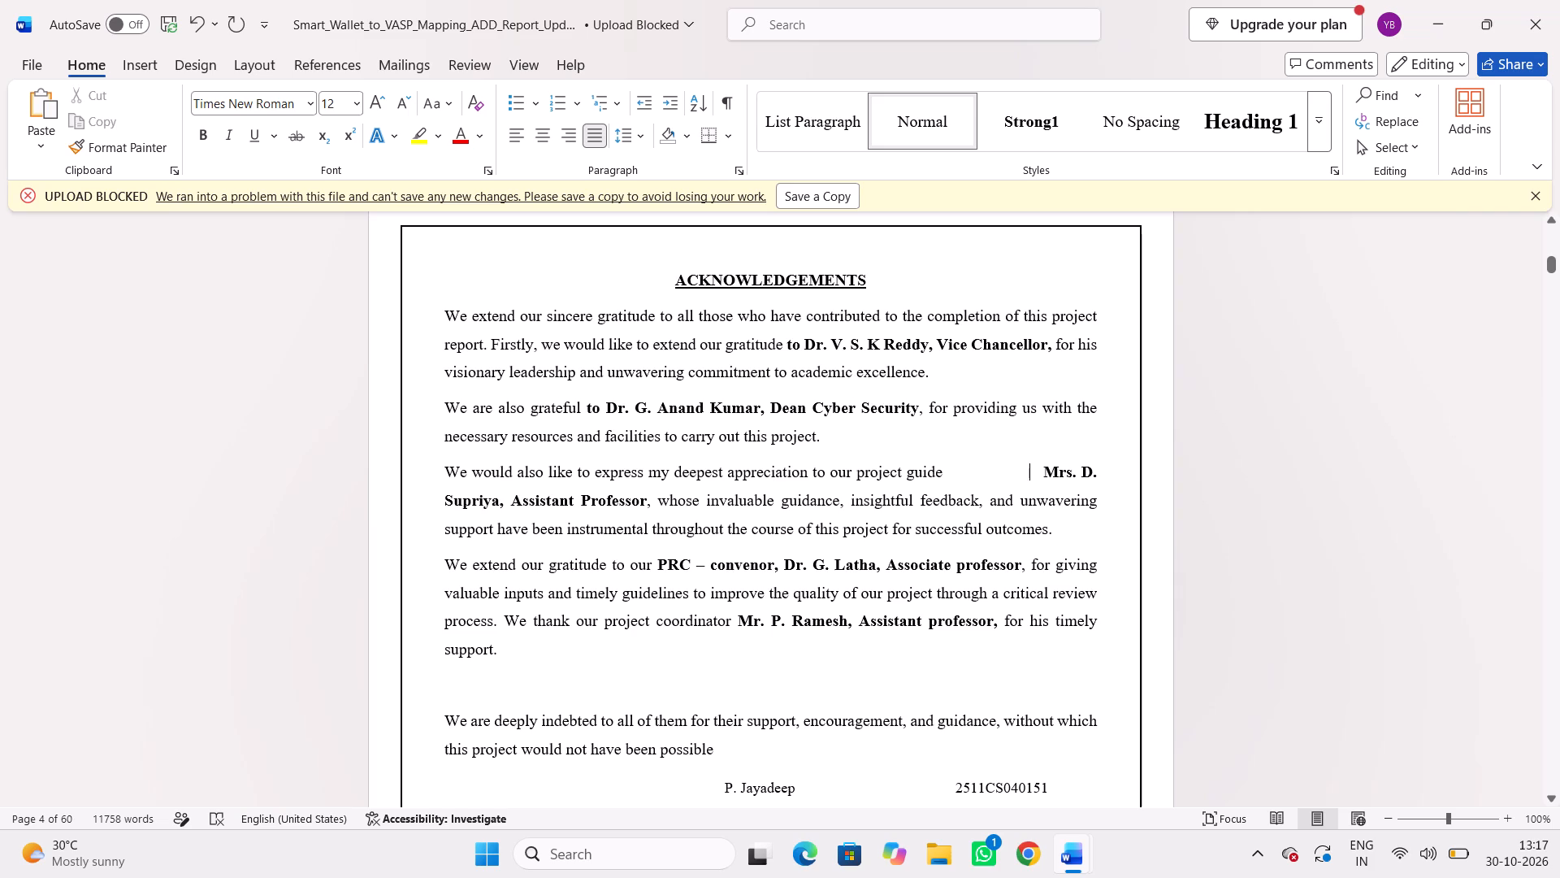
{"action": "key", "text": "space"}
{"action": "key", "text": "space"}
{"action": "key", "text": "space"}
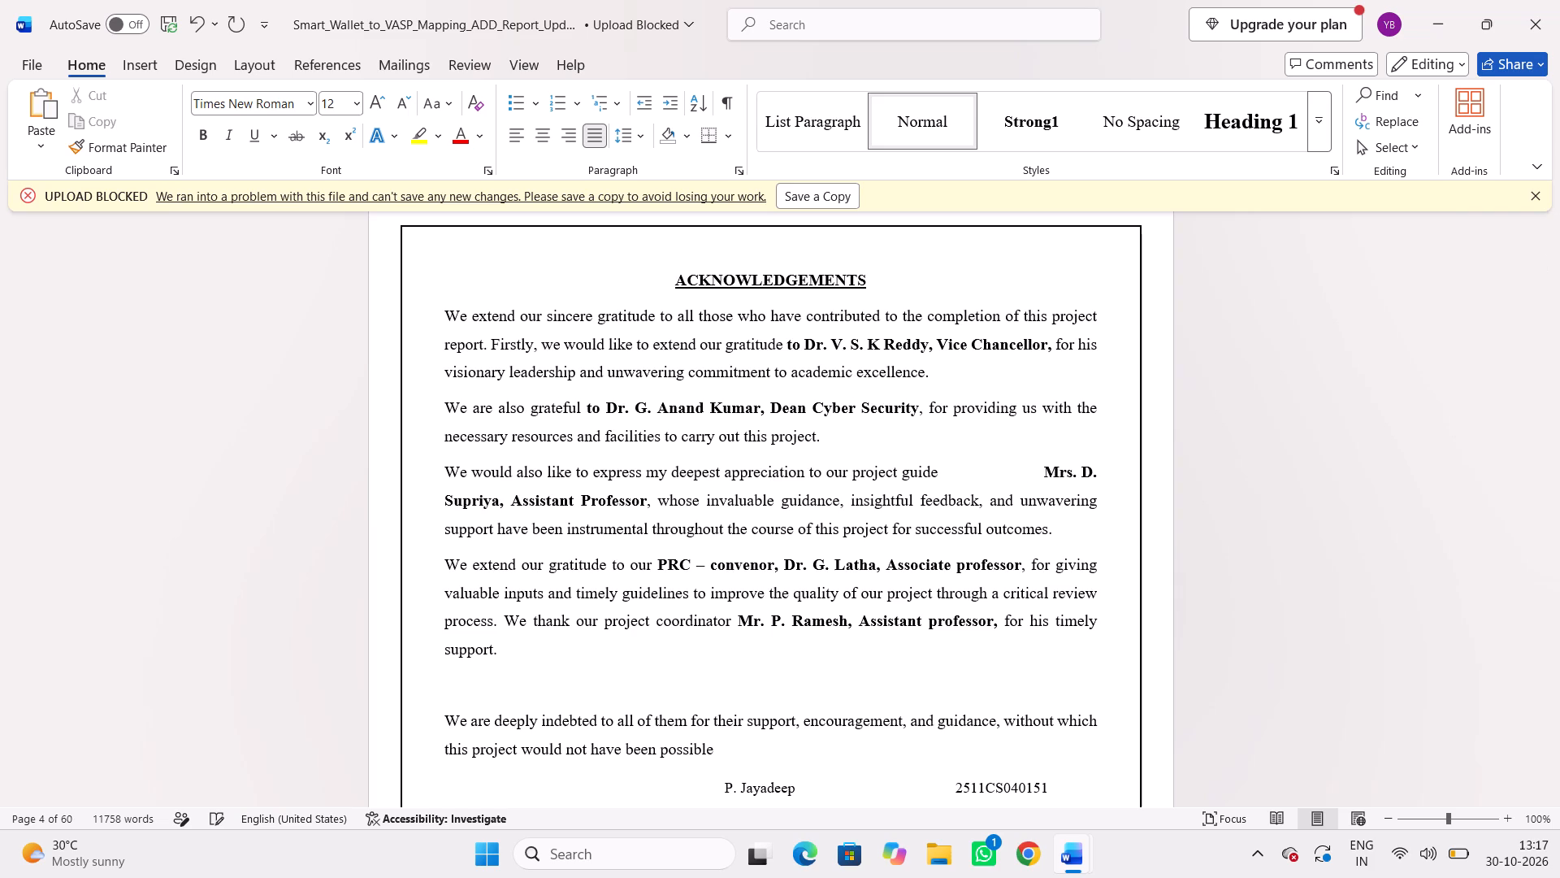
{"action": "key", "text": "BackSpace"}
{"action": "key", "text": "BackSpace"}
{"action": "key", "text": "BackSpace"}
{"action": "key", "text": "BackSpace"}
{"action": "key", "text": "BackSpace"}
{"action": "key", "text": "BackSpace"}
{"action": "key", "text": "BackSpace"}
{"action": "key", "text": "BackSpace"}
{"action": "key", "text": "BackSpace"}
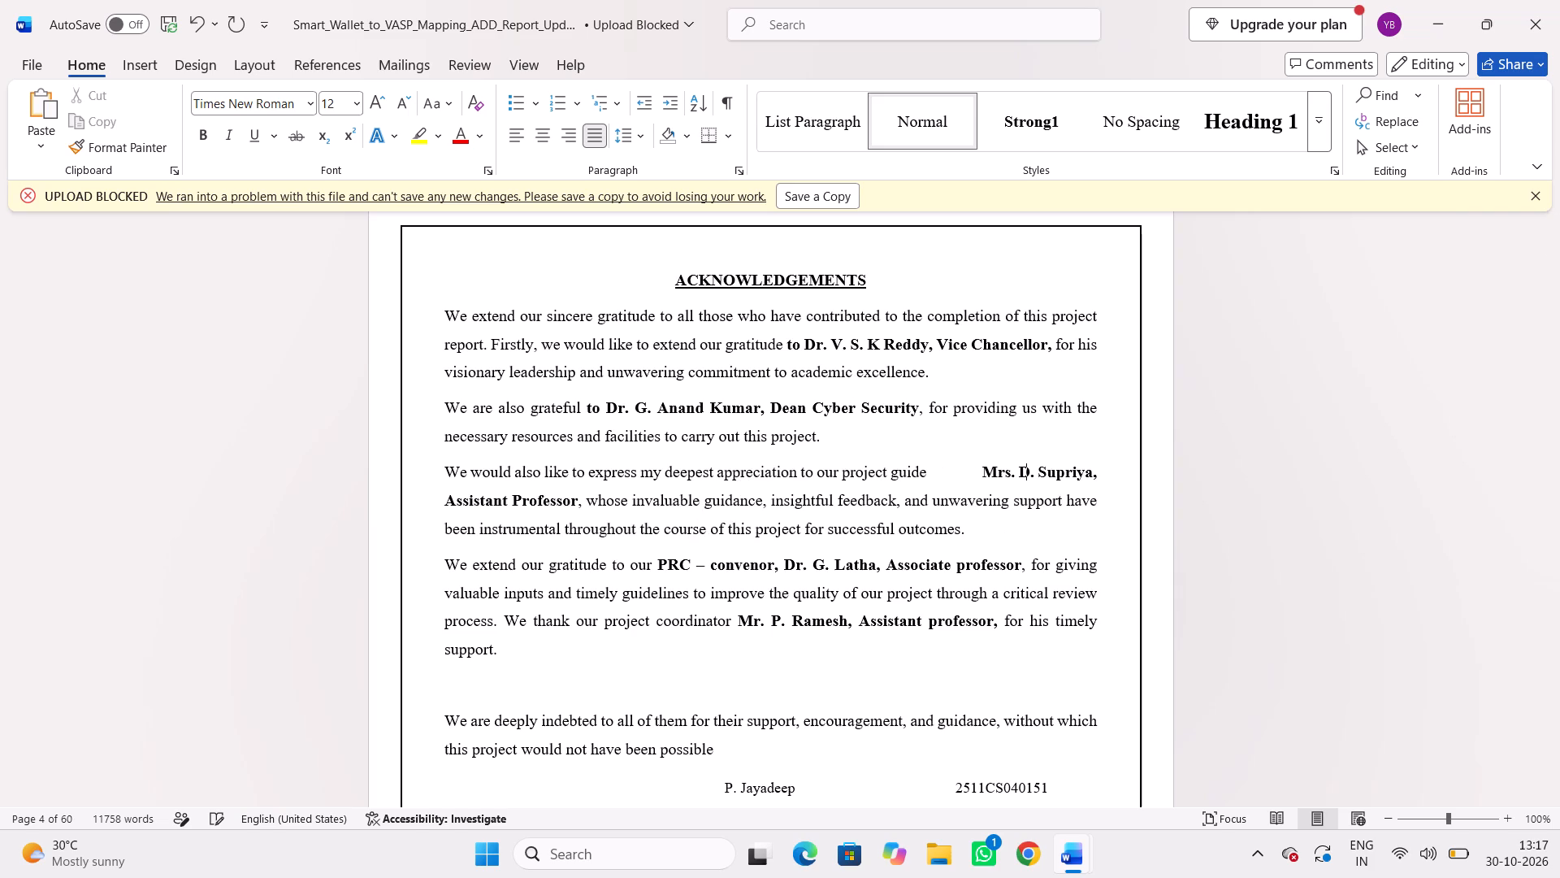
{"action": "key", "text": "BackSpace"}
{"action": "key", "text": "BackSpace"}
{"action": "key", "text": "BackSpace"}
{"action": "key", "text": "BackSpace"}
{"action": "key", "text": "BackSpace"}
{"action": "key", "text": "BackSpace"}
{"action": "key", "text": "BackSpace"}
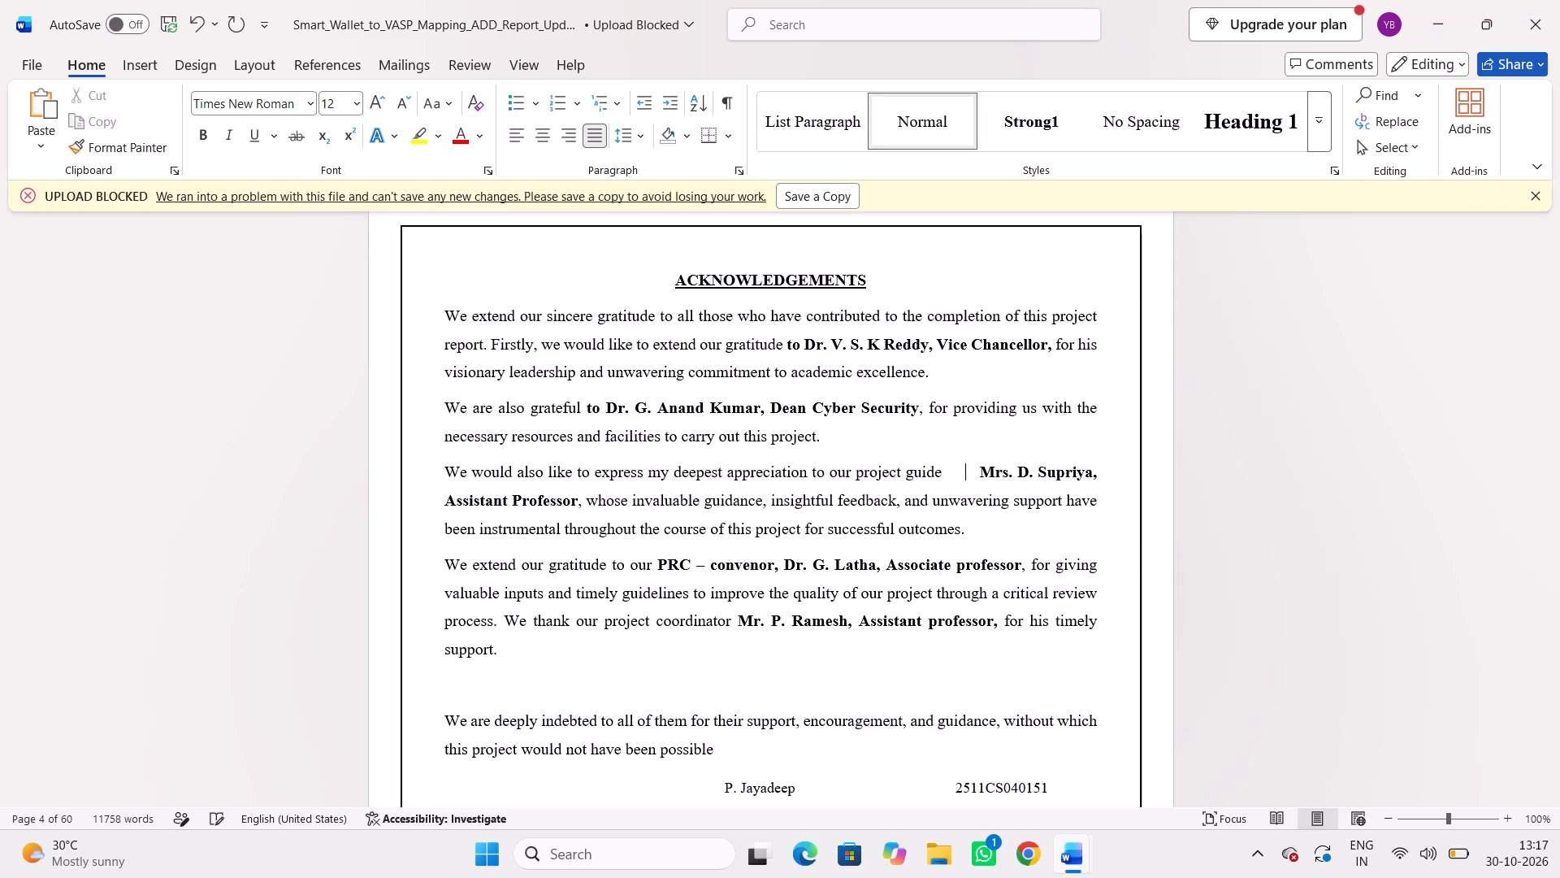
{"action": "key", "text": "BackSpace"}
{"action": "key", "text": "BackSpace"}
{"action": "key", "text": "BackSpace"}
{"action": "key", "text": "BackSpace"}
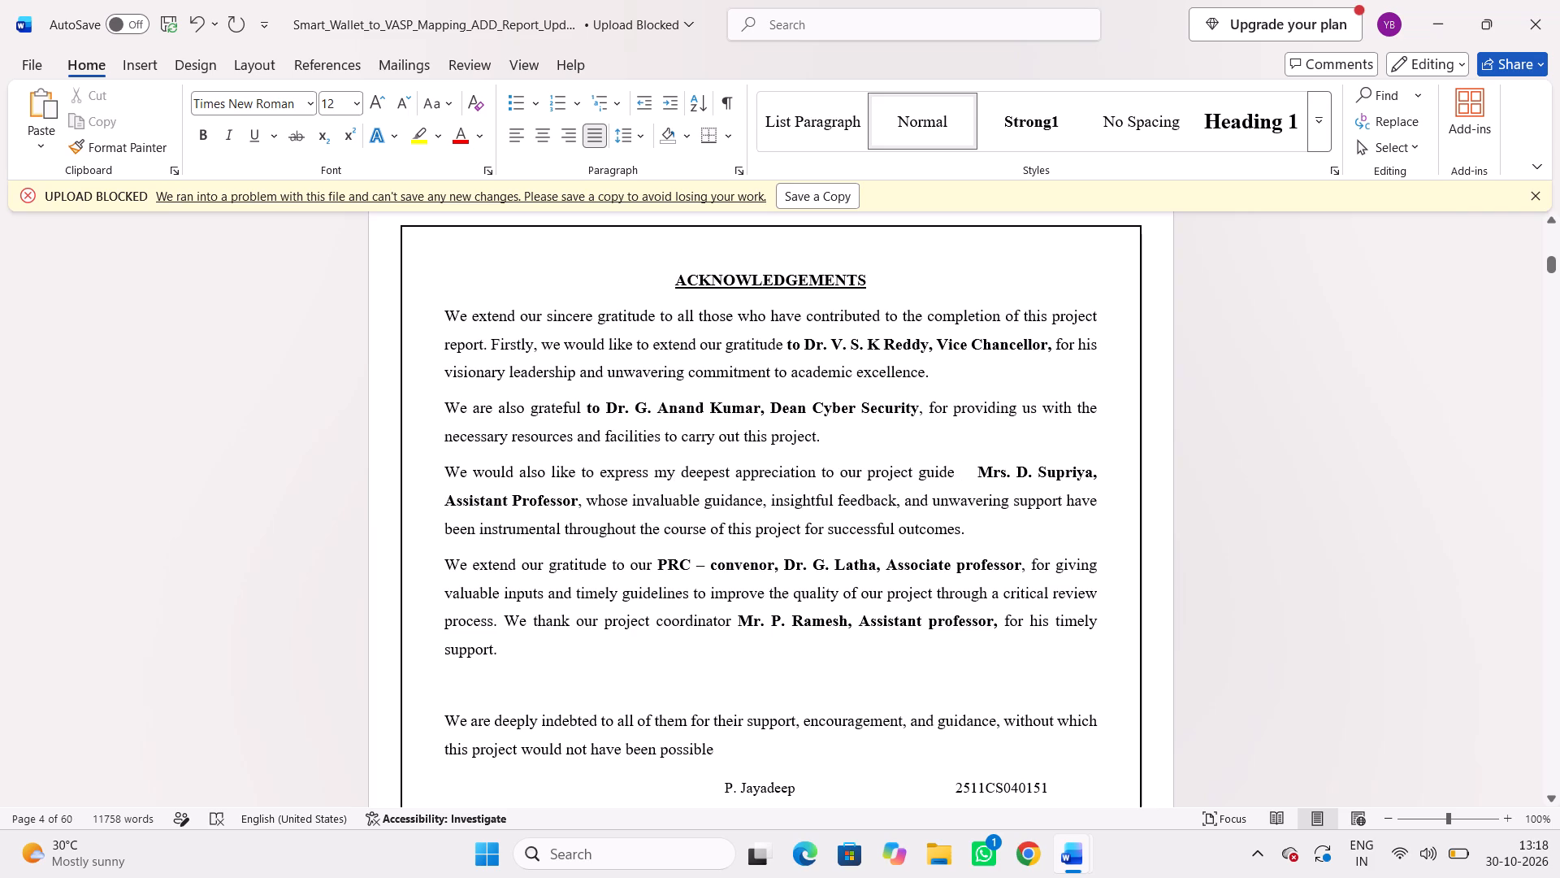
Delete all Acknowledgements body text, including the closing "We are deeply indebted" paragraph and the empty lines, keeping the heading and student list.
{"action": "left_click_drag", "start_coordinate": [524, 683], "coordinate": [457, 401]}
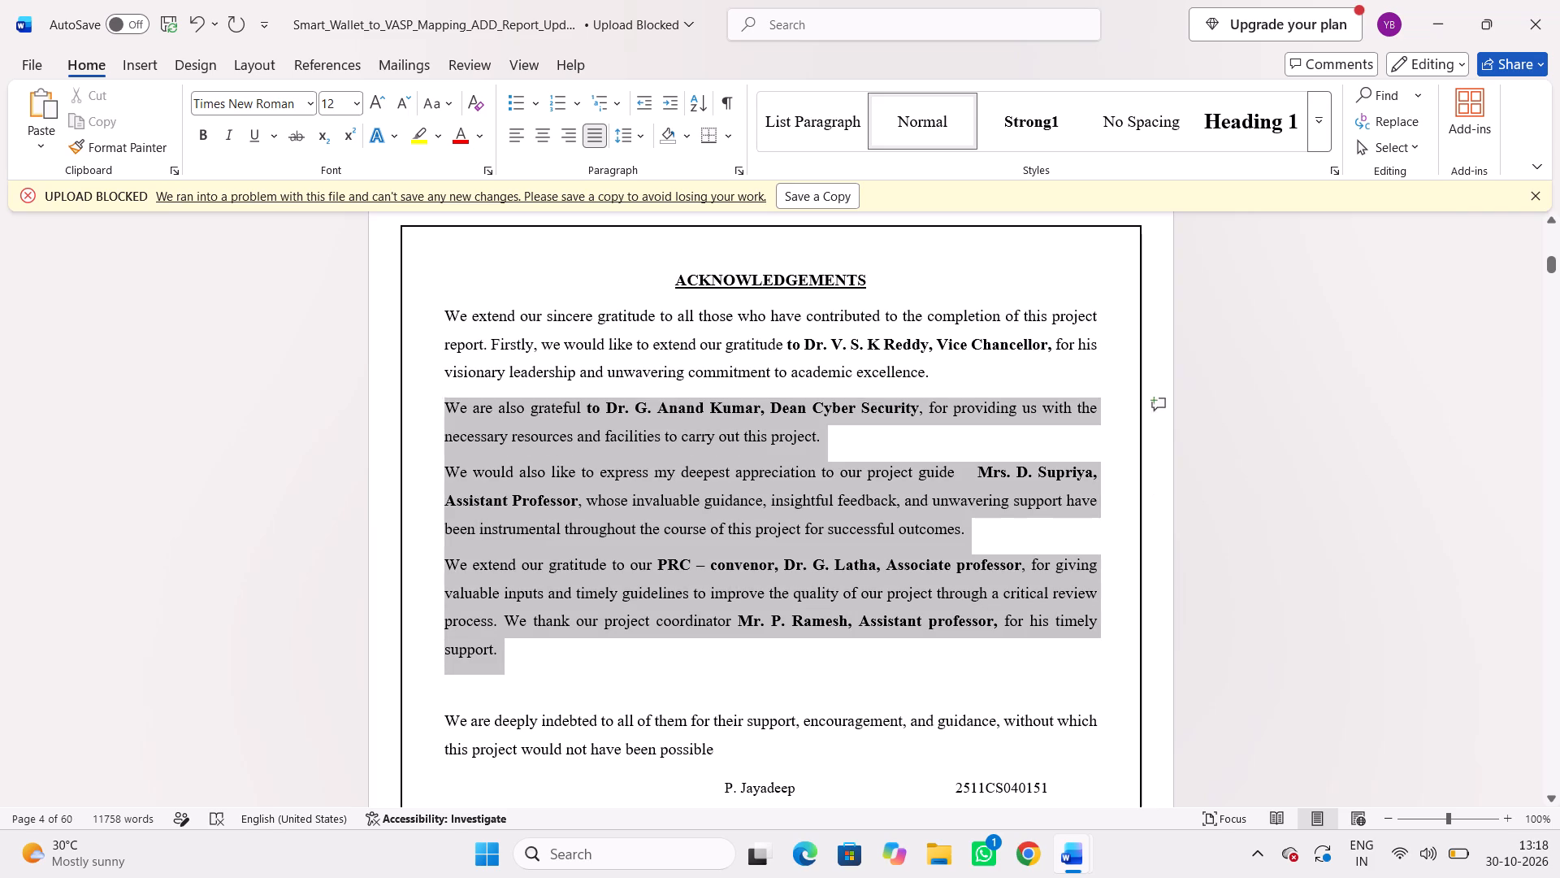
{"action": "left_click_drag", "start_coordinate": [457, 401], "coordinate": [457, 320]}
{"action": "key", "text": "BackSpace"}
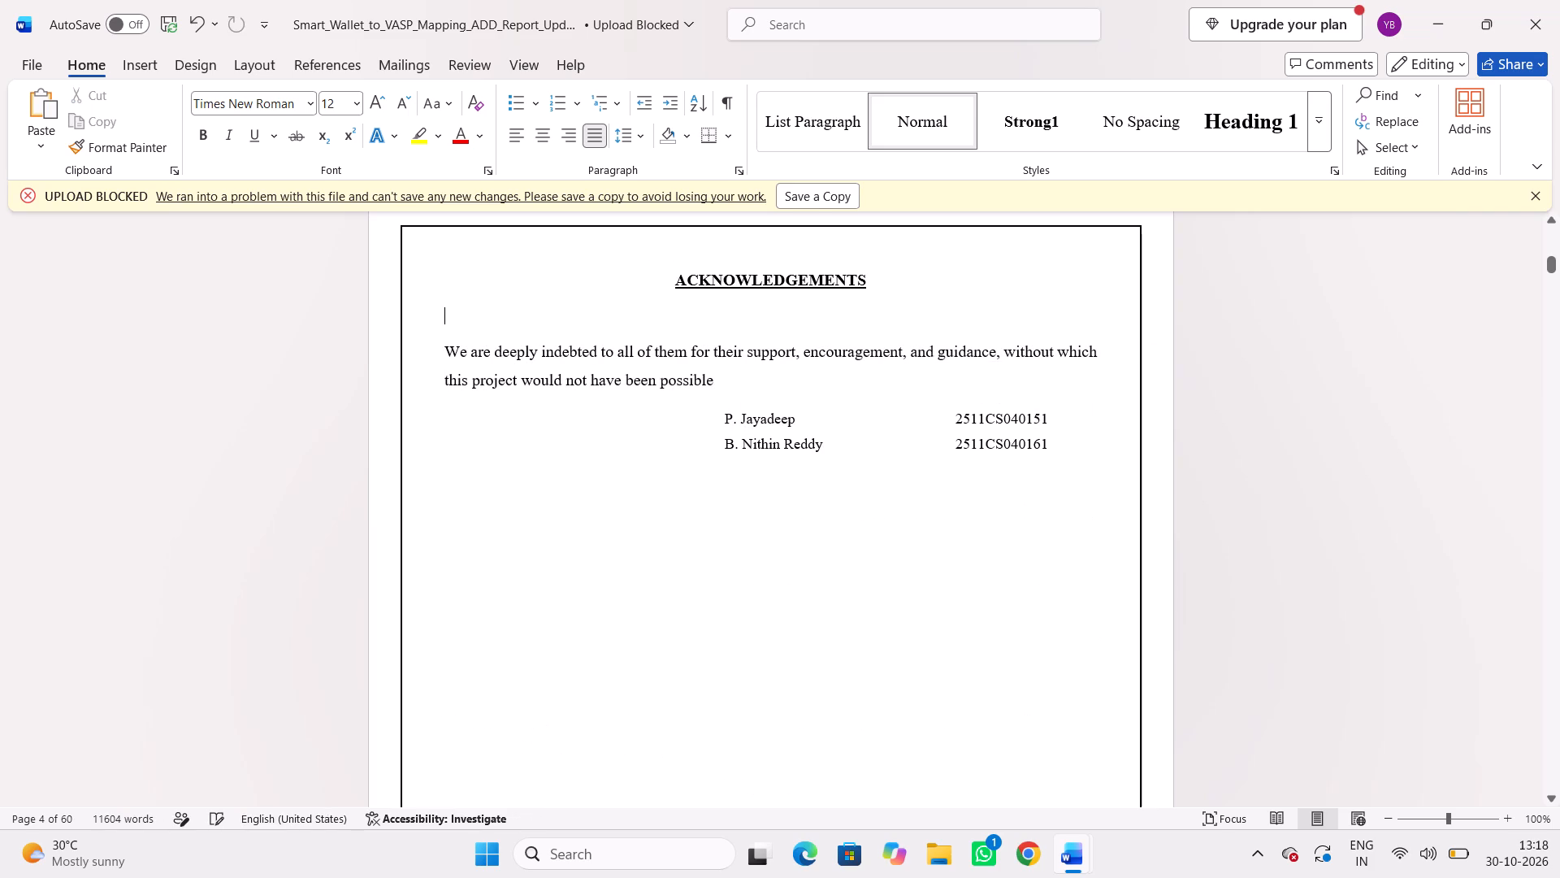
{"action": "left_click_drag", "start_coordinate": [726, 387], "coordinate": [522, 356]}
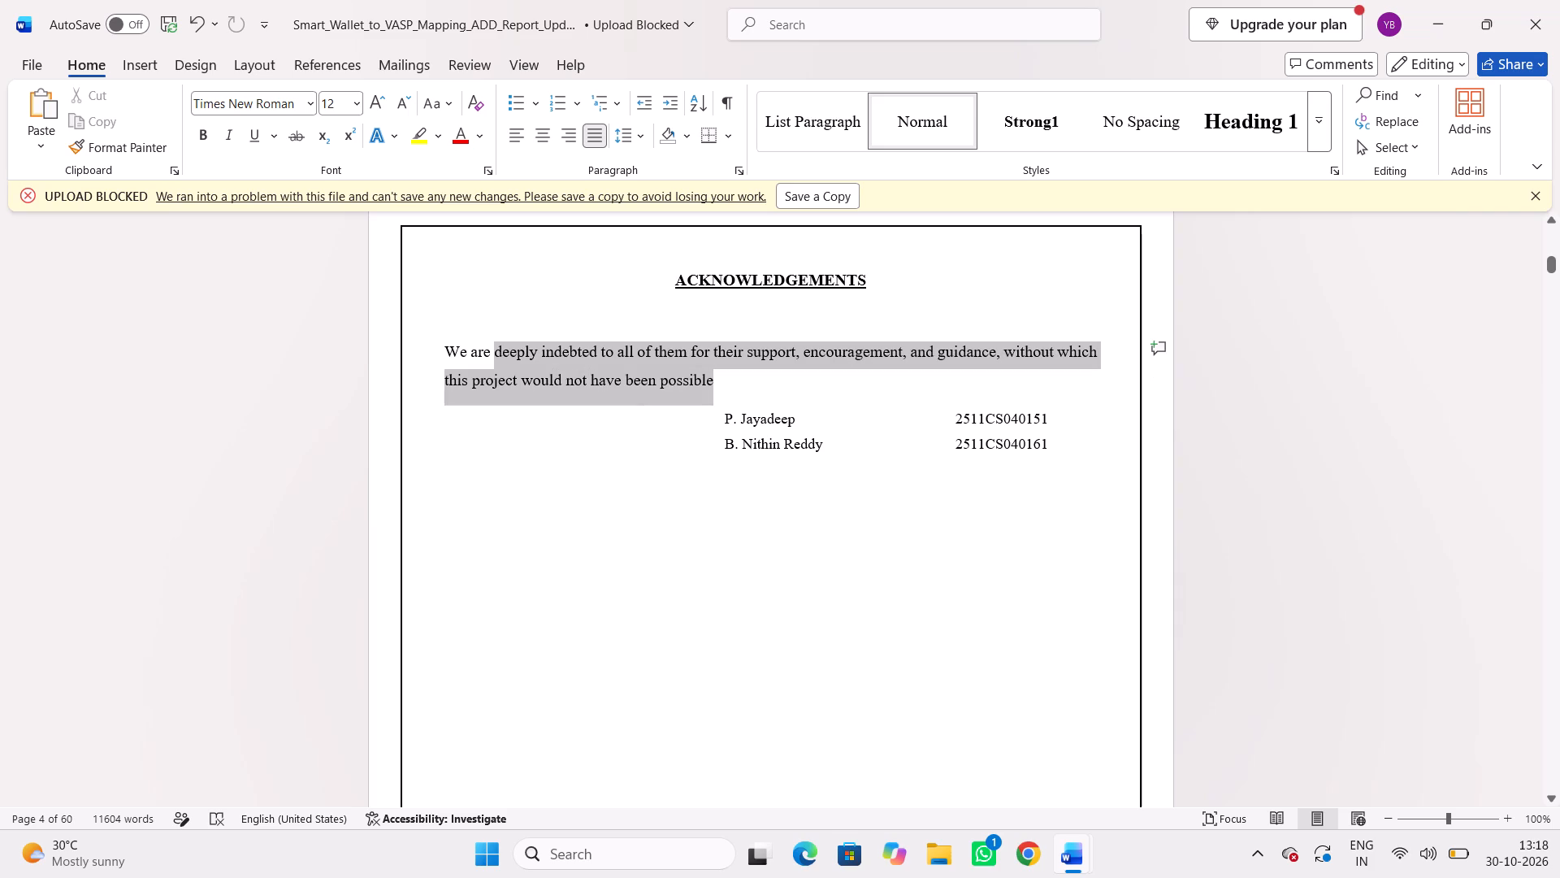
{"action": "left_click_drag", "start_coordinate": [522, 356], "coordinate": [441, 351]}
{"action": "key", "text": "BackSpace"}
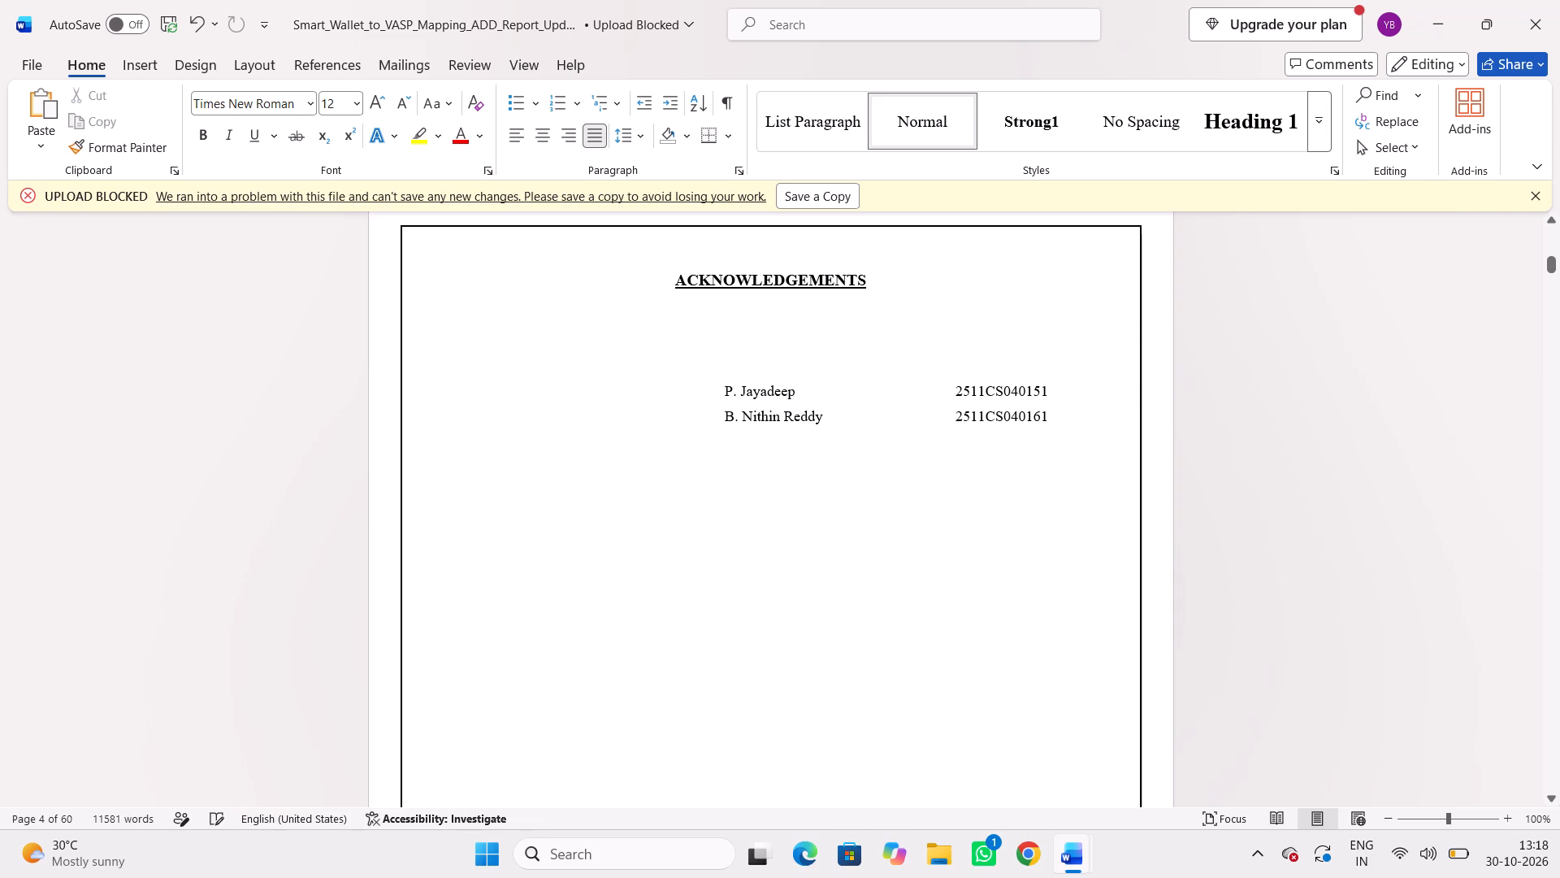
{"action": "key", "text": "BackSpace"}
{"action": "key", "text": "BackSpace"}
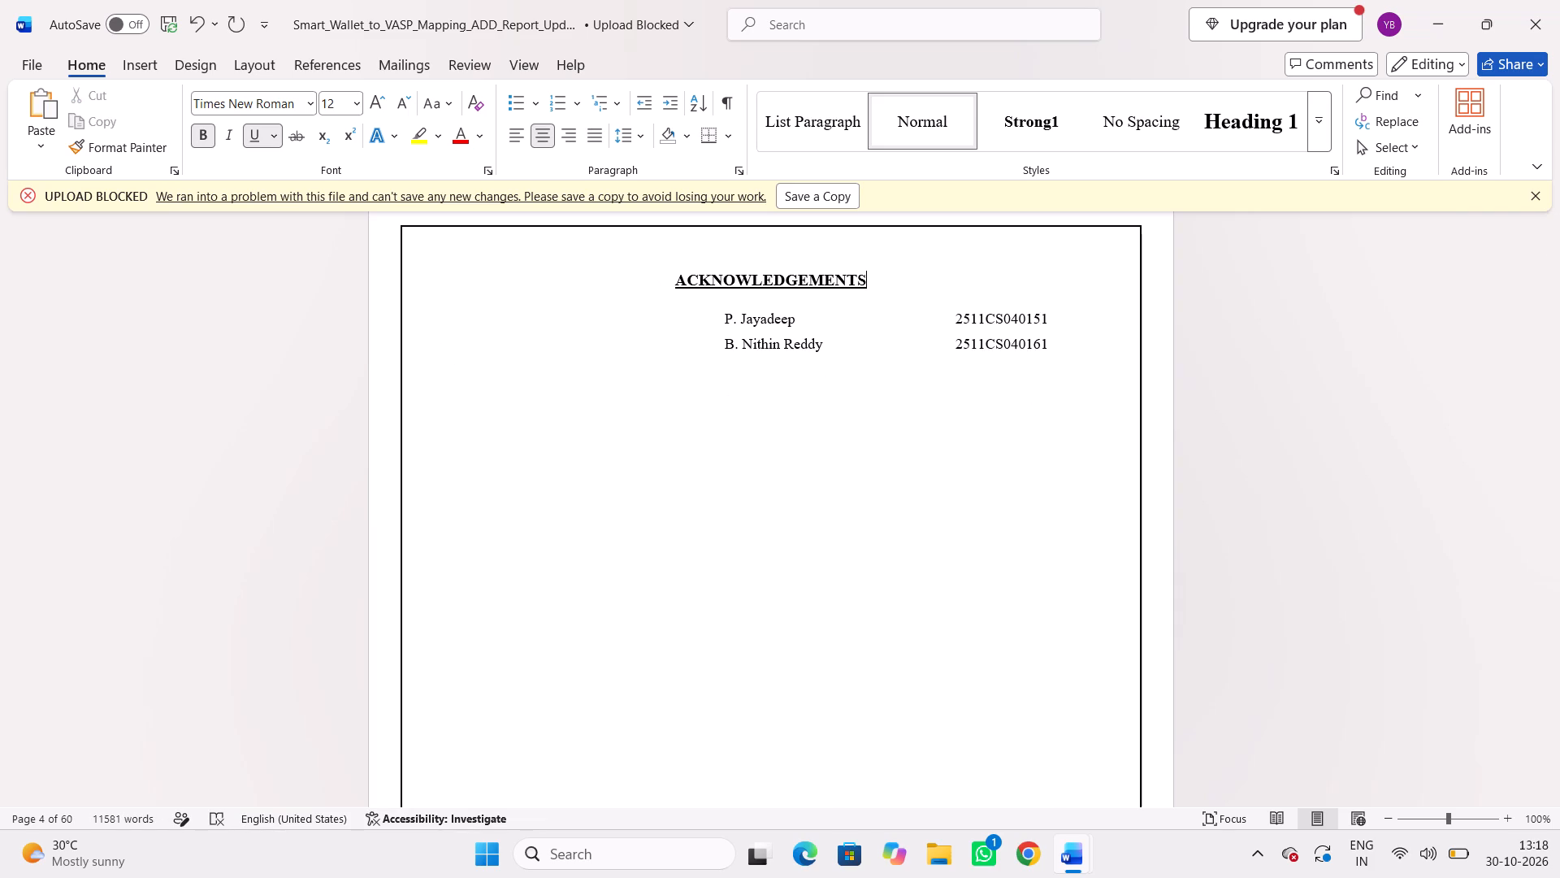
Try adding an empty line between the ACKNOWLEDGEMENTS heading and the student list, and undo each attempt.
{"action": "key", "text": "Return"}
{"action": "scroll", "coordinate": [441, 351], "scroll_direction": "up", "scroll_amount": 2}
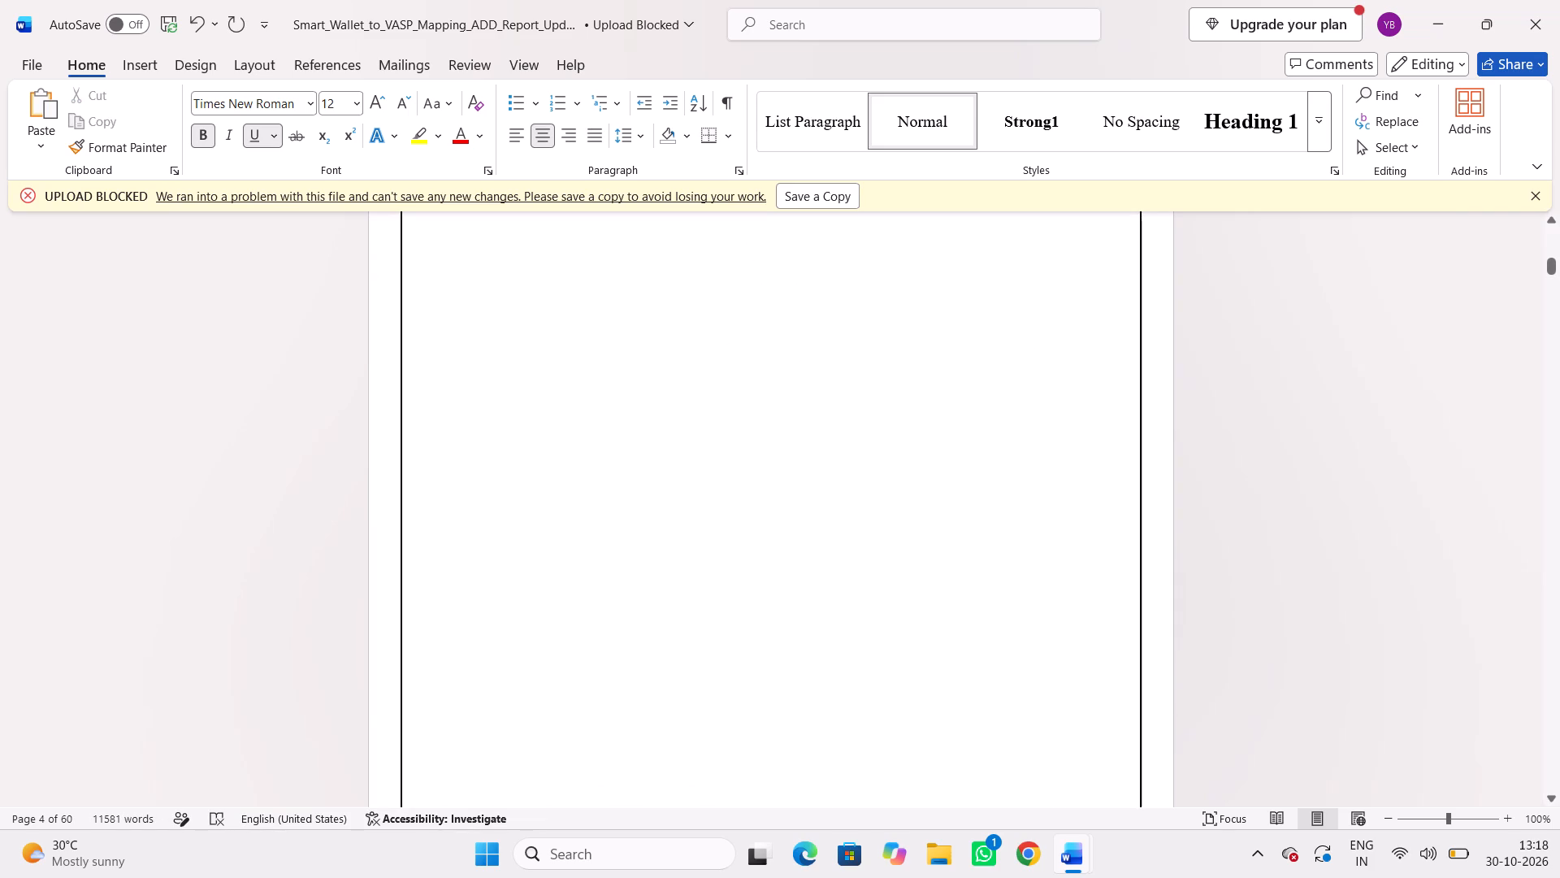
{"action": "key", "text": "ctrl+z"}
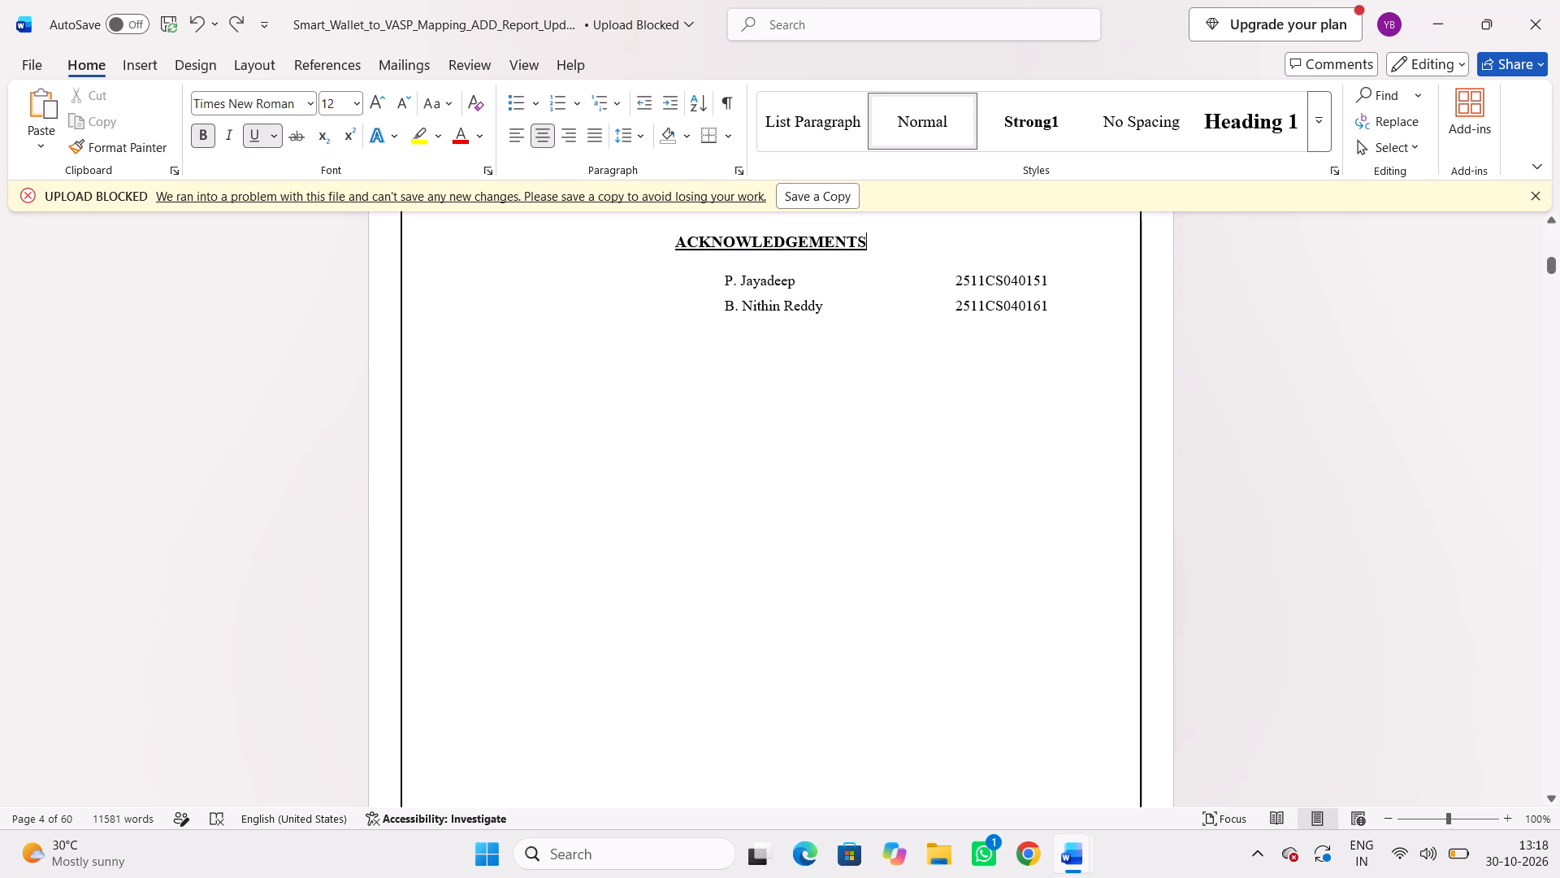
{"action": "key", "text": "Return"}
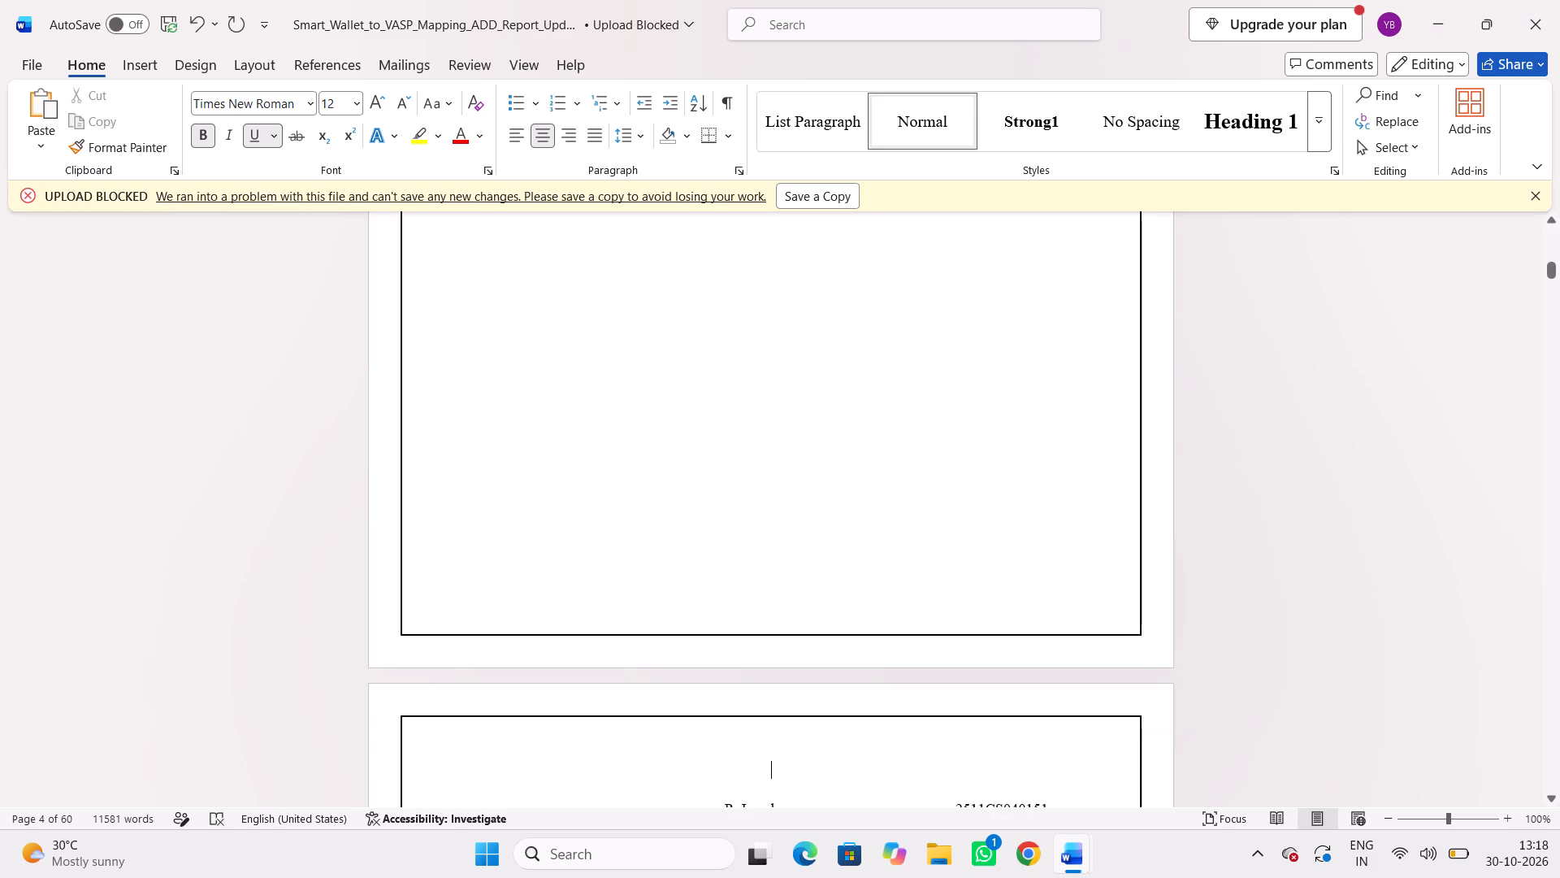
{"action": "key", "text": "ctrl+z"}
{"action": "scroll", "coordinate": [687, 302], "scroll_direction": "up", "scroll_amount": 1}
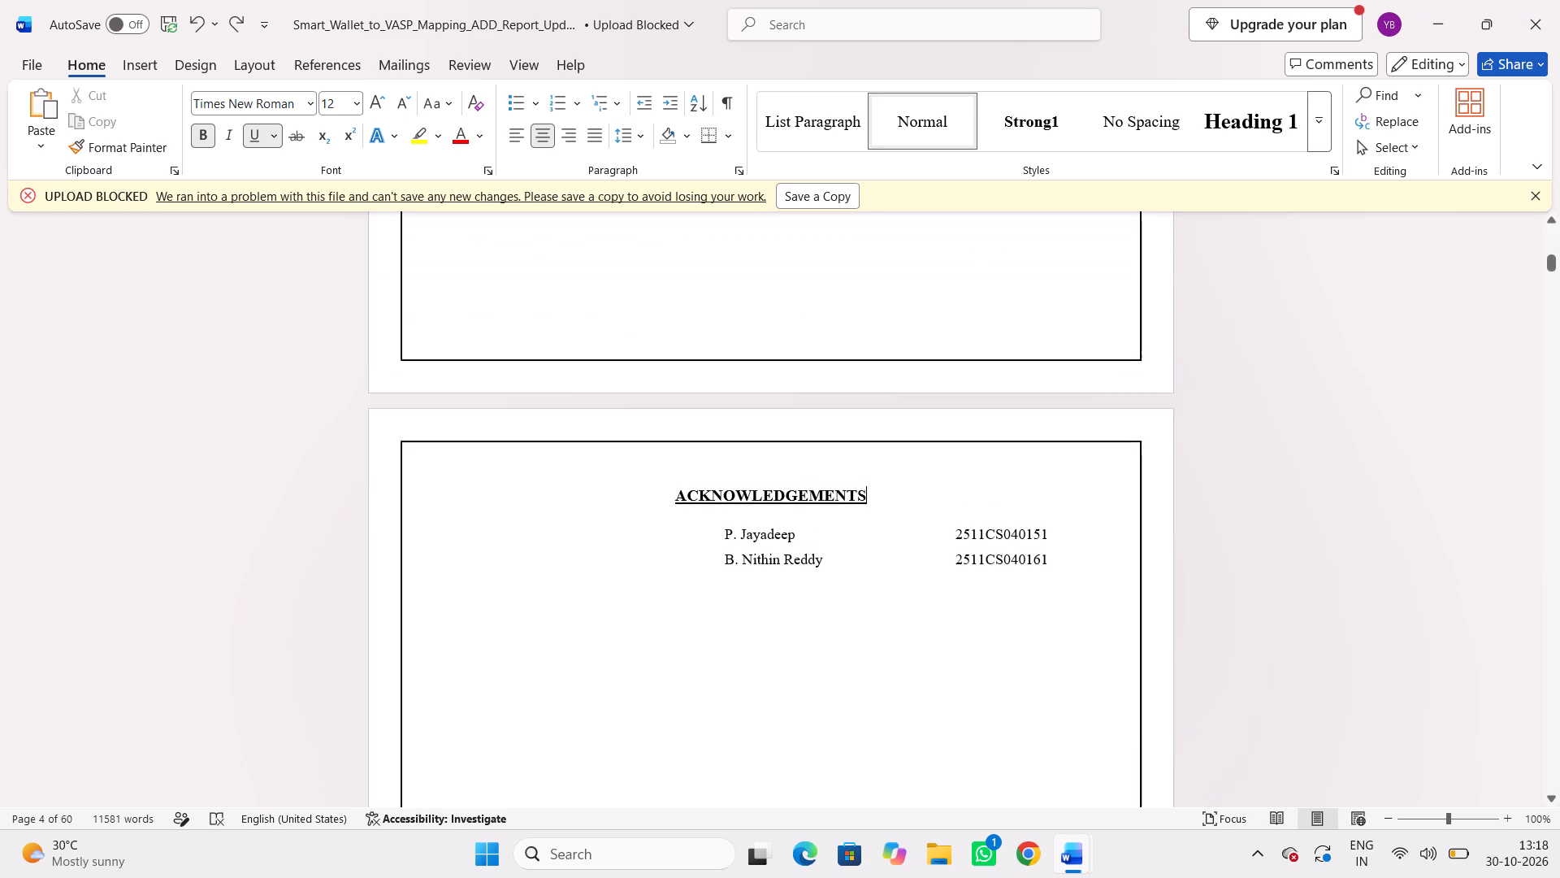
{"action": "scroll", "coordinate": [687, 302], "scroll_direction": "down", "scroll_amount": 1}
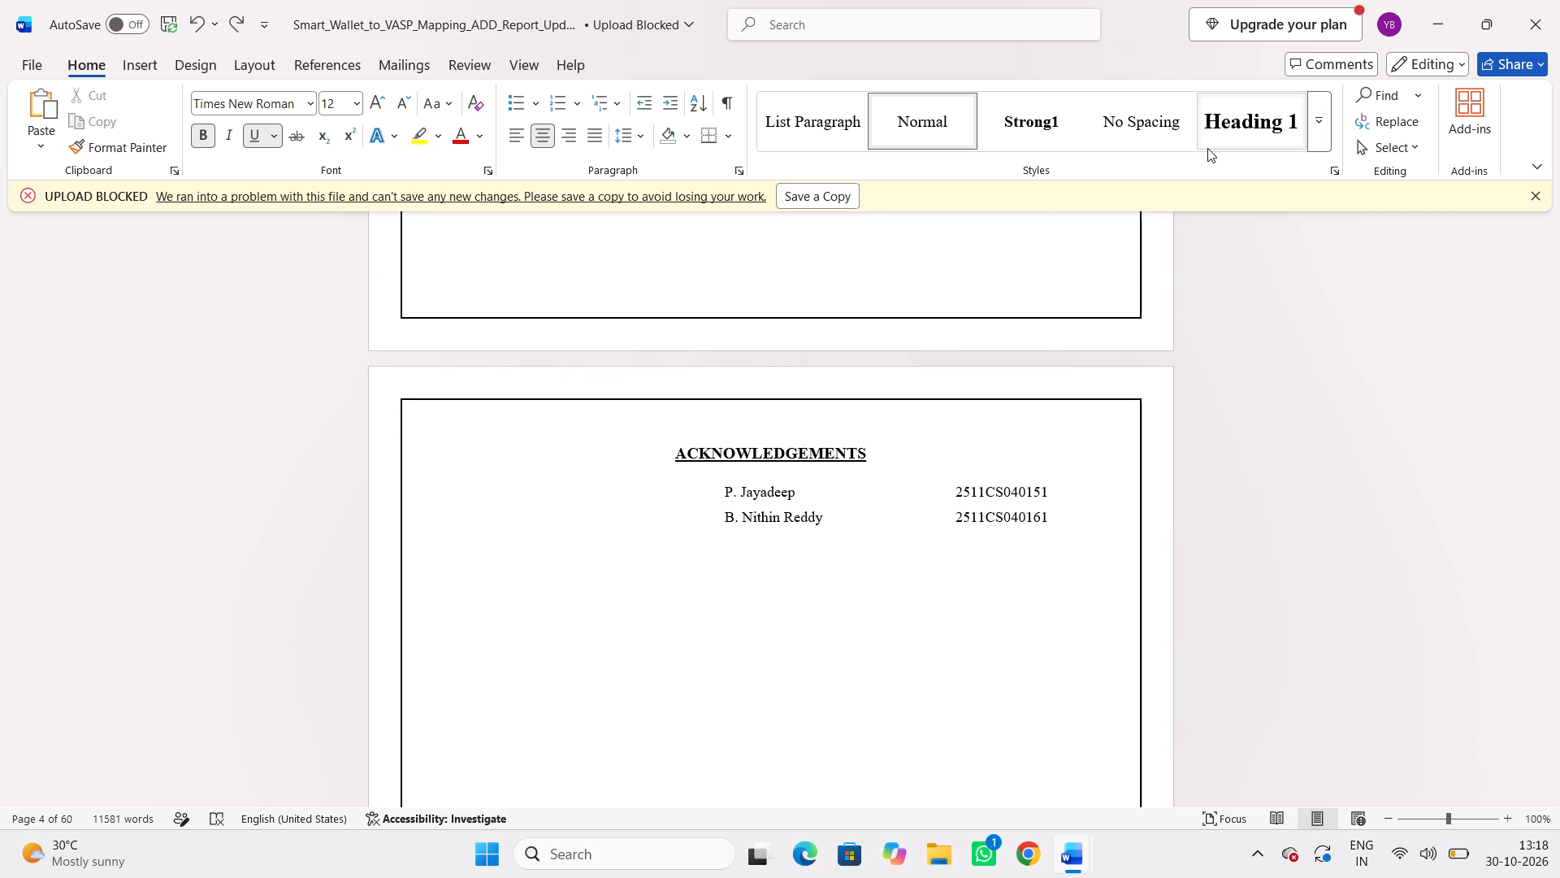
Close the Smart_Wallet_to_VASP_Mapping_ADD_Report_Updated report without saving the changes.
{"action": "left_click", "coordinate": [1559, 9]}
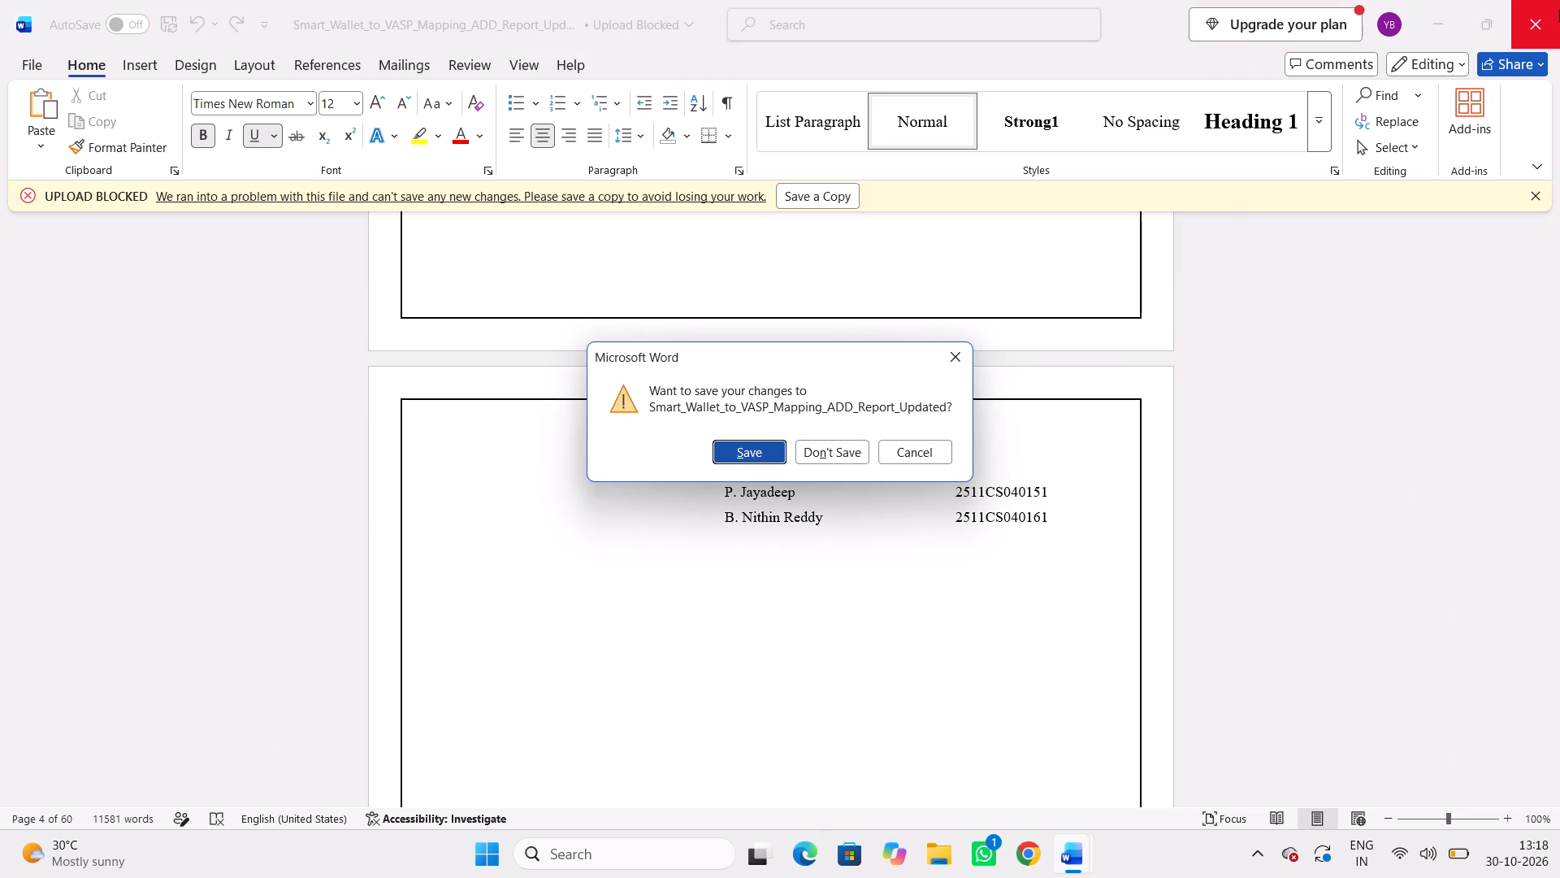
{"action": "left_click", "coordinate": [834, 453]}
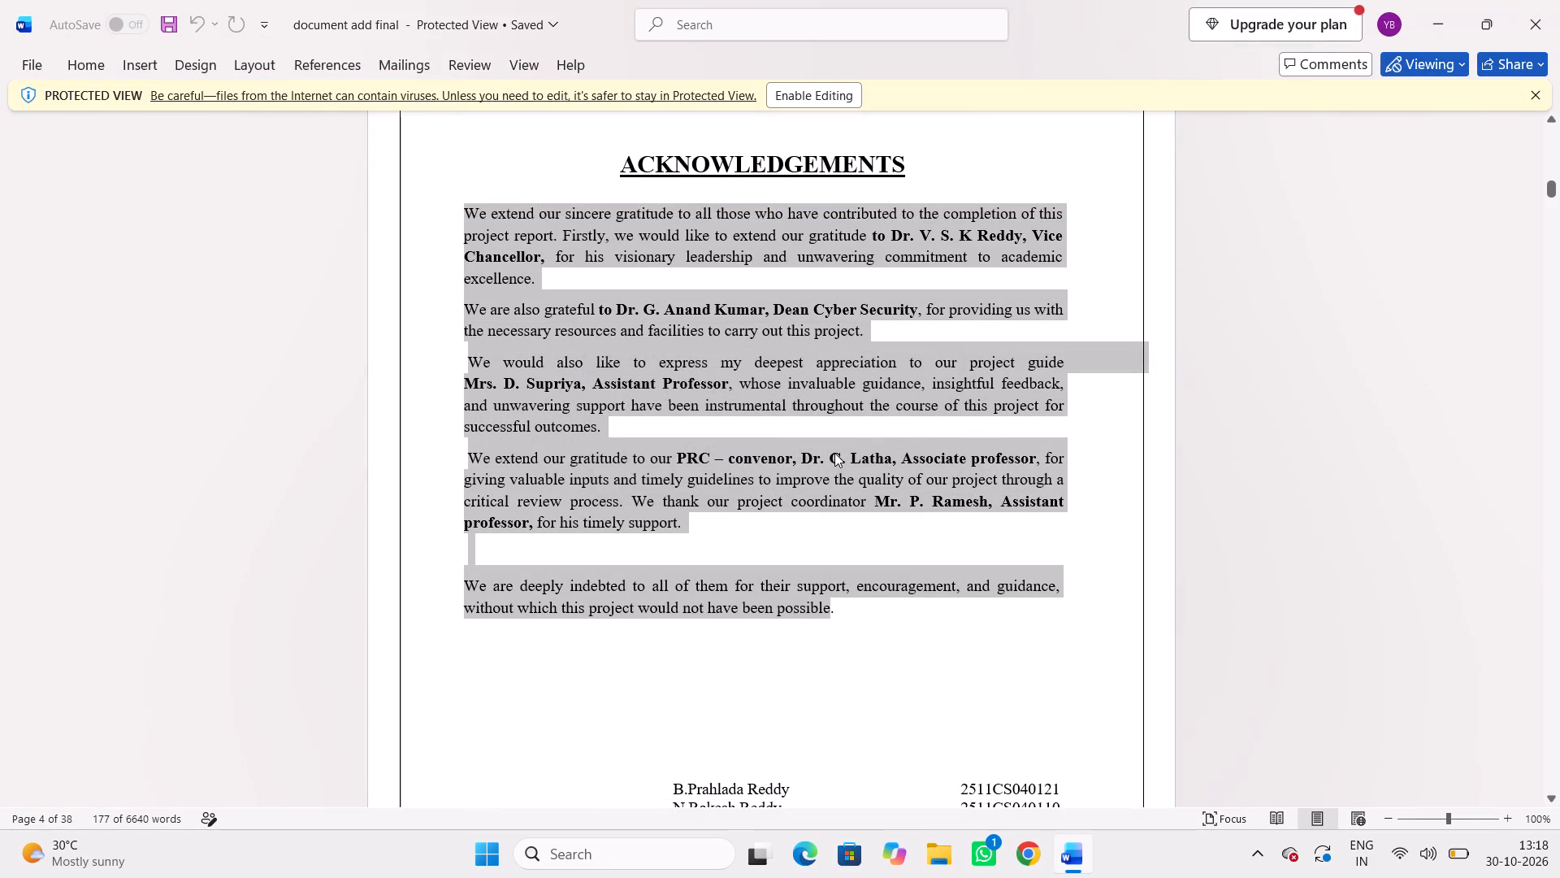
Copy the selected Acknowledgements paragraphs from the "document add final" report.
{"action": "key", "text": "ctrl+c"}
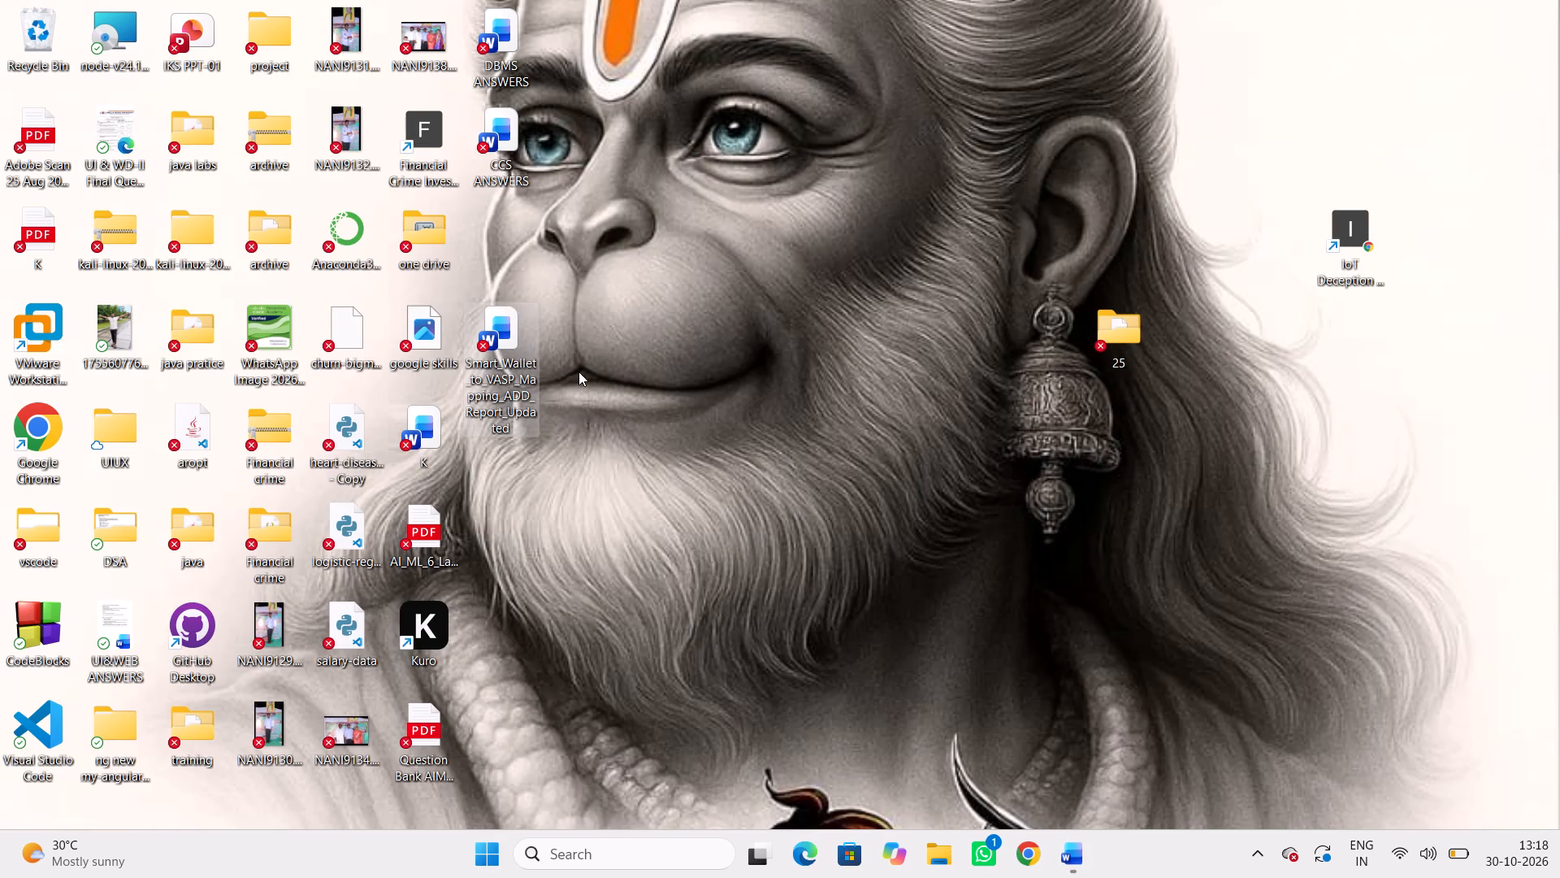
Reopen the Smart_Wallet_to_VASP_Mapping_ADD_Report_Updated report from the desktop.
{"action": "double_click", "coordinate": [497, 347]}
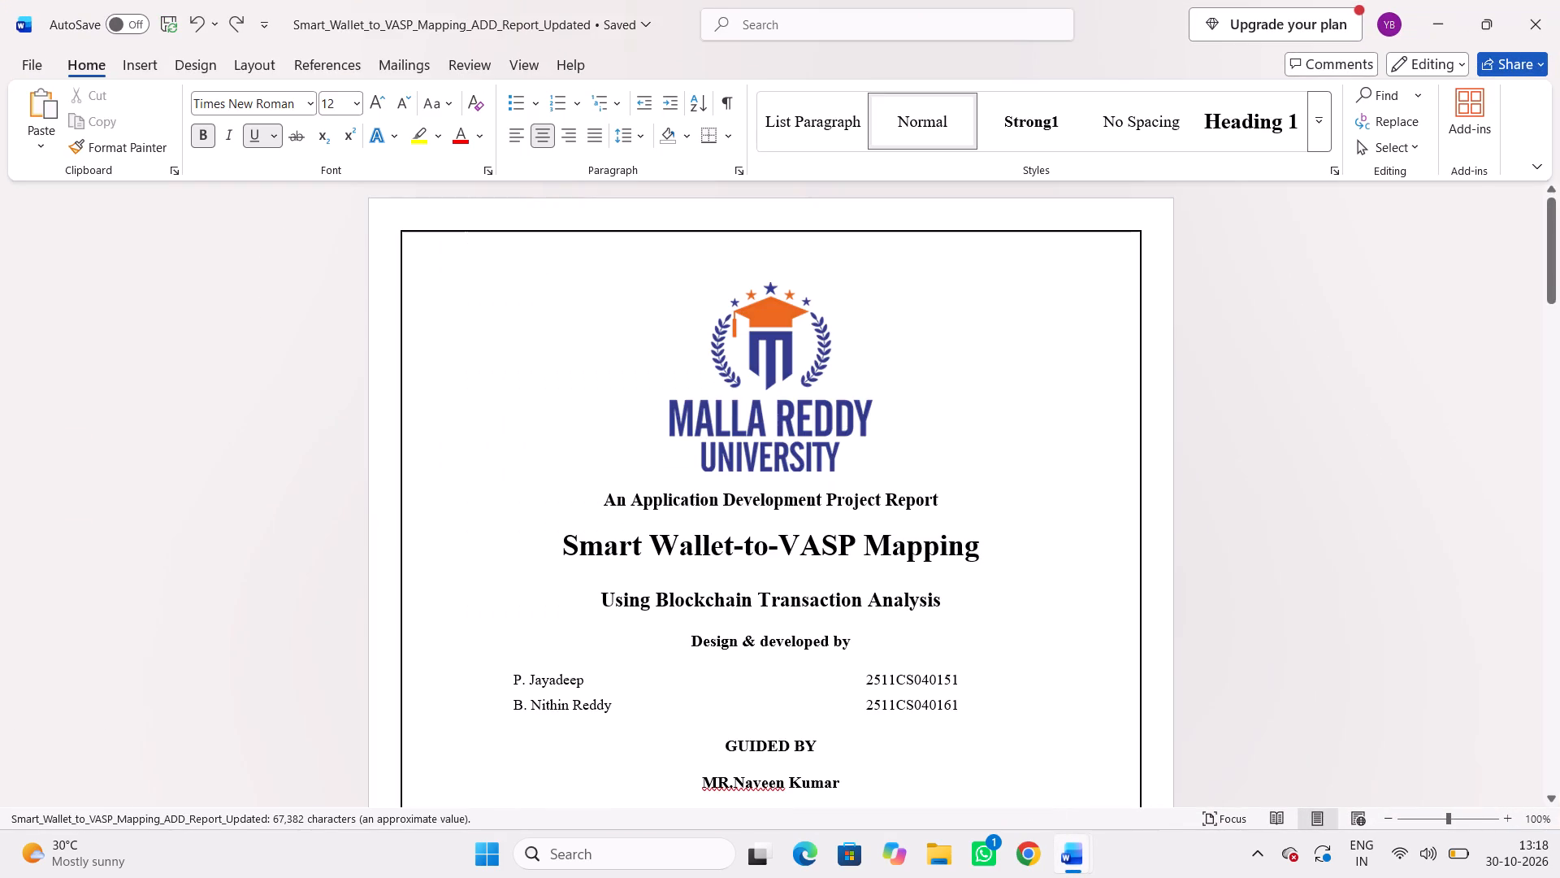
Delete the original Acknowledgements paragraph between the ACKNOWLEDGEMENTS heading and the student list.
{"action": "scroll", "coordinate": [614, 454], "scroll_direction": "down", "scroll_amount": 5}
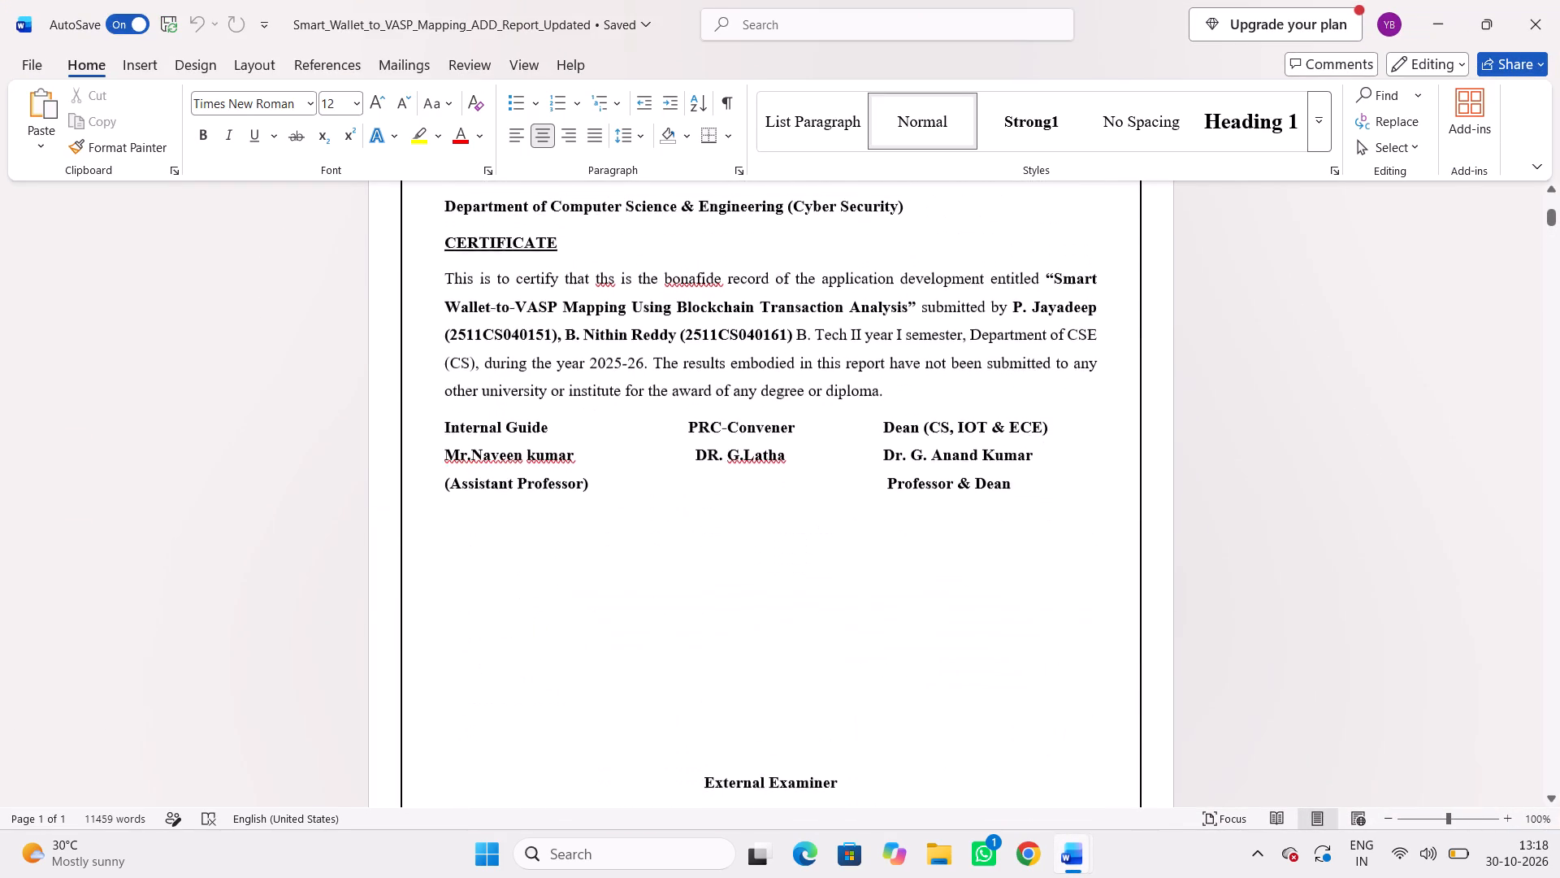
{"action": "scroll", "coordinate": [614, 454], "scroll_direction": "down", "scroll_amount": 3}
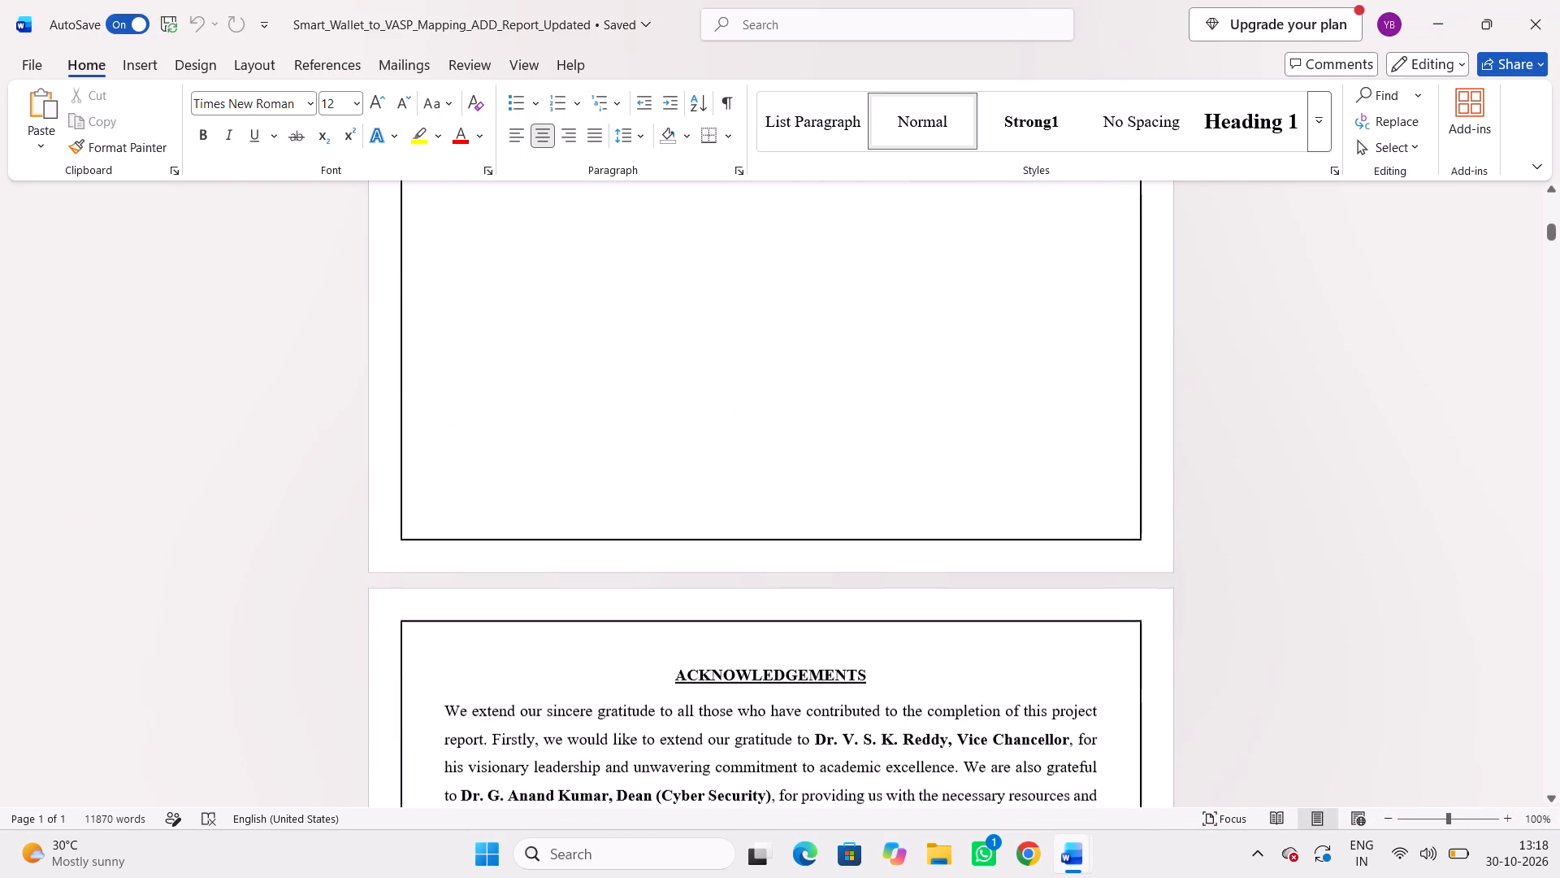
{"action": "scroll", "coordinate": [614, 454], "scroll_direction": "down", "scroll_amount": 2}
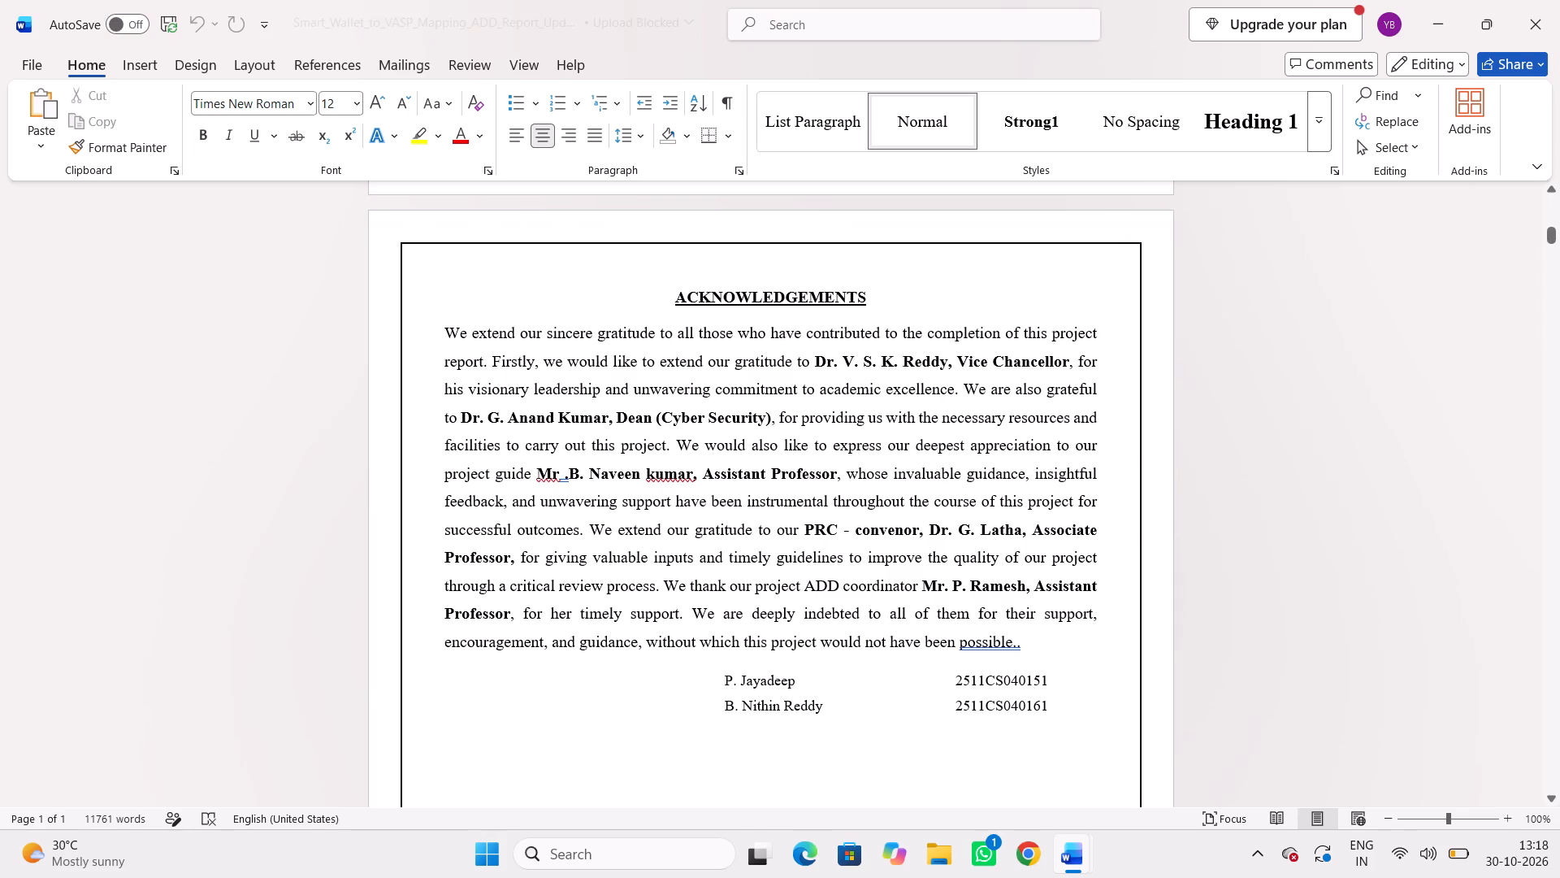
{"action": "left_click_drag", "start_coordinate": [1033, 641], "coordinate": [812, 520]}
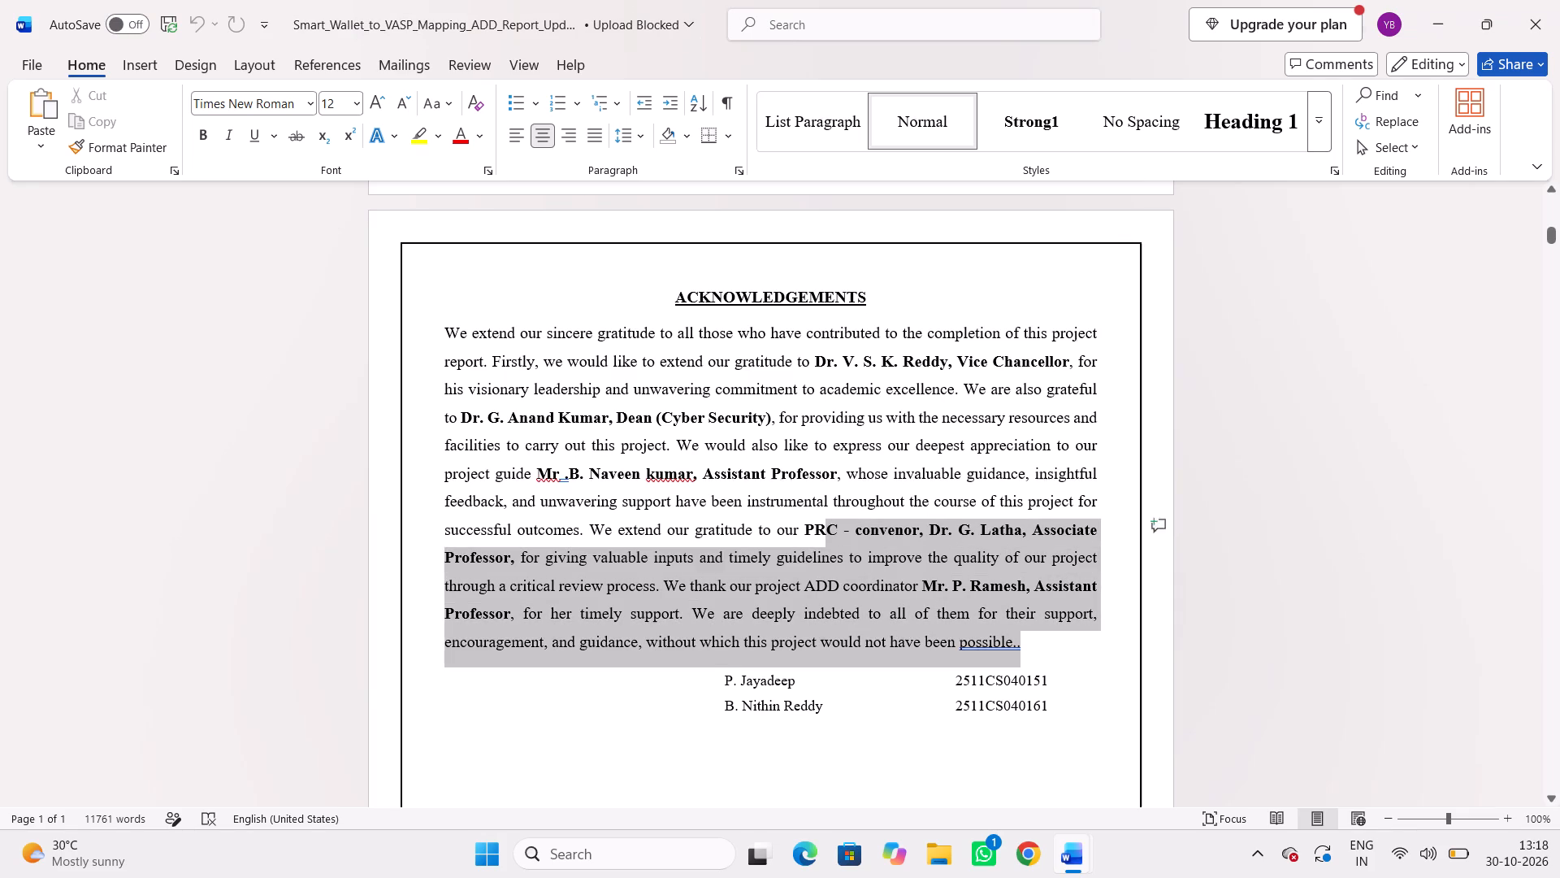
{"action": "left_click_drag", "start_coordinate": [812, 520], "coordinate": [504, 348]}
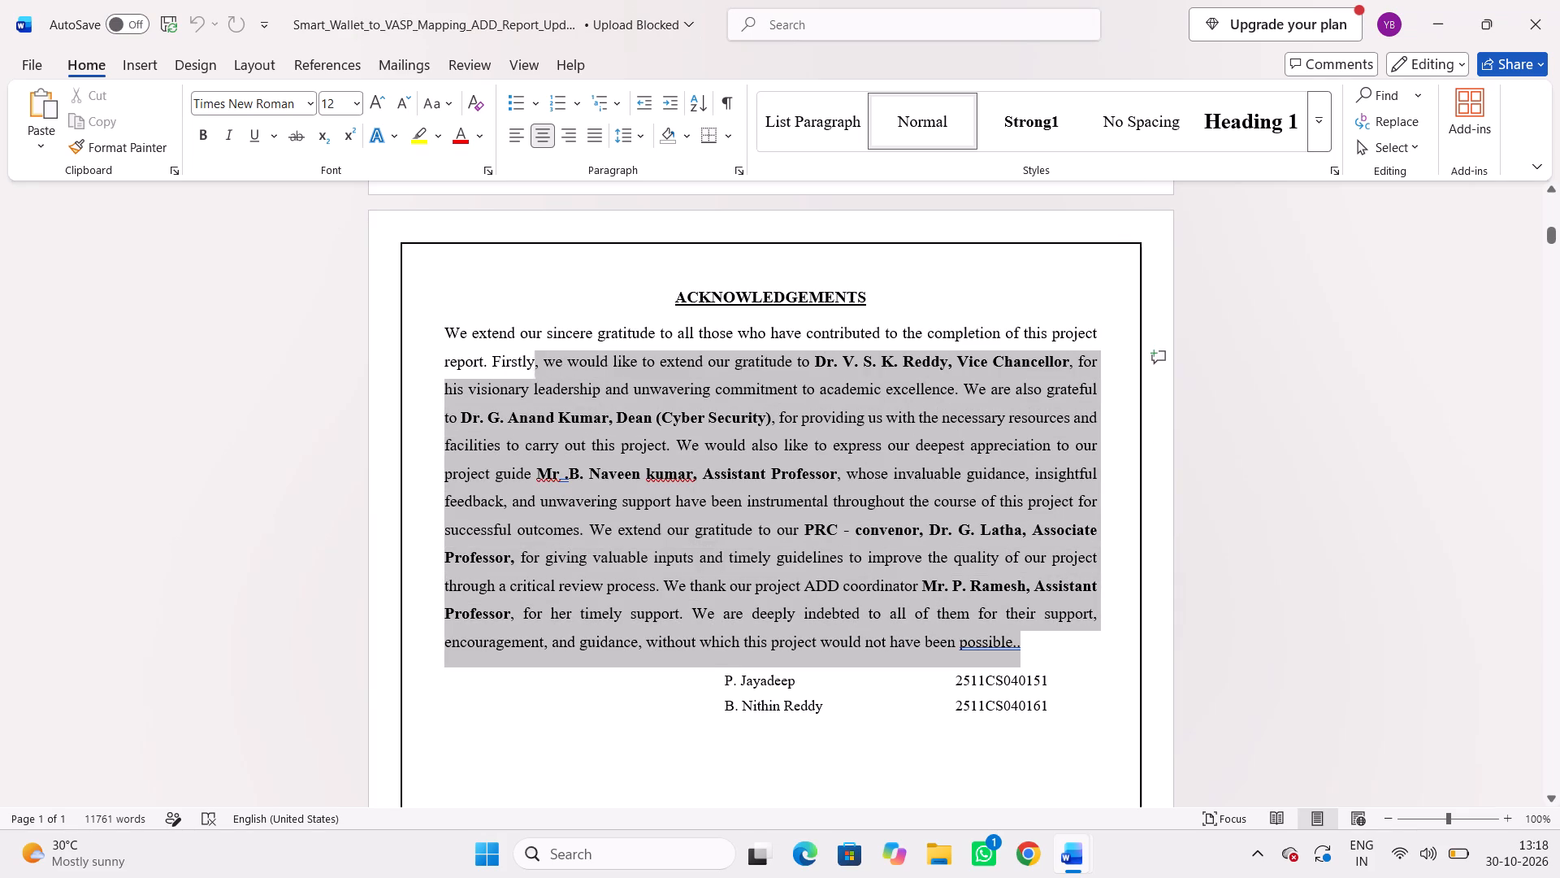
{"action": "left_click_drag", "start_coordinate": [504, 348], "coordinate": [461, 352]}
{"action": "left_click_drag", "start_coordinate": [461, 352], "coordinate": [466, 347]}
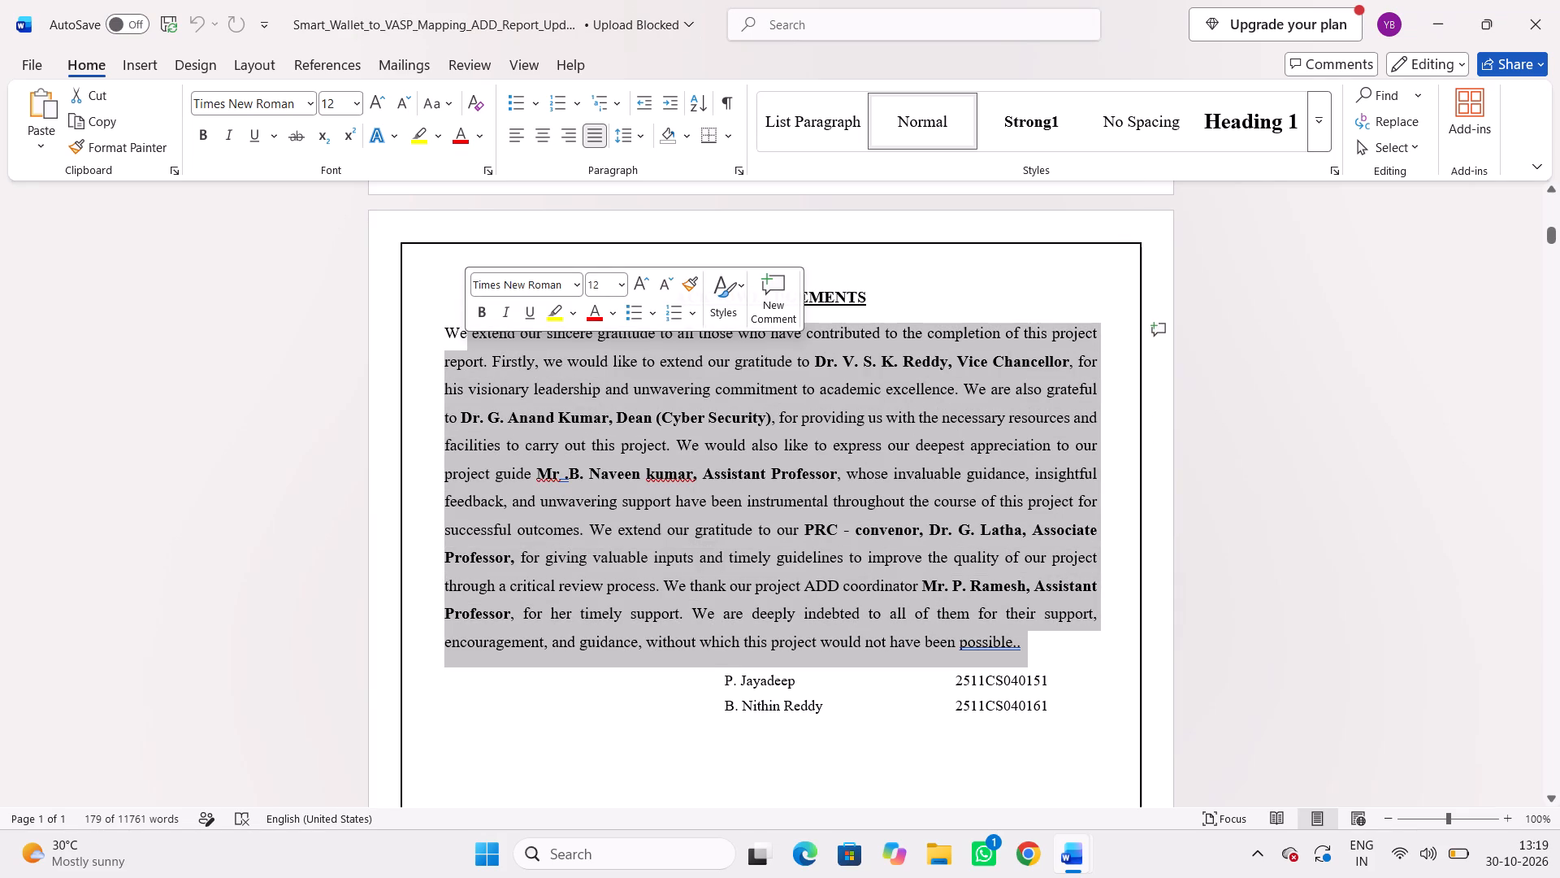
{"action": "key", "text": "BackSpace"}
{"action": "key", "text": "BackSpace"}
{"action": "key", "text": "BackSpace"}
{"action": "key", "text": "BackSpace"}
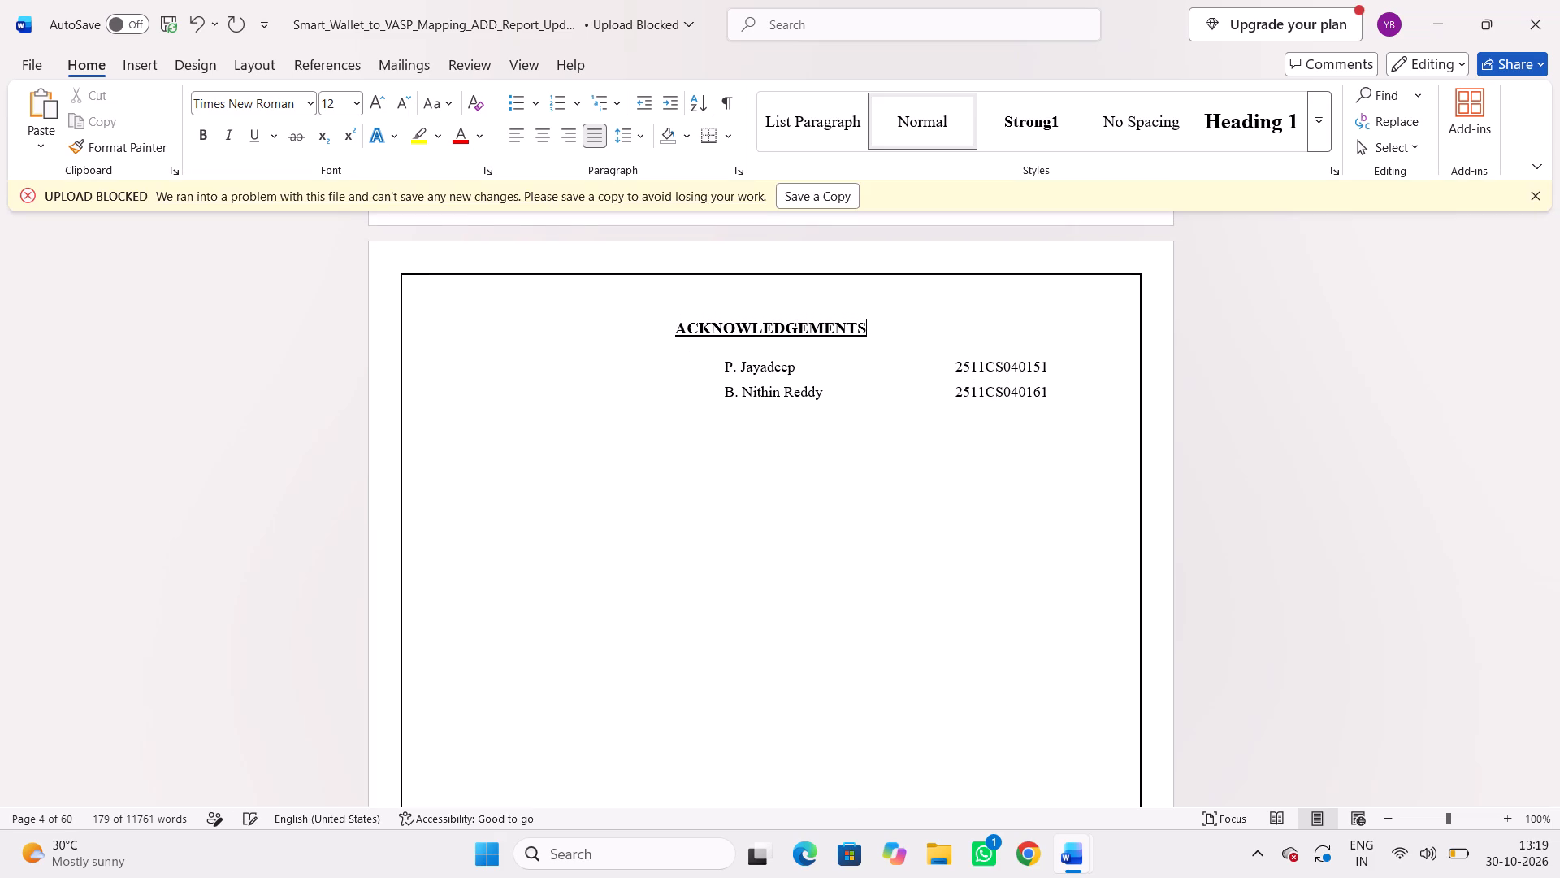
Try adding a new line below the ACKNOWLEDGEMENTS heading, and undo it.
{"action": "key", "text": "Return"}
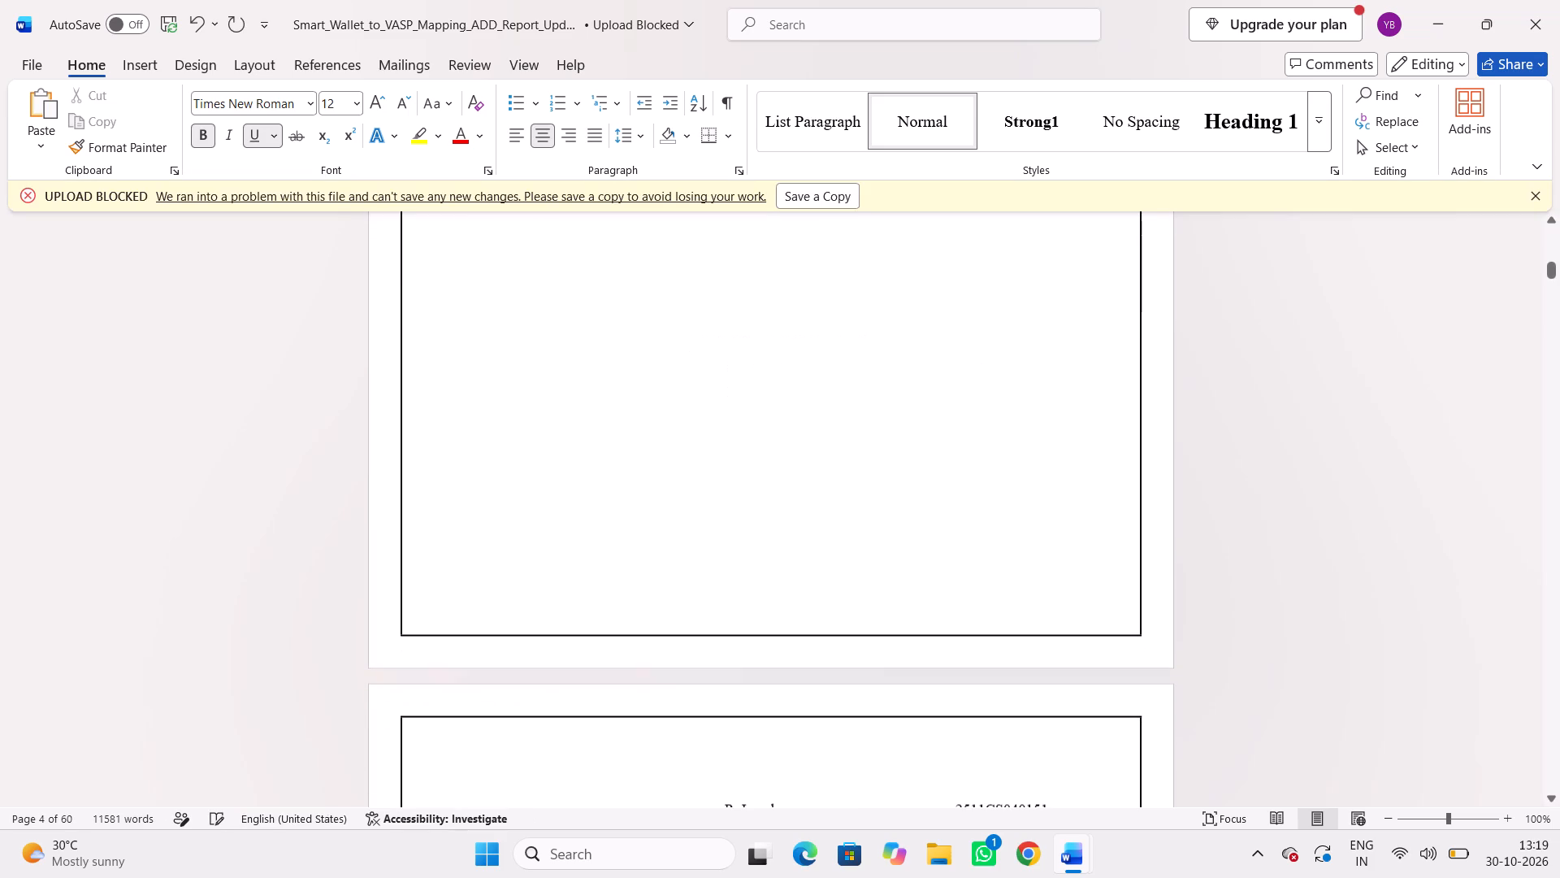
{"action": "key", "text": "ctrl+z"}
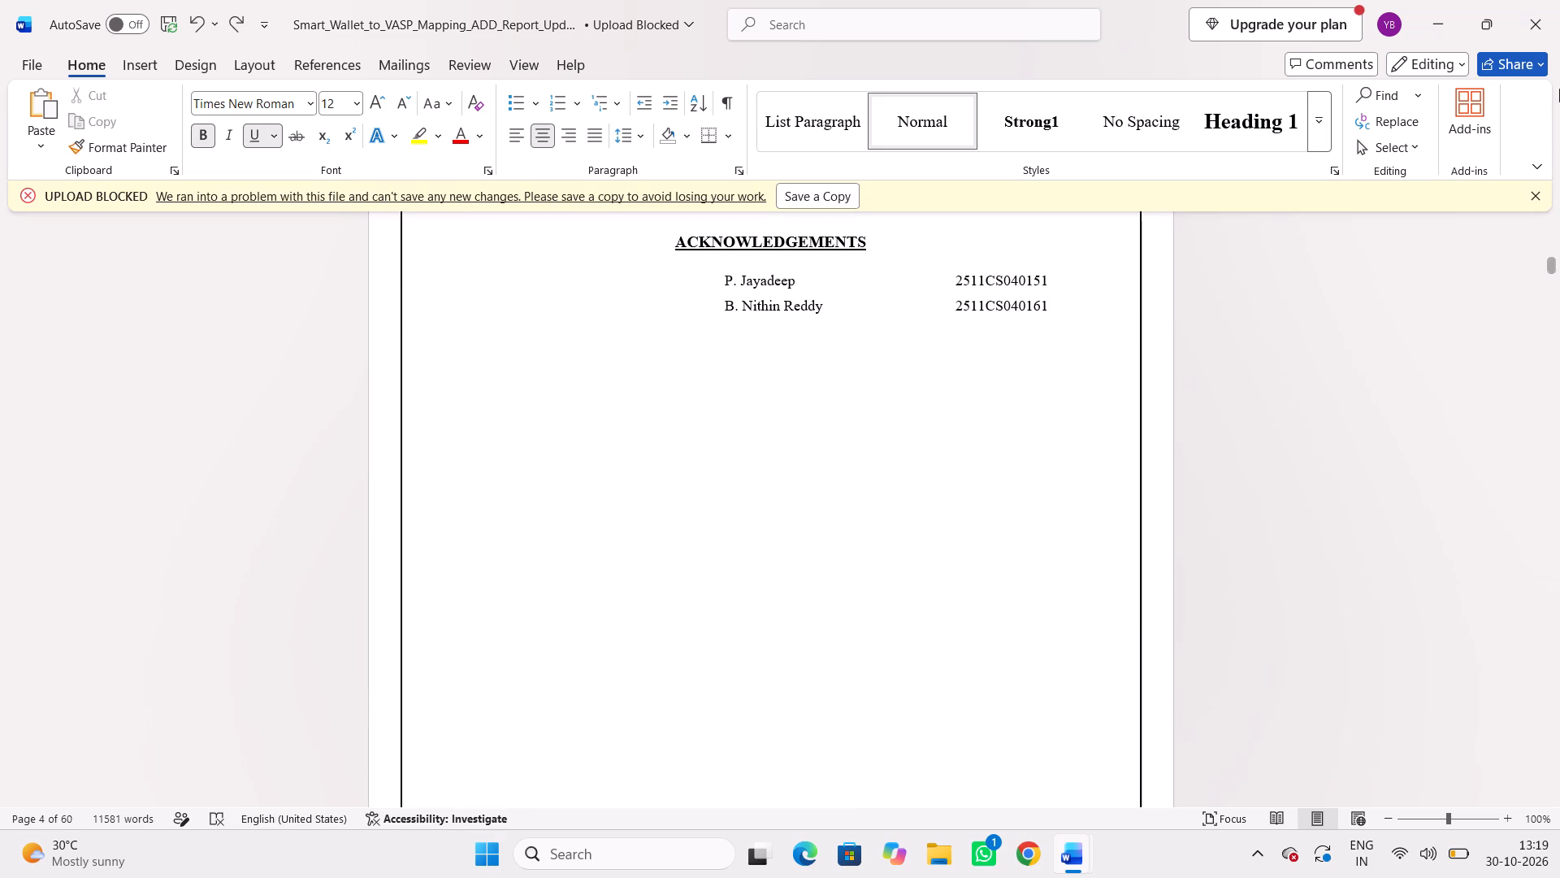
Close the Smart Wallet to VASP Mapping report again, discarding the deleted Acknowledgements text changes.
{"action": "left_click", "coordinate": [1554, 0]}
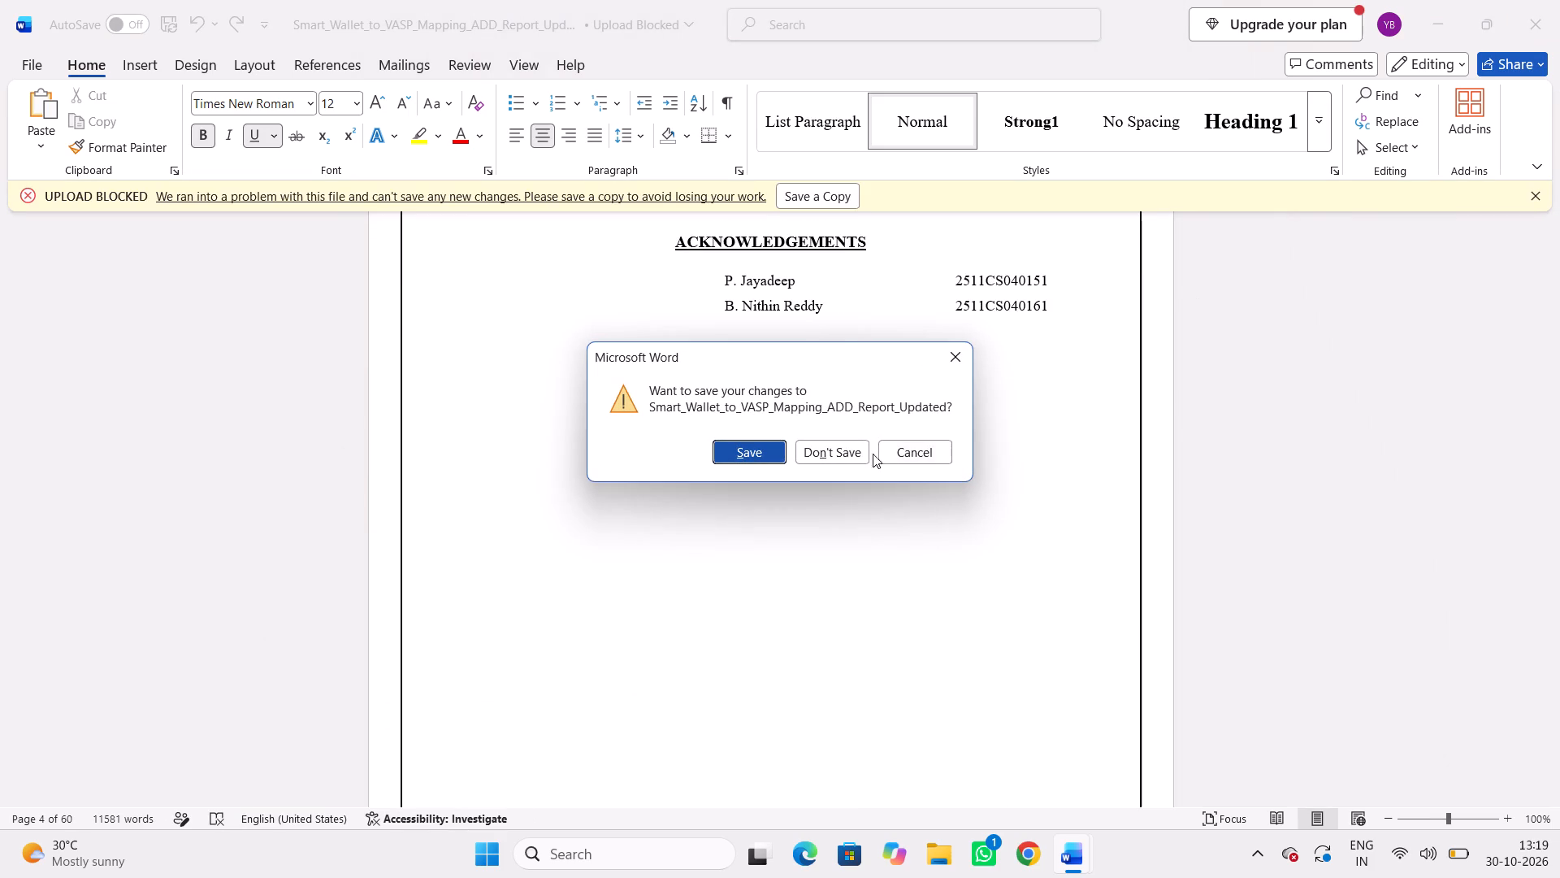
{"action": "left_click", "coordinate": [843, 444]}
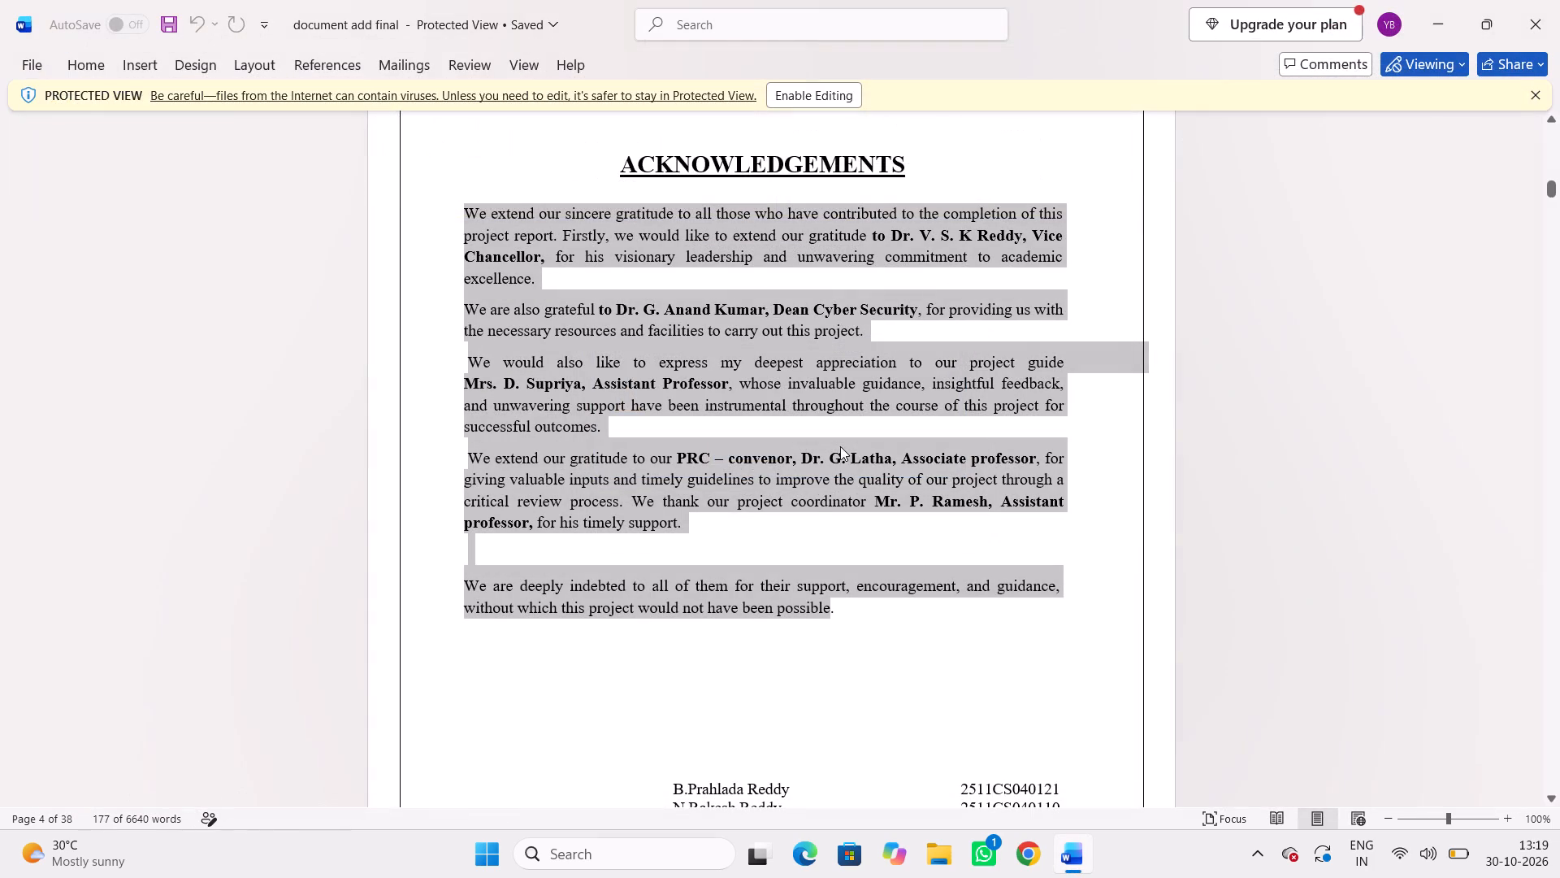
Copy the selected Acknowledgements paragraphs from the "document add final" report again.
{"action": "key", "text": "ctrl+c"}
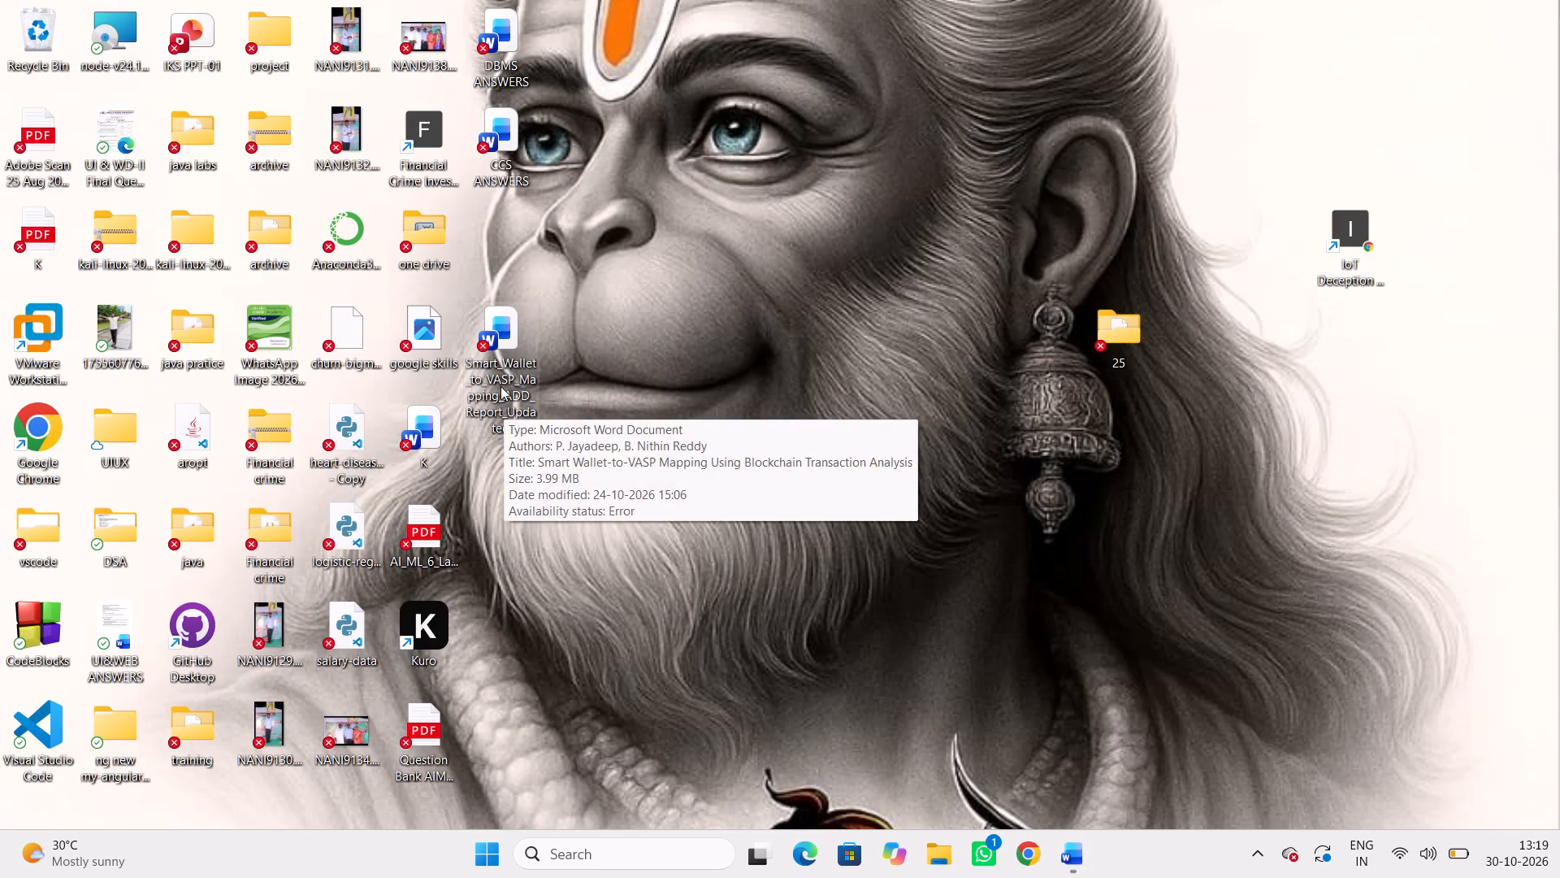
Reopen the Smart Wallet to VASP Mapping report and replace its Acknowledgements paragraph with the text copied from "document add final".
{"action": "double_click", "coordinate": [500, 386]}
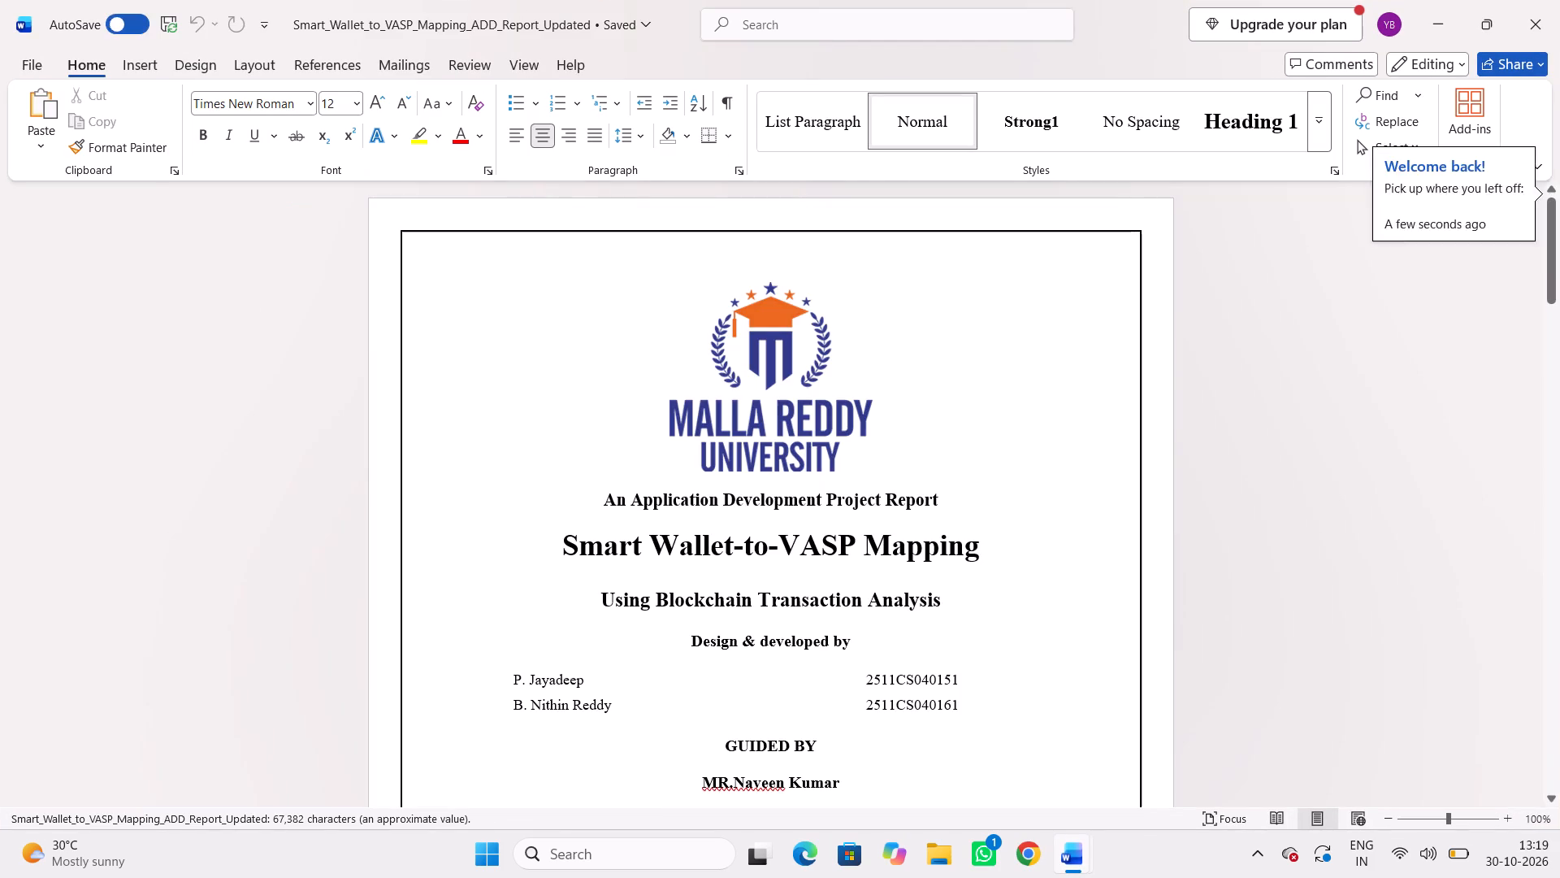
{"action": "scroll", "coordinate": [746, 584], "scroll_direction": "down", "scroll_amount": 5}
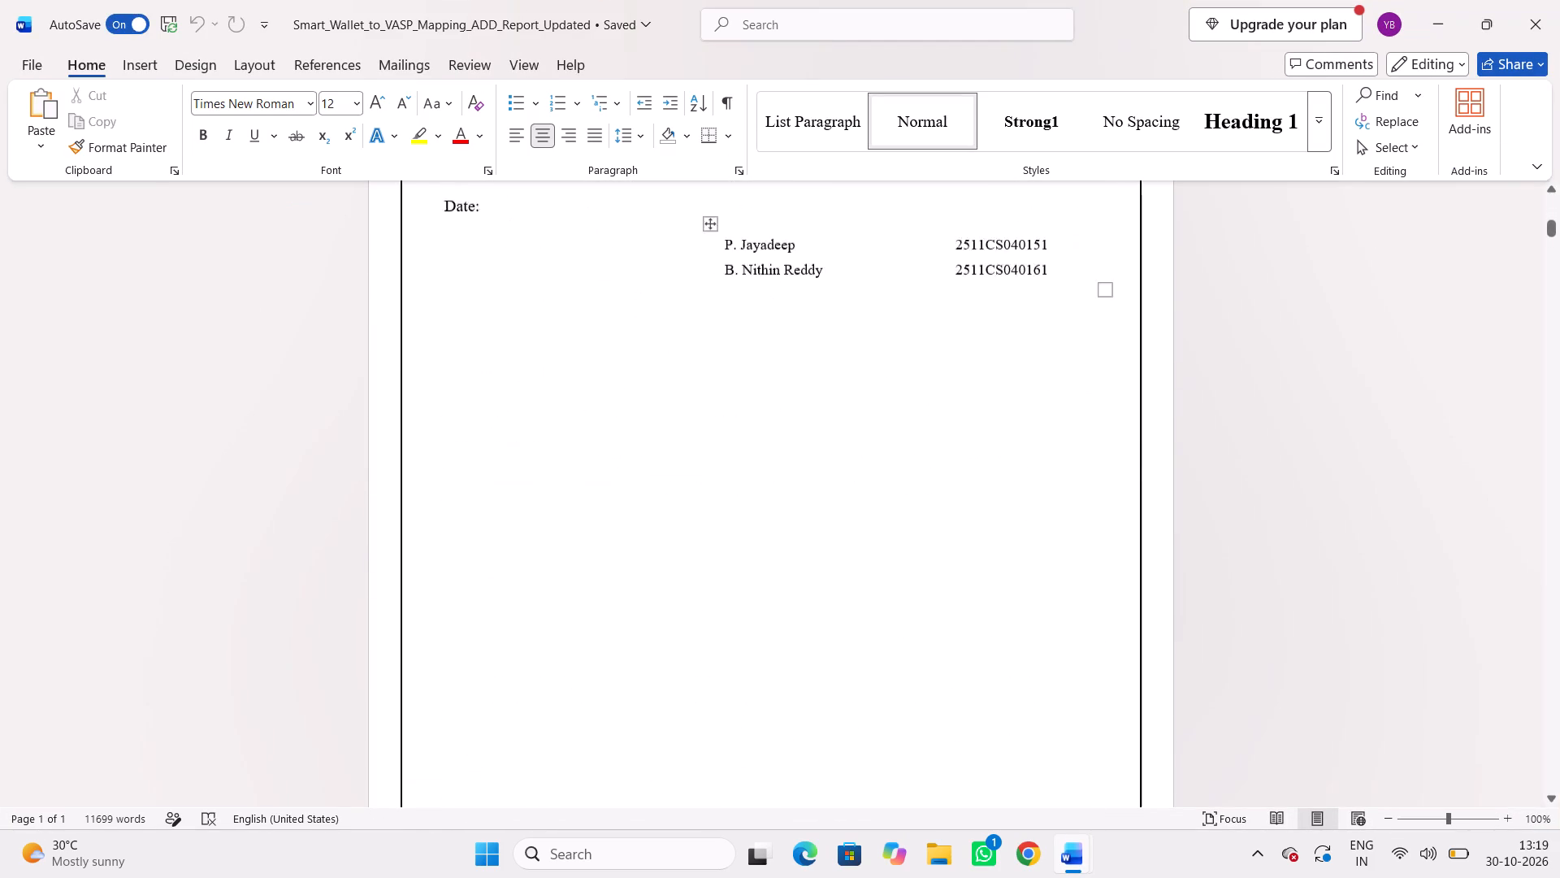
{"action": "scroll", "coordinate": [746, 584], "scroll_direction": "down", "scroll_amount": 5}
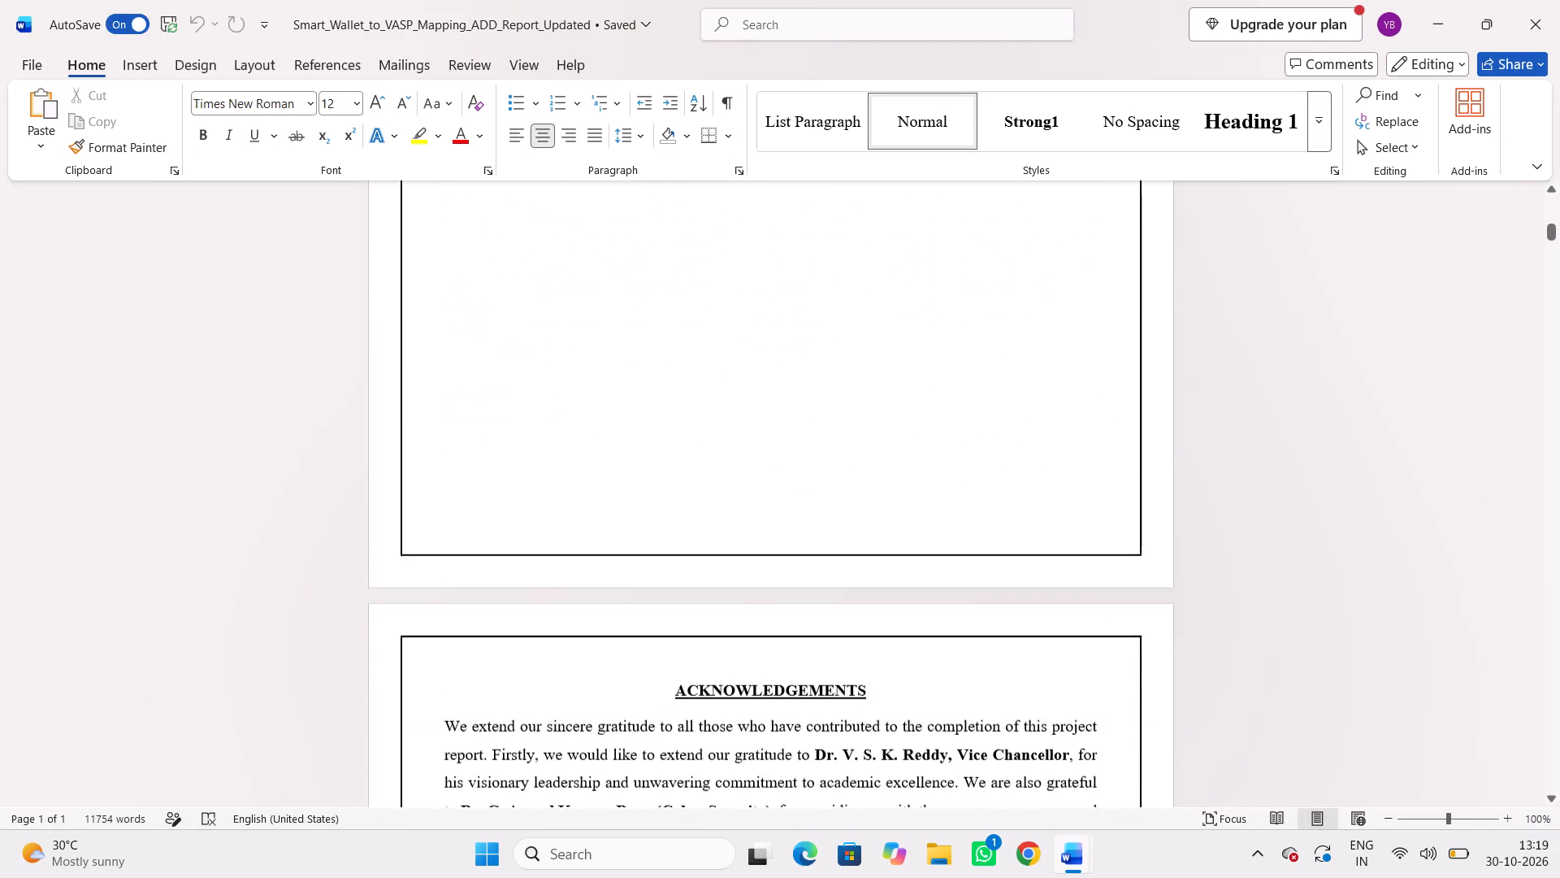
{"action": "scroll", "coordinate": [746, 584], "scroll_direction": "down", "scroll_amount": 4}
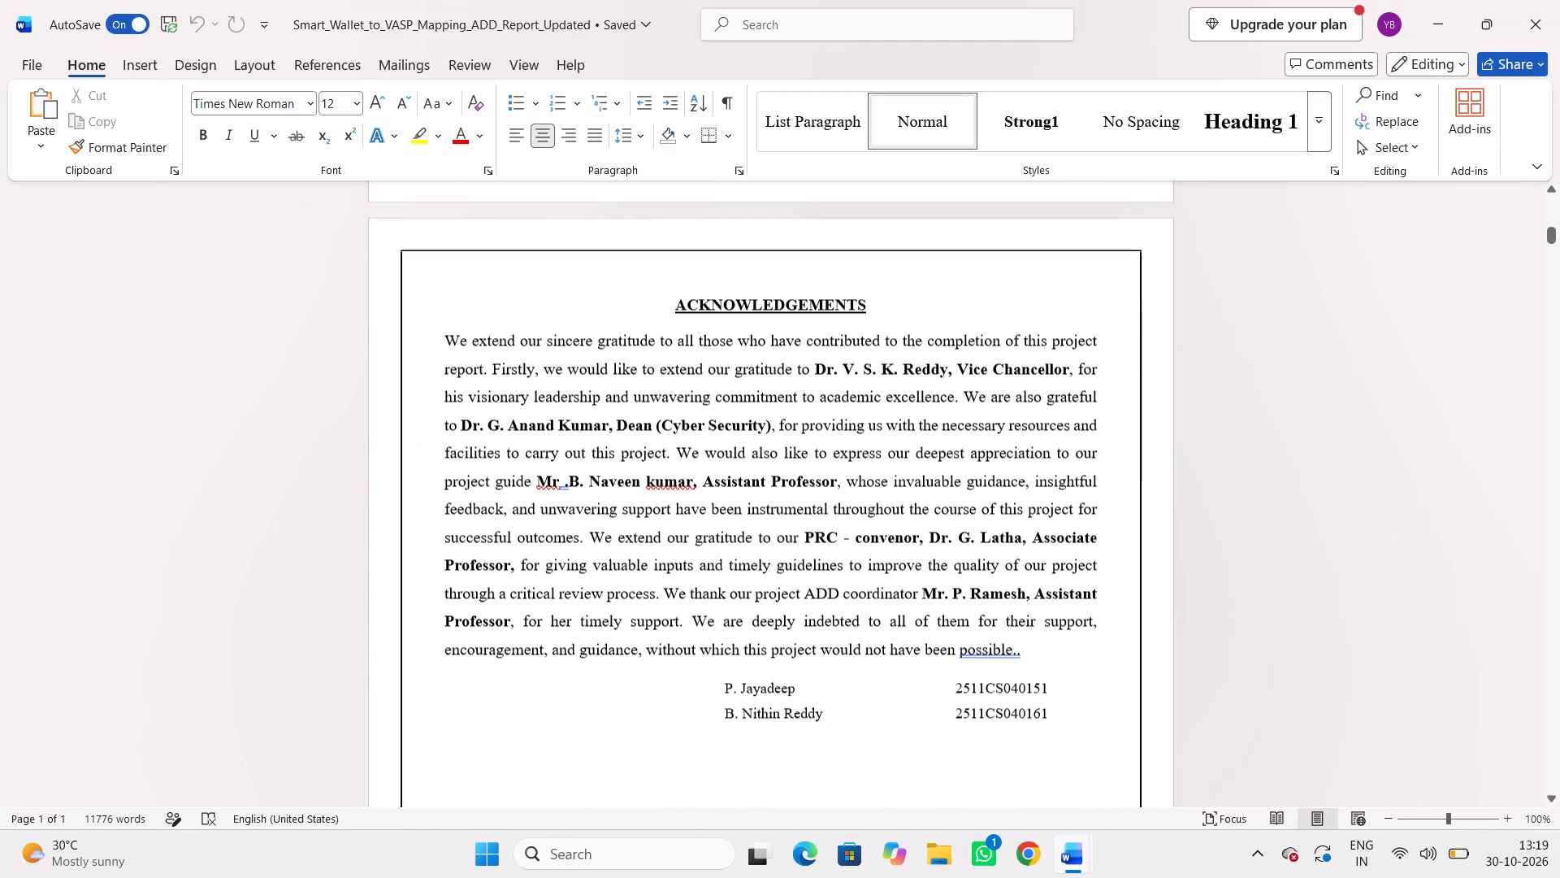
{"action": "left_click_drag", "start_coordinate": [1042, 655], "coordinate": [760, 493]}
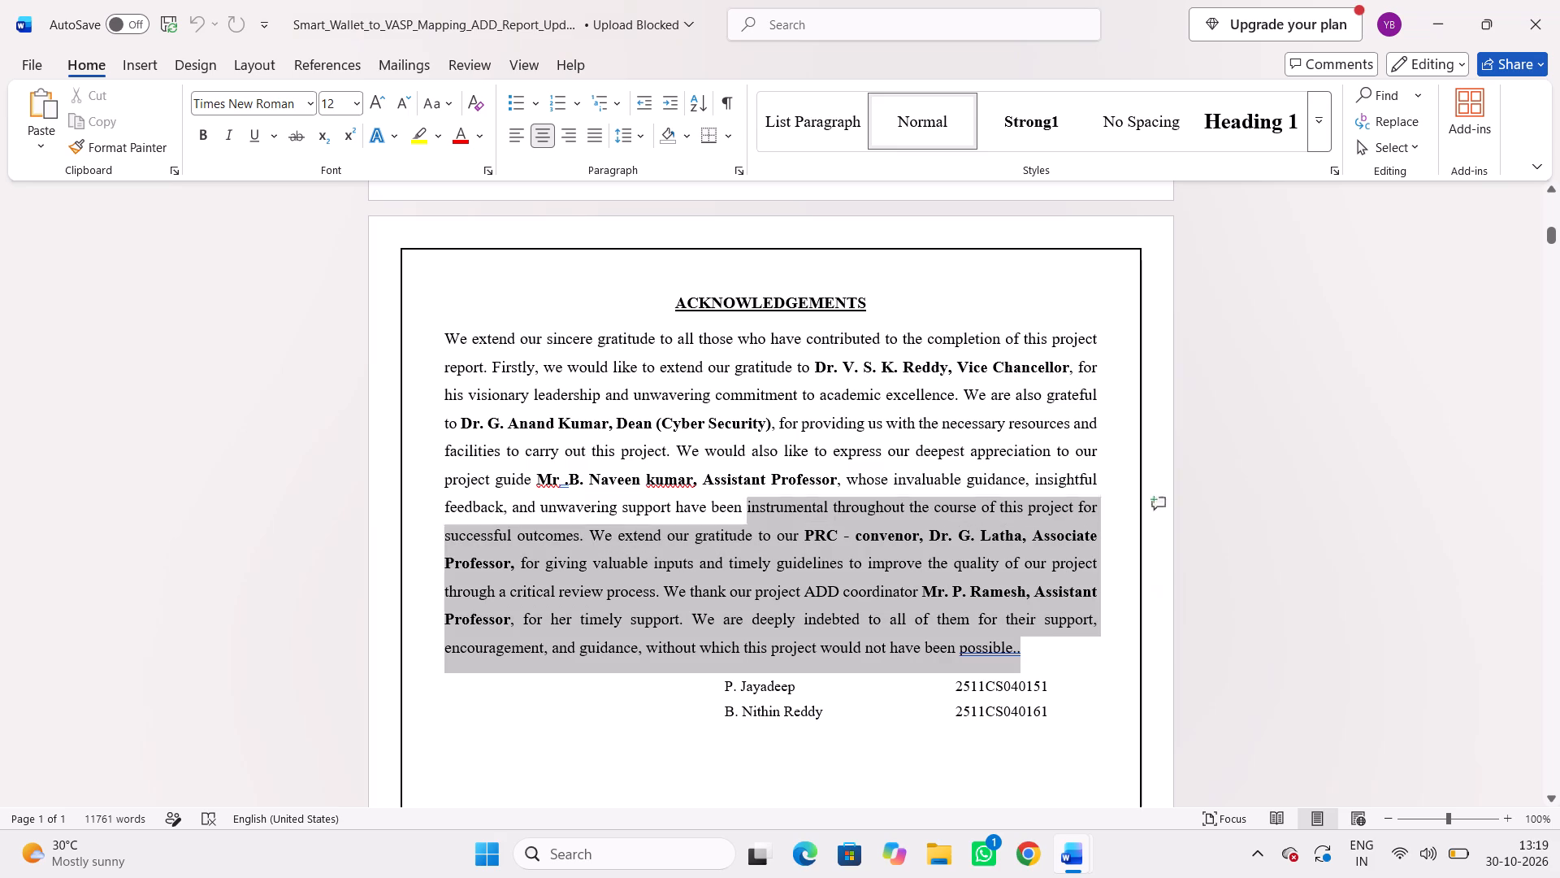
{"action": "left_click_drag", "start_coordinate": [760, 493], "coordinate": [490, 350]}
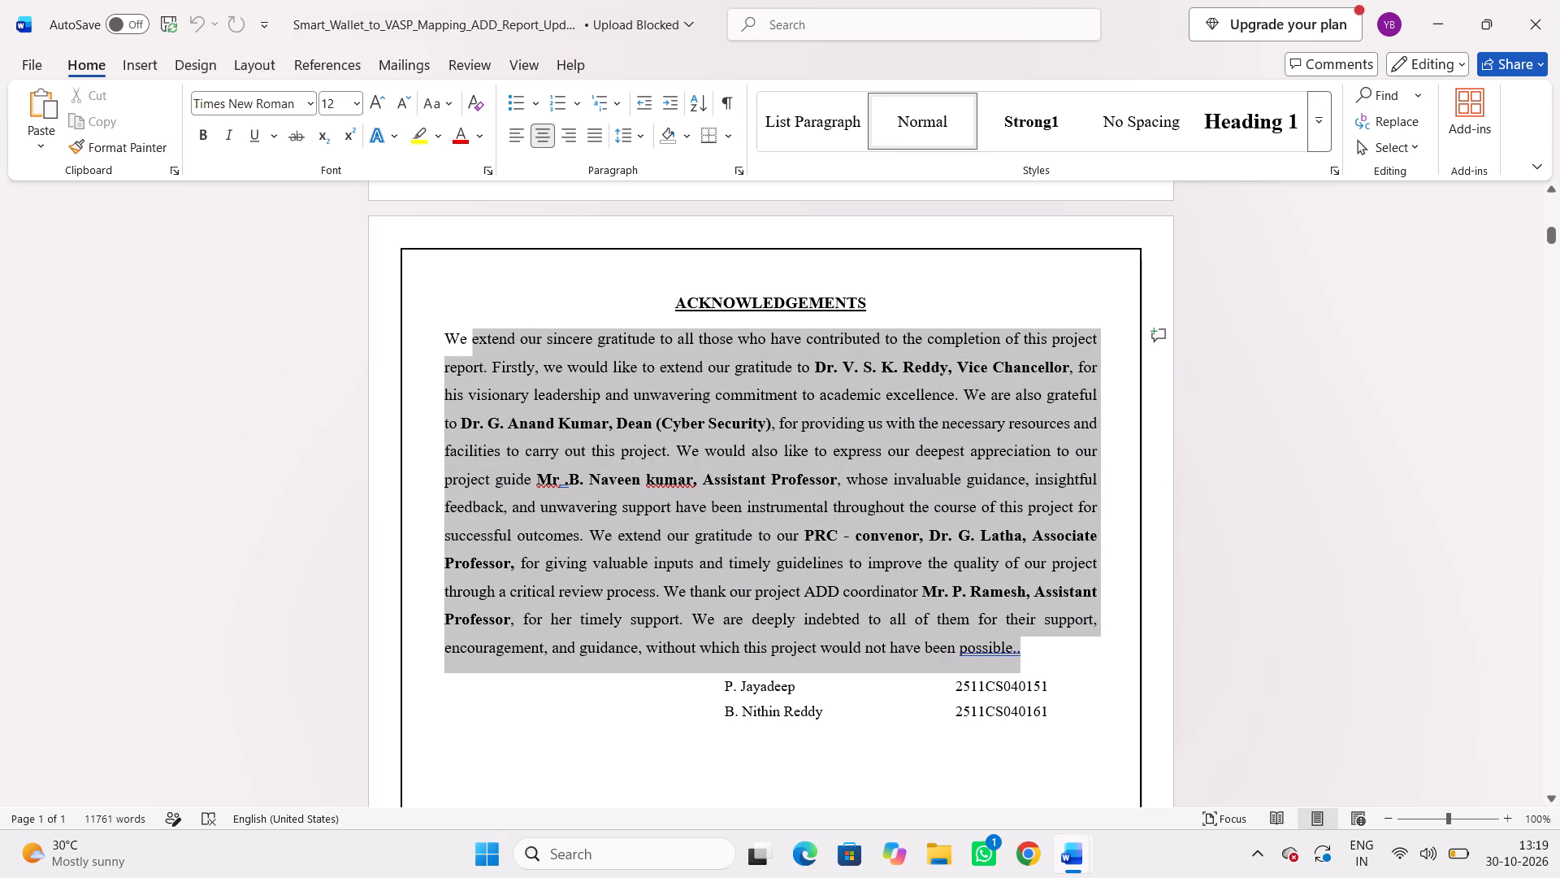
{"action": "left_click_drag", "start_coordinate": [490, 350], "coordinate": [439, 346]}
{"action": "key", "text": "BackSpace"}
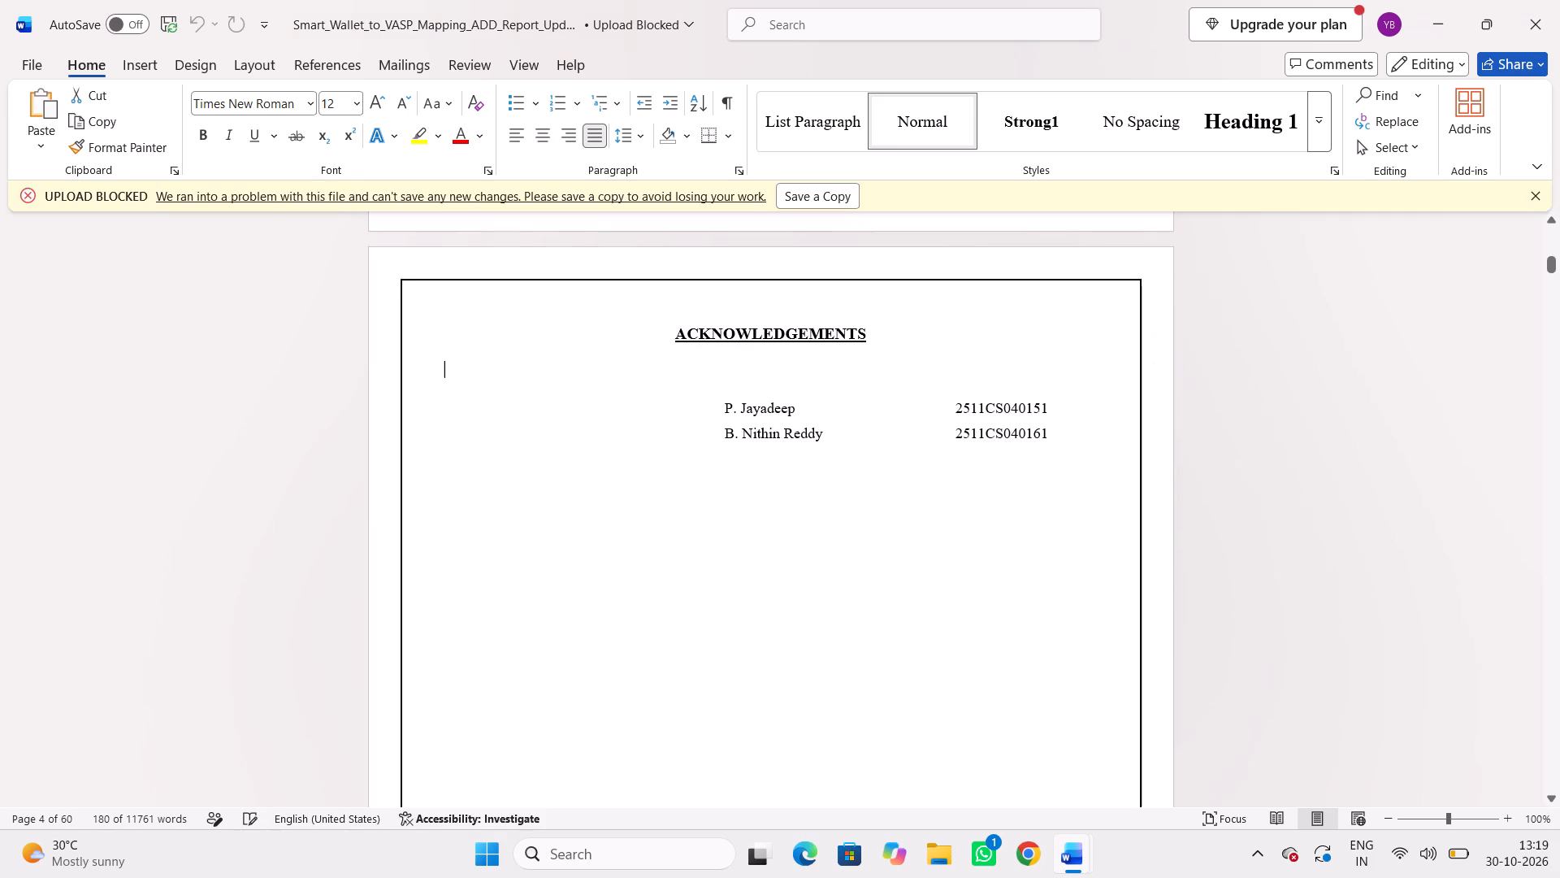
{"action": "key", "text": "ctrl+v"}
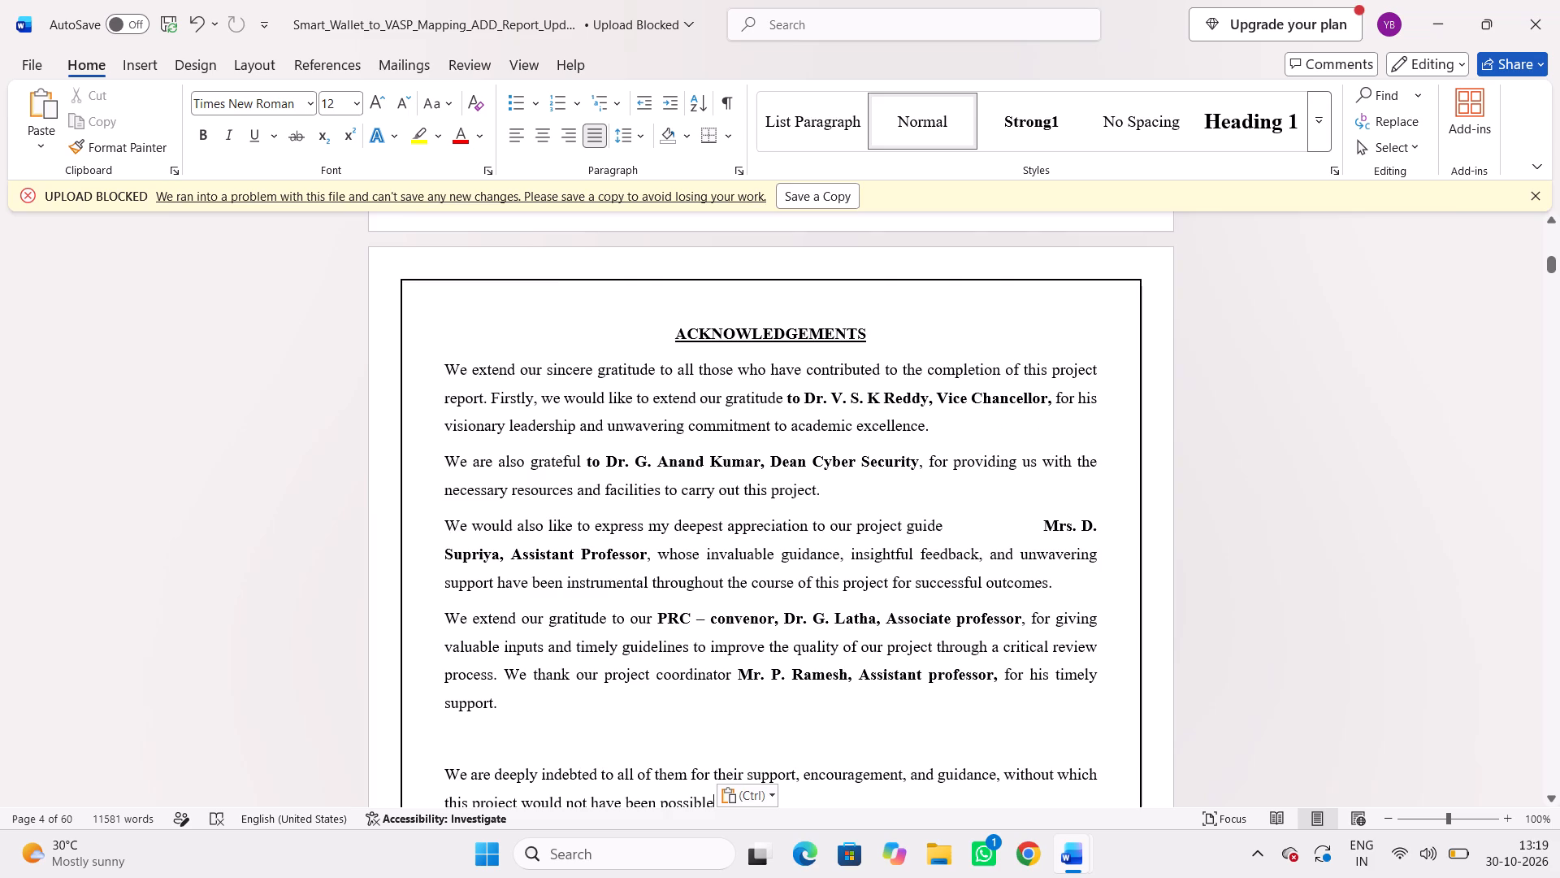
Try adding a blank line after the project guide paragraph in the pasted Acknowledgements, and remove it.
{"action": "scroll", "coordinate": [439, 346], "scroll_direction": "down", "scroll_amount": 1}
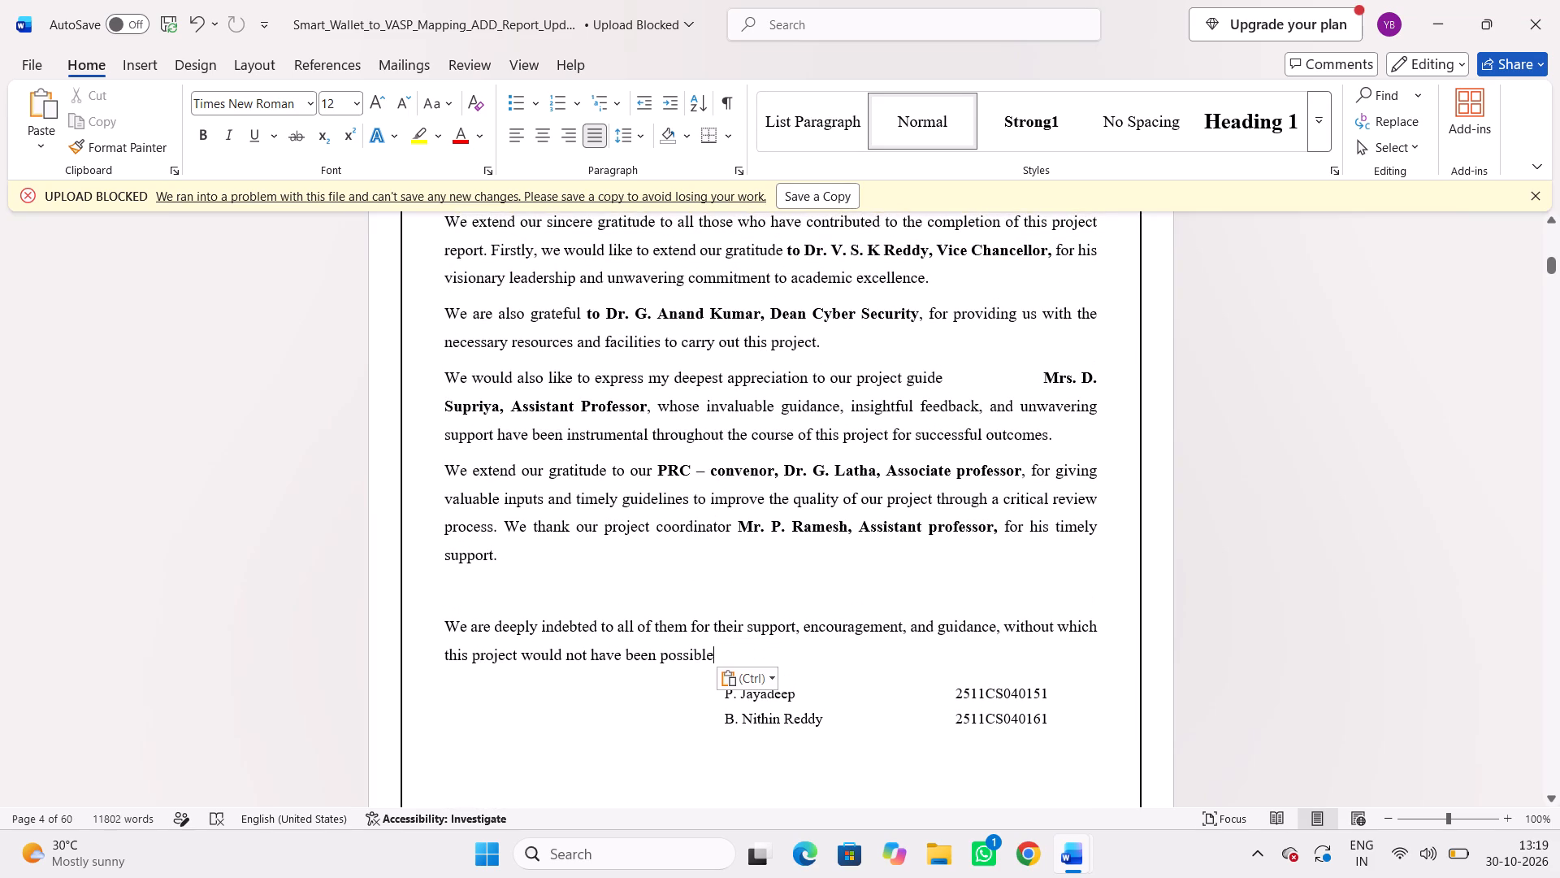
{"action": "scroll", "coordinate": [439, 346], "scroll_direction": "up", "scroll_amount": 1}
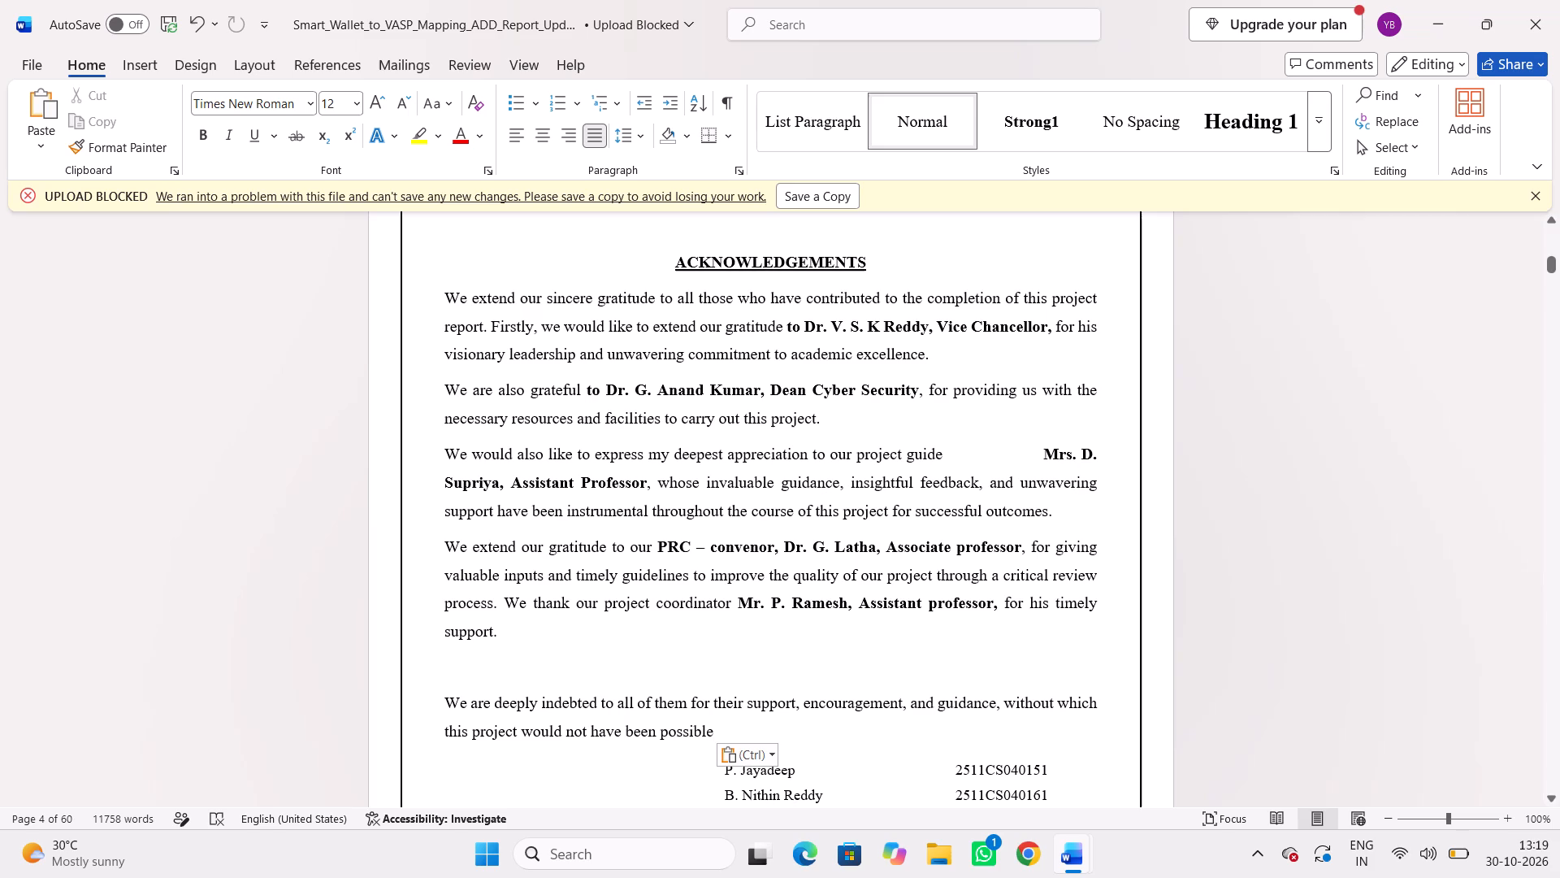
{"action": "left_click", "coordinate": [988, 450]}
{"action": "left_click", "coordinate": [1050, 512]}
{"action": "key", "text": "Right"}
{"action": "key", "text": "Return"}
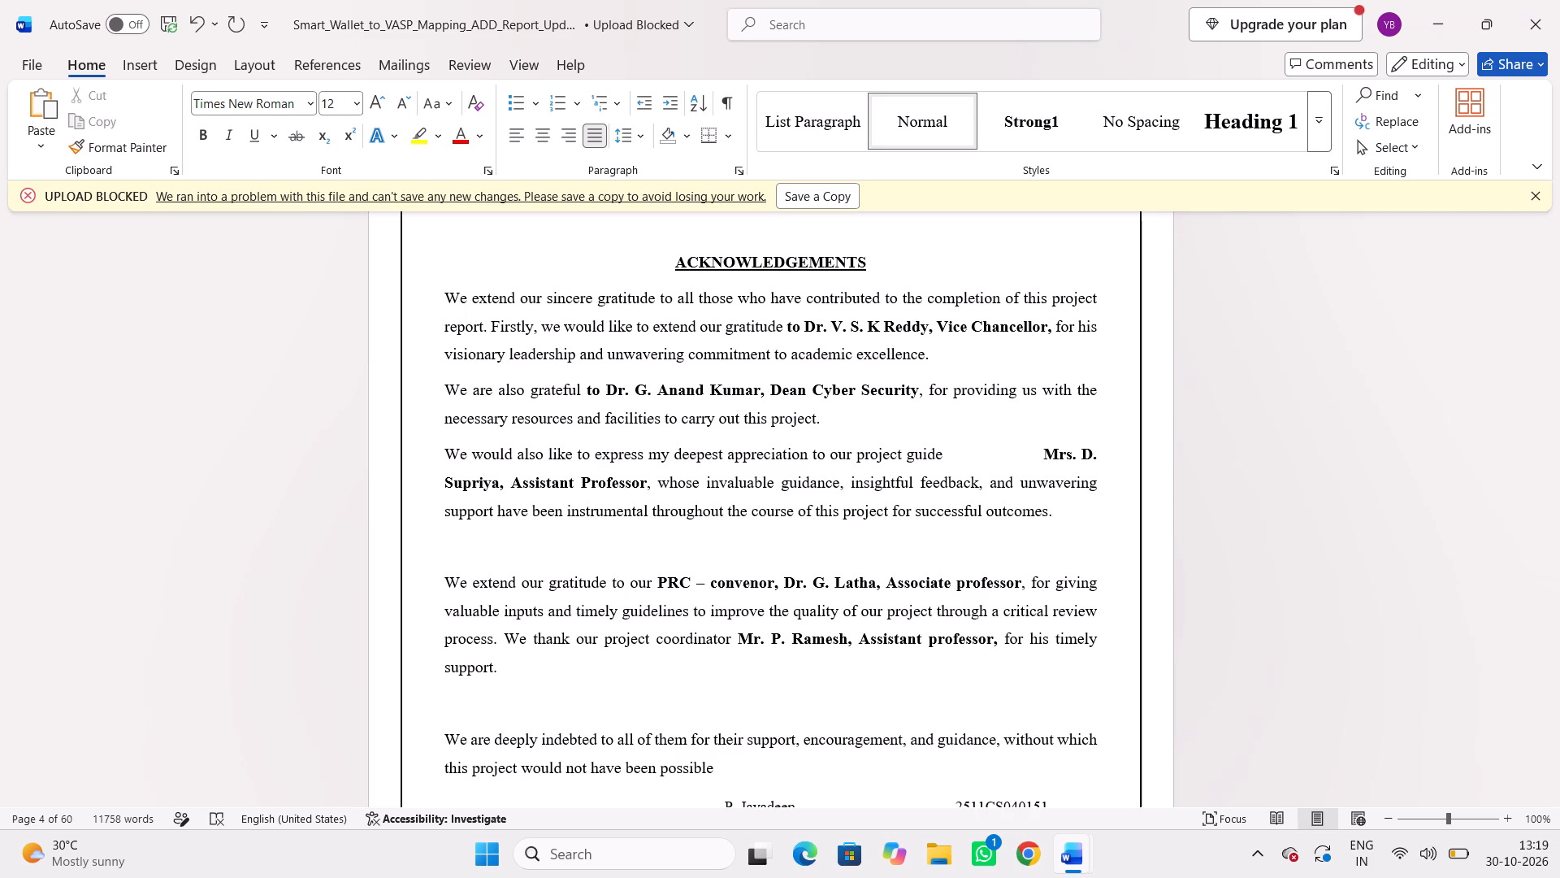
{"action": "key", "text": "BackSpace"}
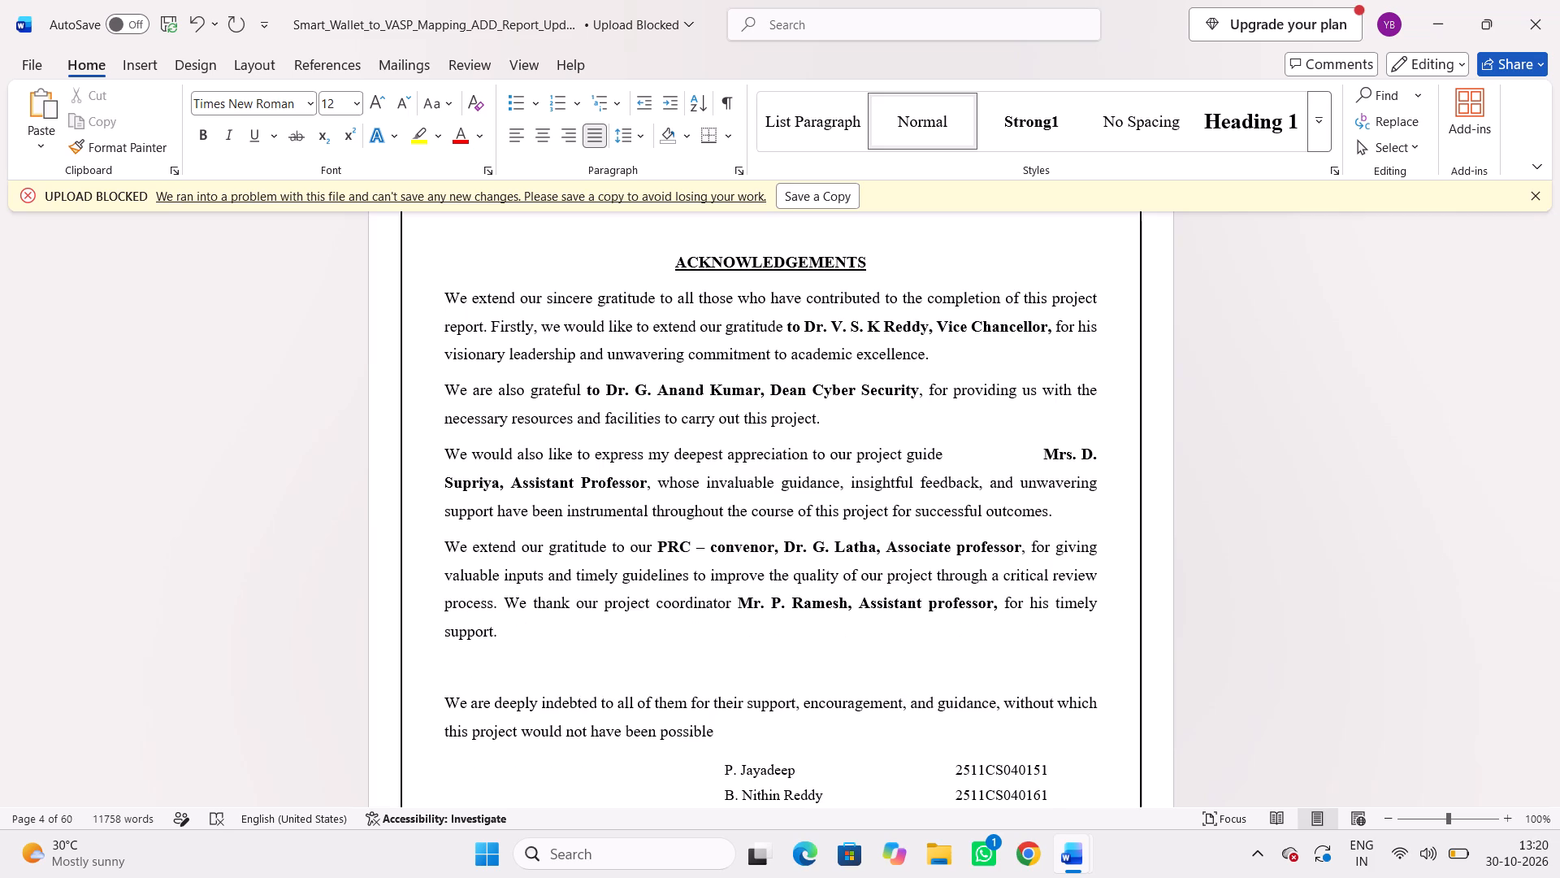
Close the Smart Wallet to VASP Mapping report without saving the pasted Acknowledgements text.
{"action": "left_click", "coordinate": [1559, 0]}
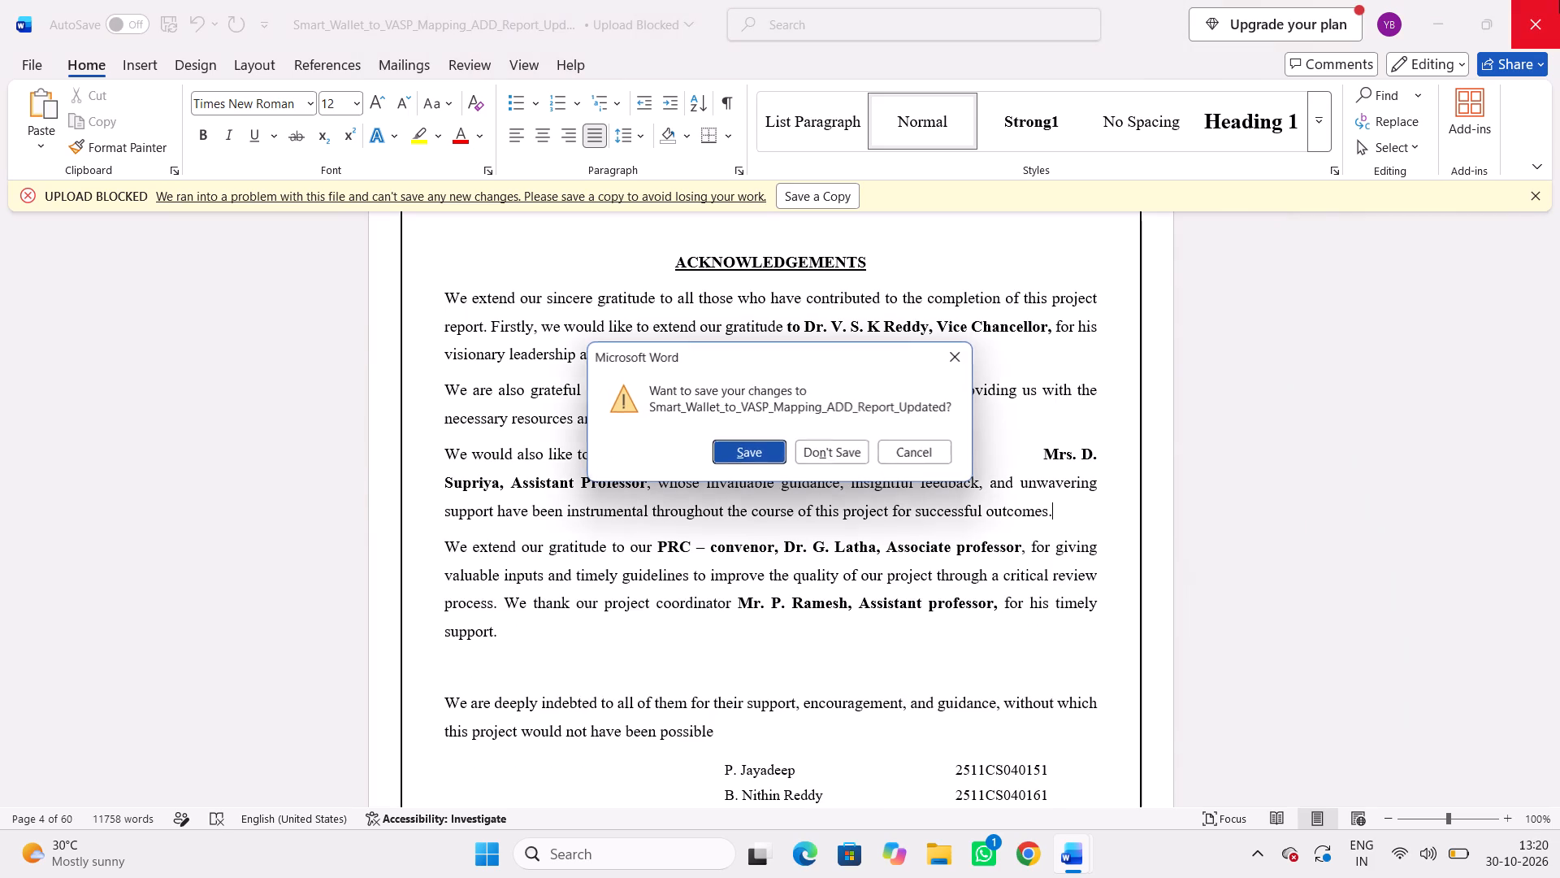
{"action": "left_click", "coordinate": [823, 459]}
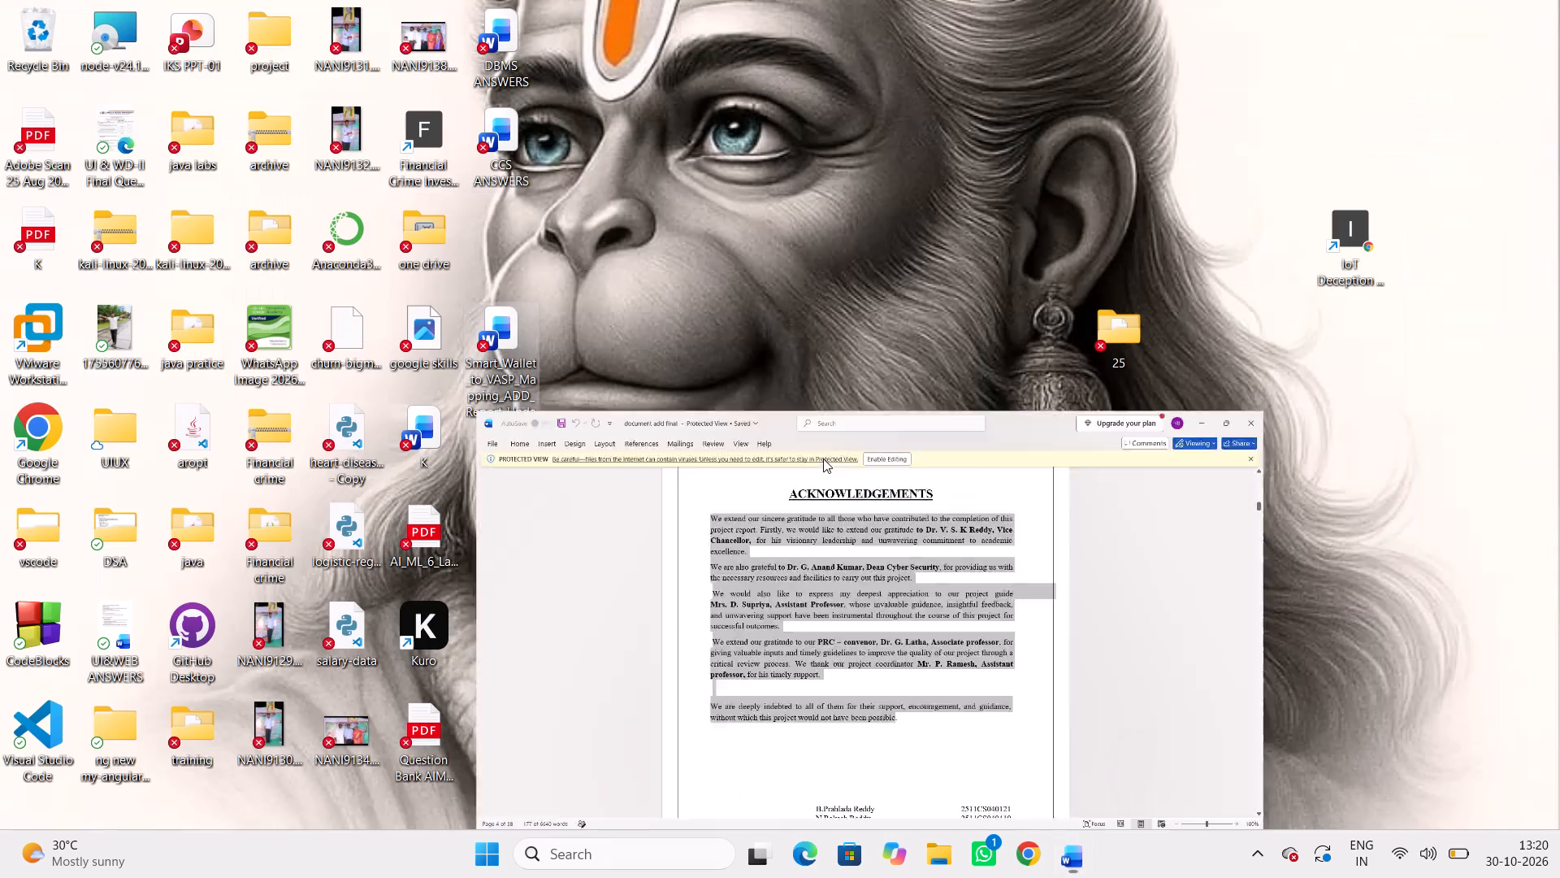
Reopen the Smart Wallet to VASP Mapping report and start a new Acknowledgements paragraph at "We are also grateful", without a leading space.
{"action": "double_click", "coordinate": [503, 337]}
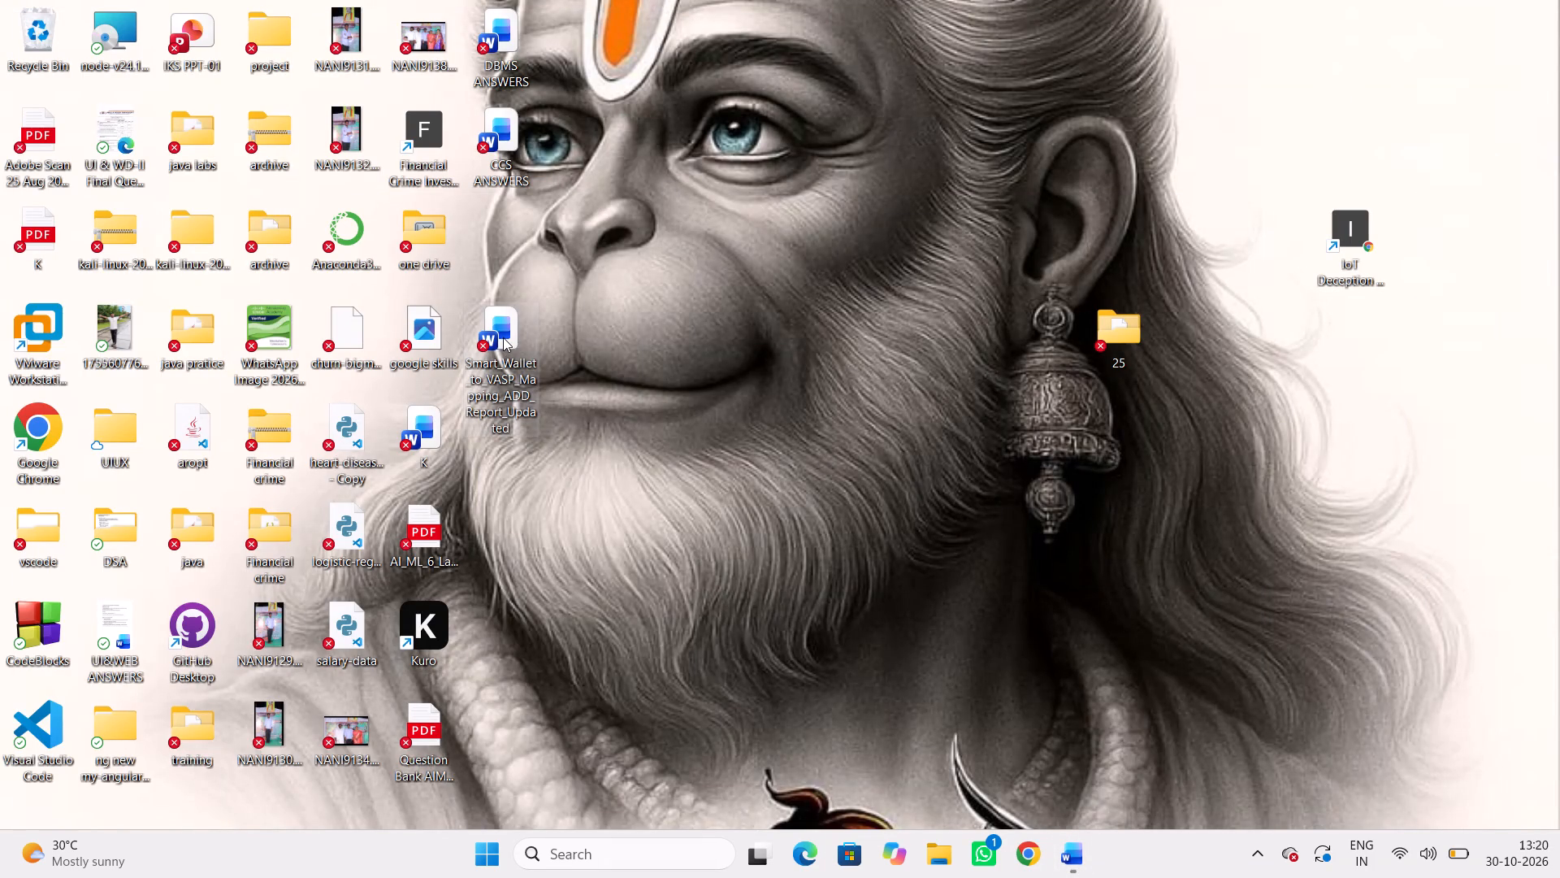
{"action": "scroll", "coordinate": [661, 493], "scroll_direction": "down", "scroll_amount": 1}
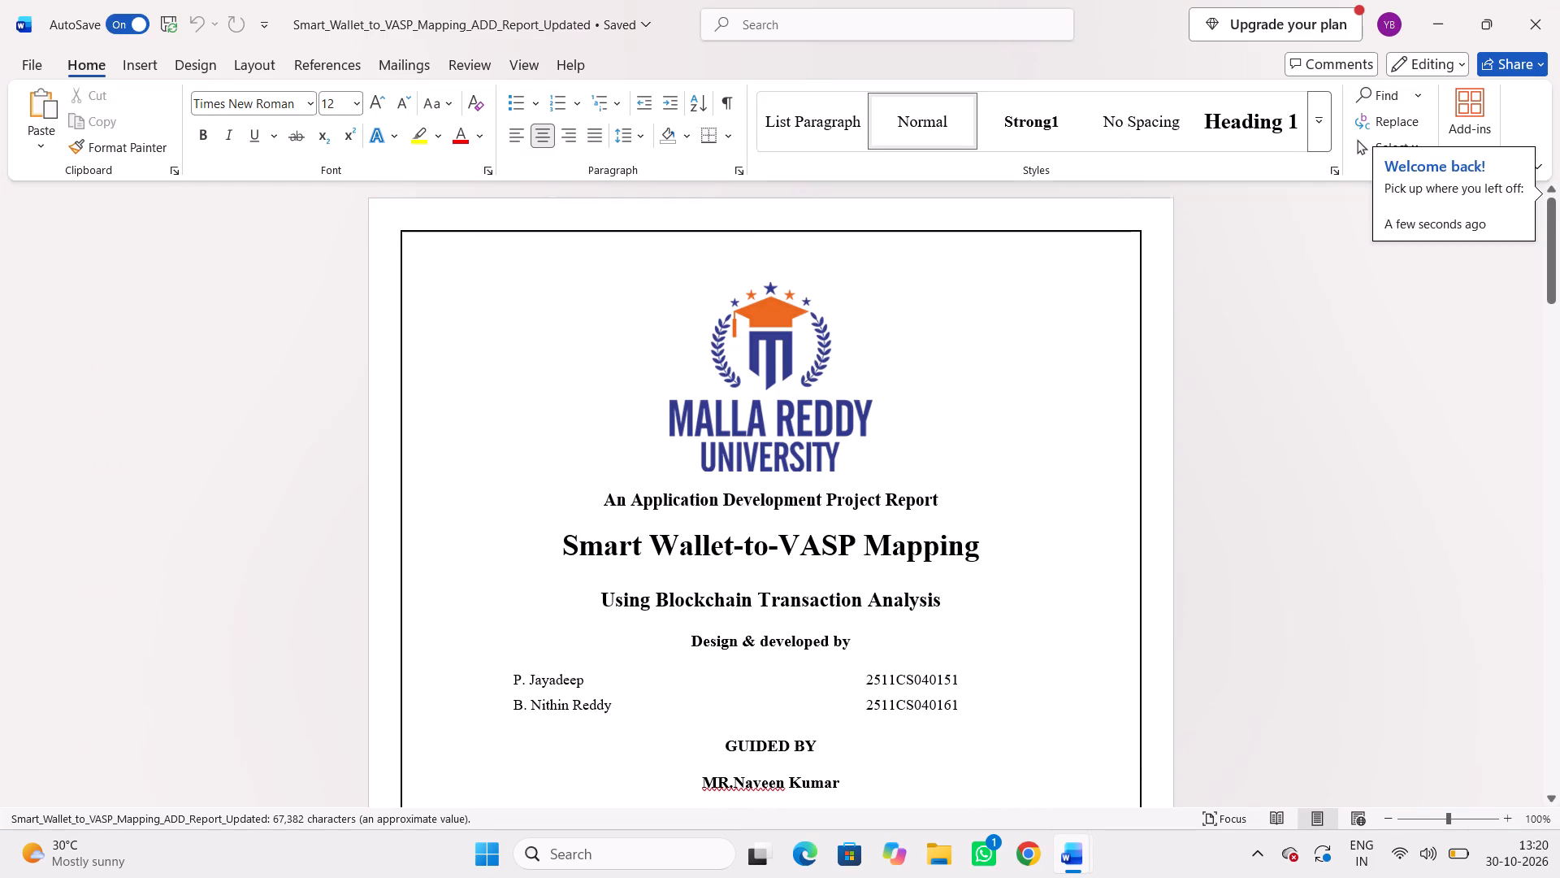
{"action": "scroll", "coordinate": [661, 493], "scroll_direction": "down", "scroll_amount": 4}
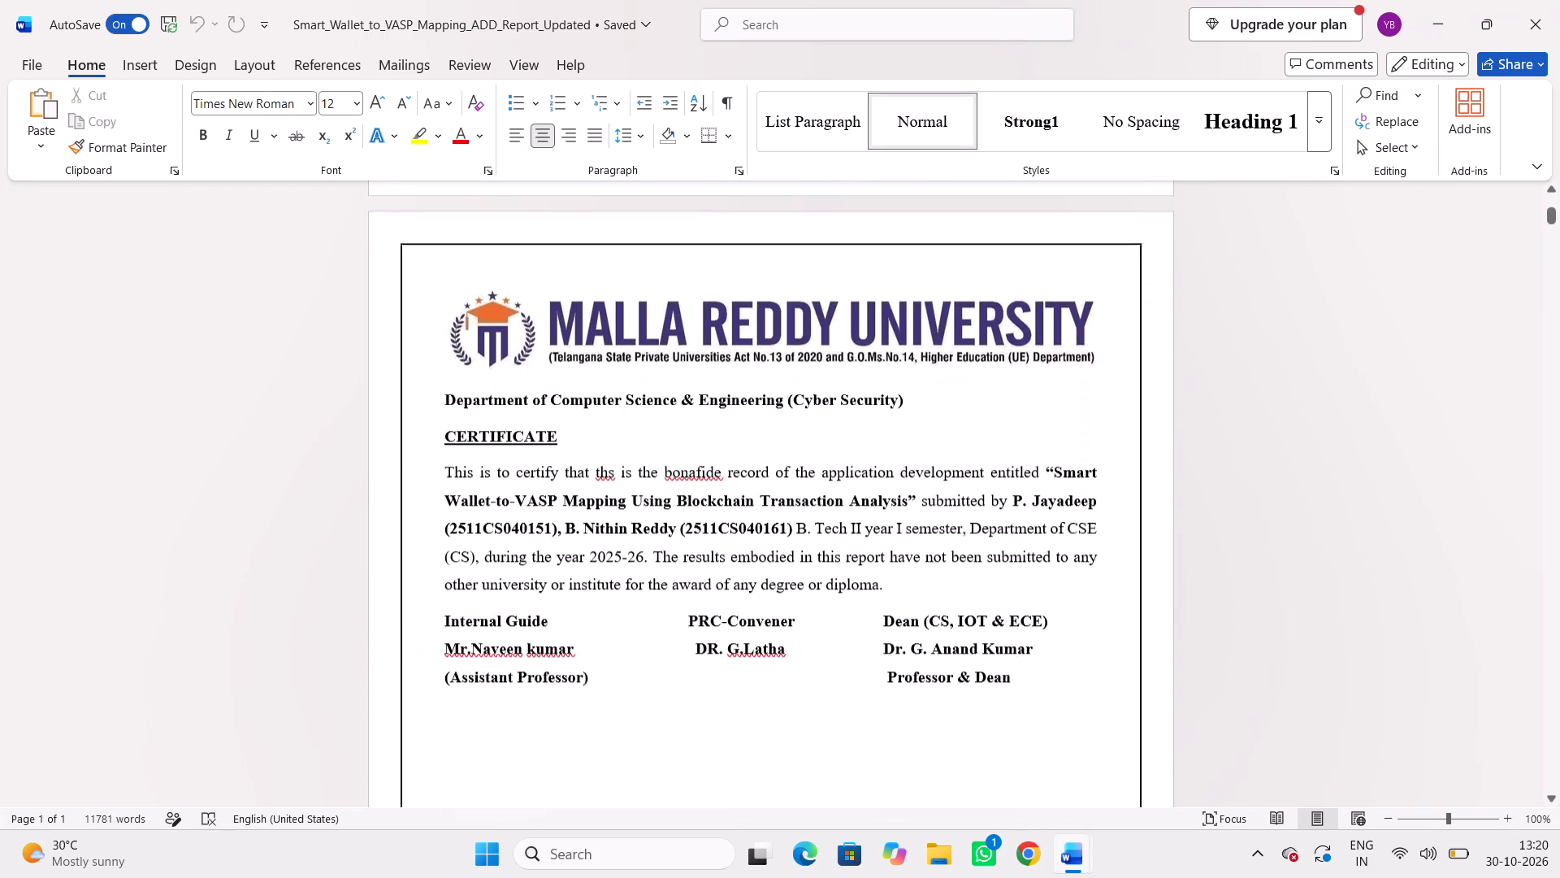
{"action": "scroll", "coordinate": [661, 493], "scroll_direction": "down", "scroll_amount": 5}
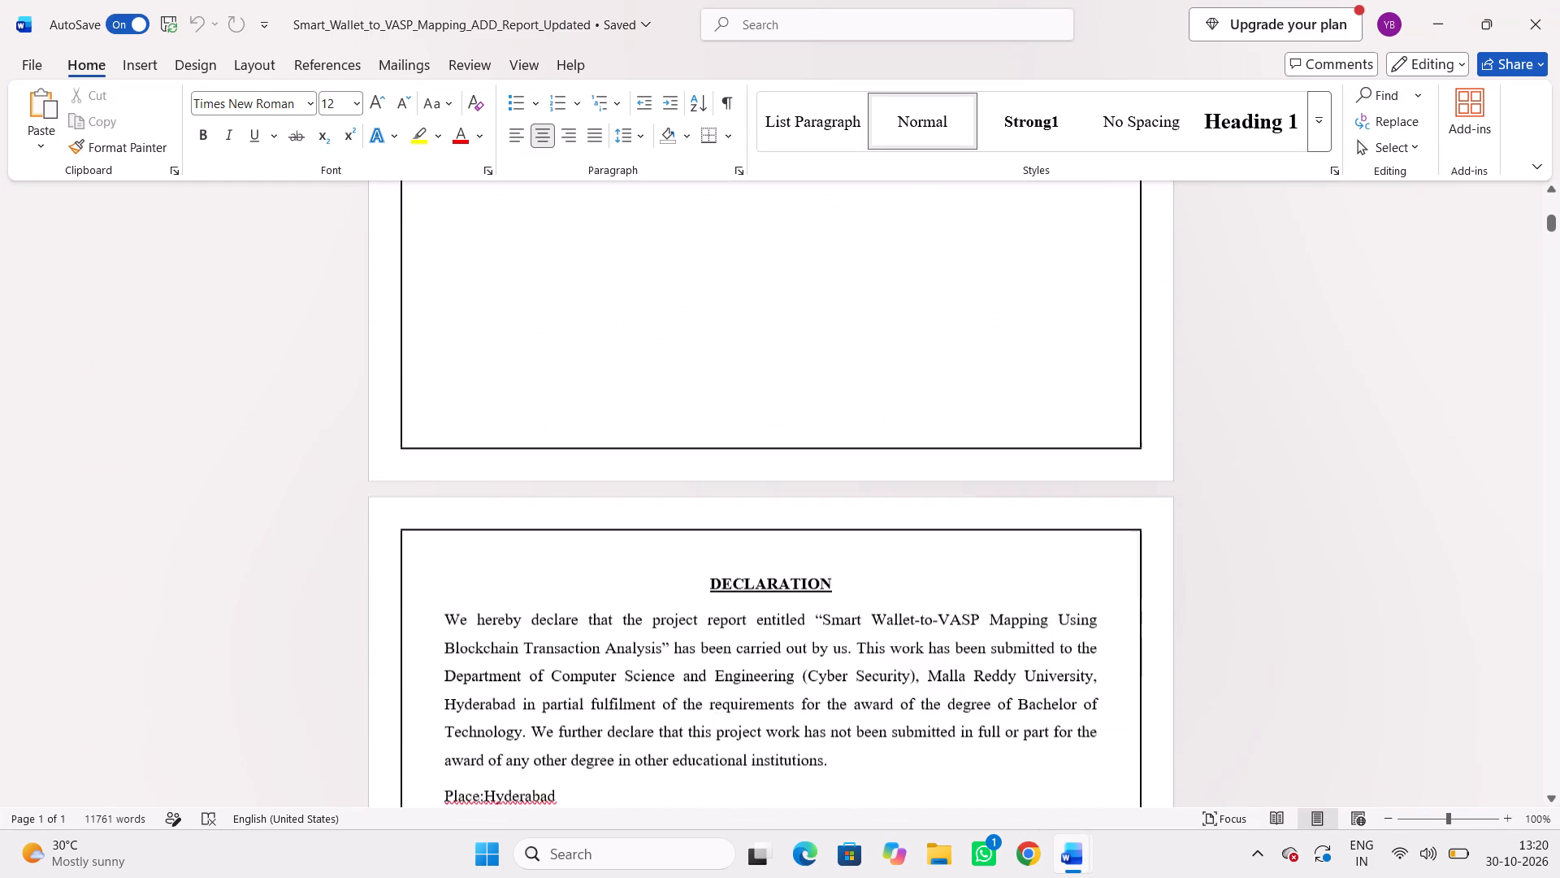
{"action": "scroll", "coordinate": [661, 493], "scroll_direction": "down", "scroll_amount": 2}
{"action": "scroll", "coordinate": [661, 493], "scroll_direction": "up", "scroll_amount": 2}
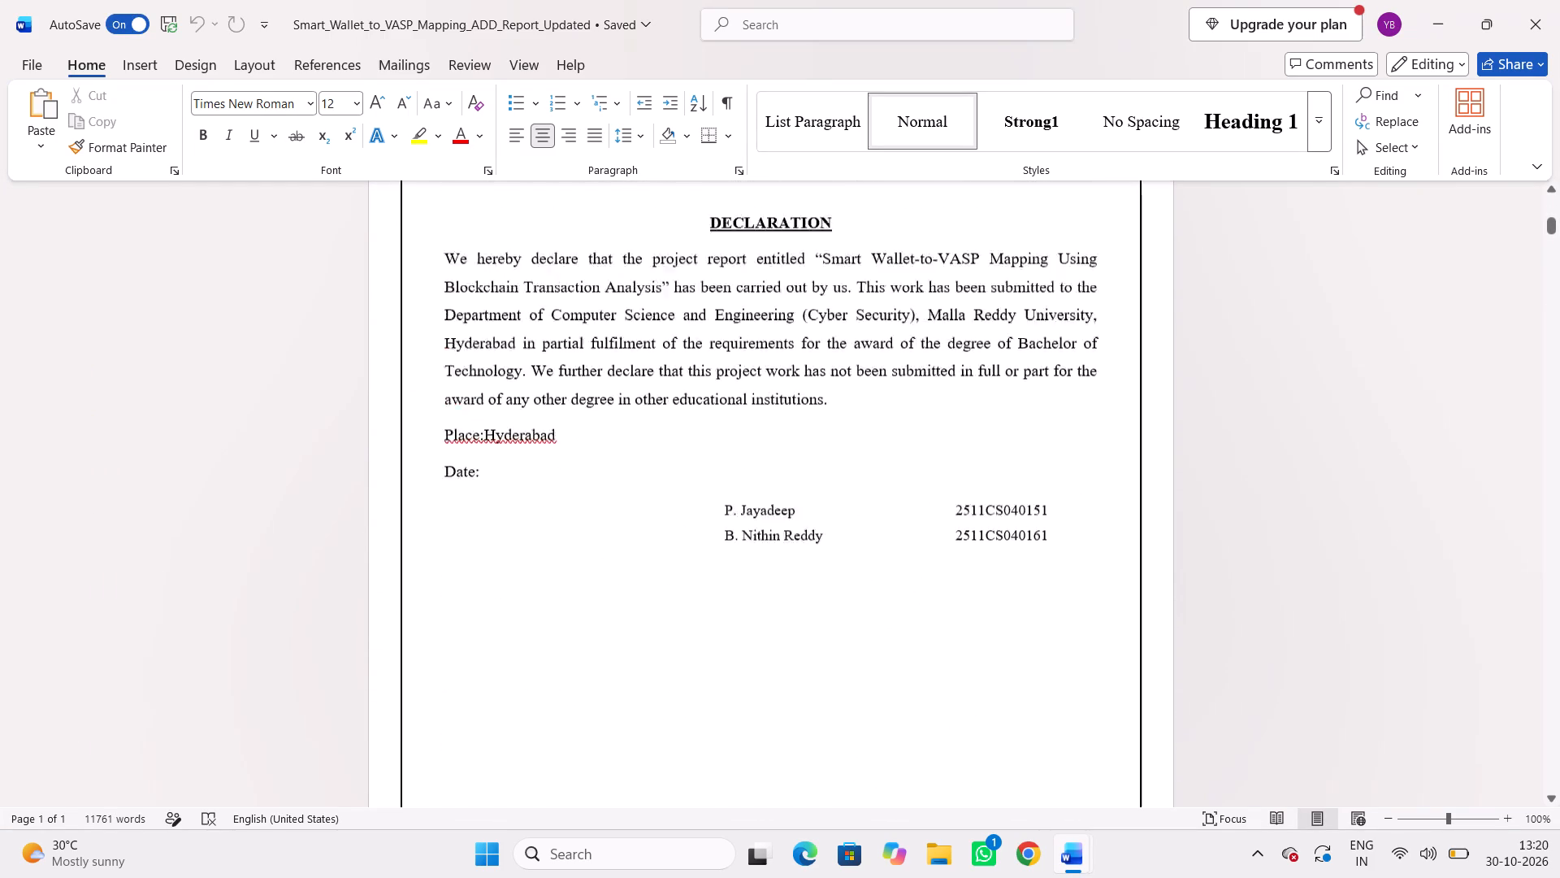
{"action": "scroll", "coordinate": [661, 493], "scroll_direction": "up", "scroll_amount": 1}
{"action": "scroll", "coordinate": [661, 493], "scroll_direction": "down", "scroll_amount": 2}
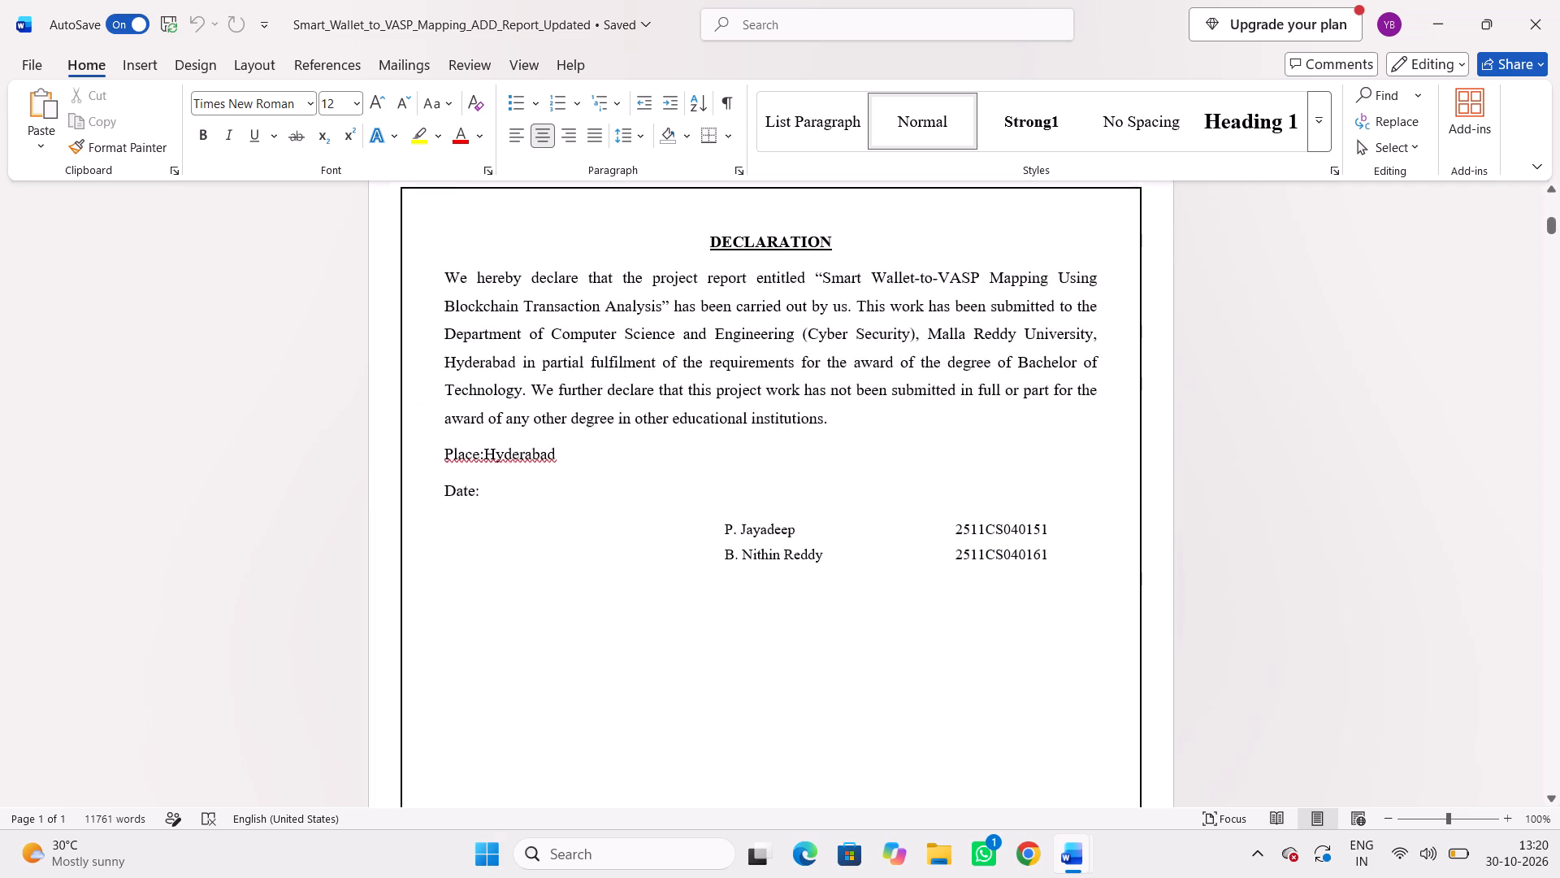
{"action": "scroll", "coordinate": [661, 493], "scroll_direction": "down", "scroll_amount": 3}
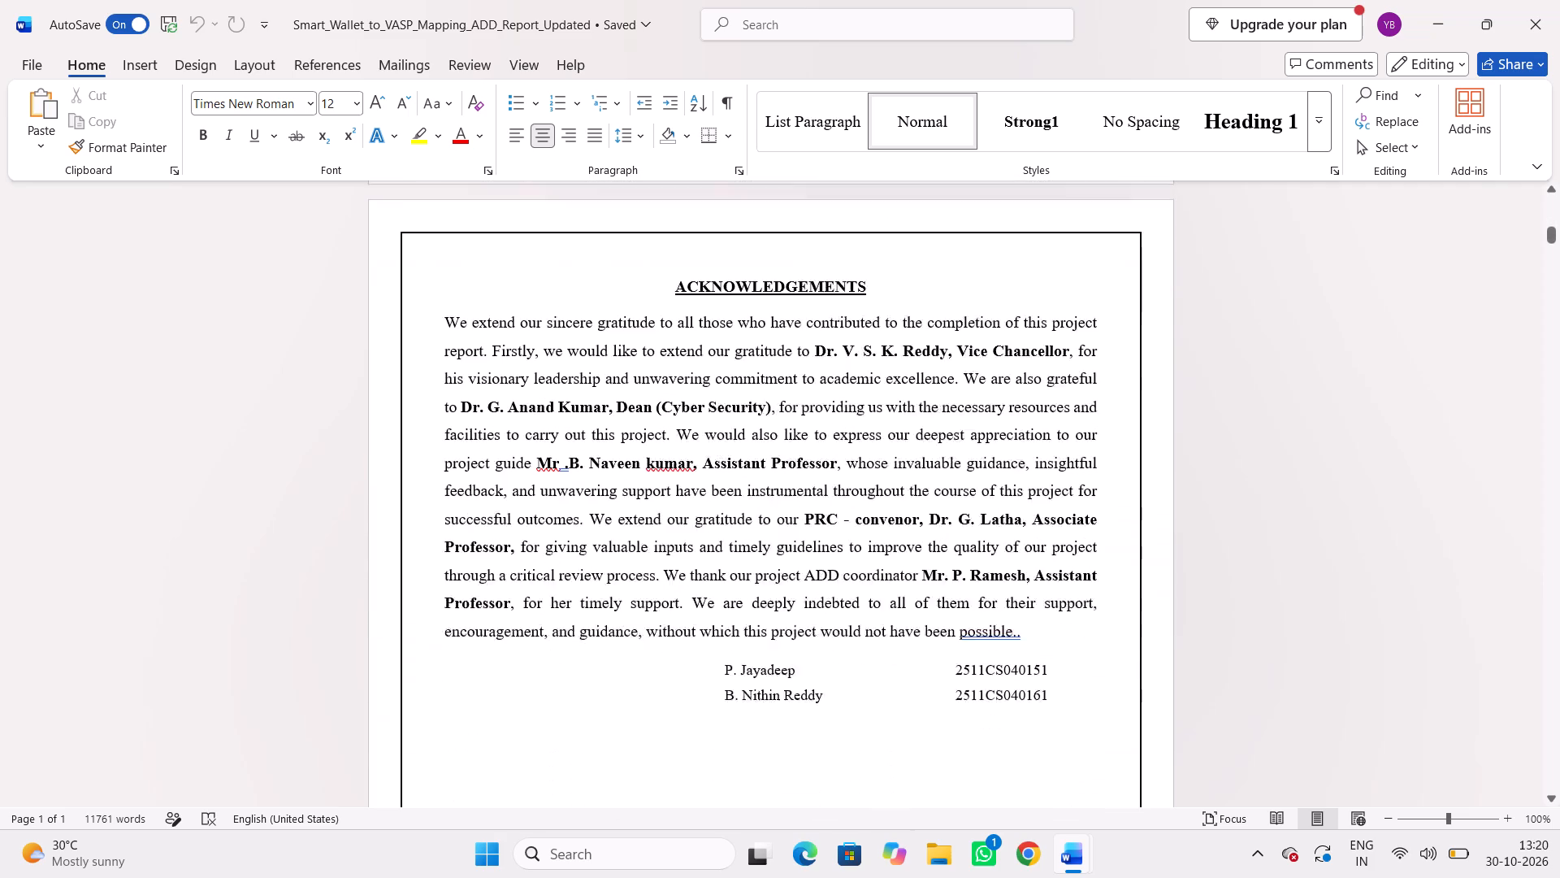
{"action": "scroll", "coordinate": [661, 493], "scroll_direction": "down", "scroll_amount": 1}
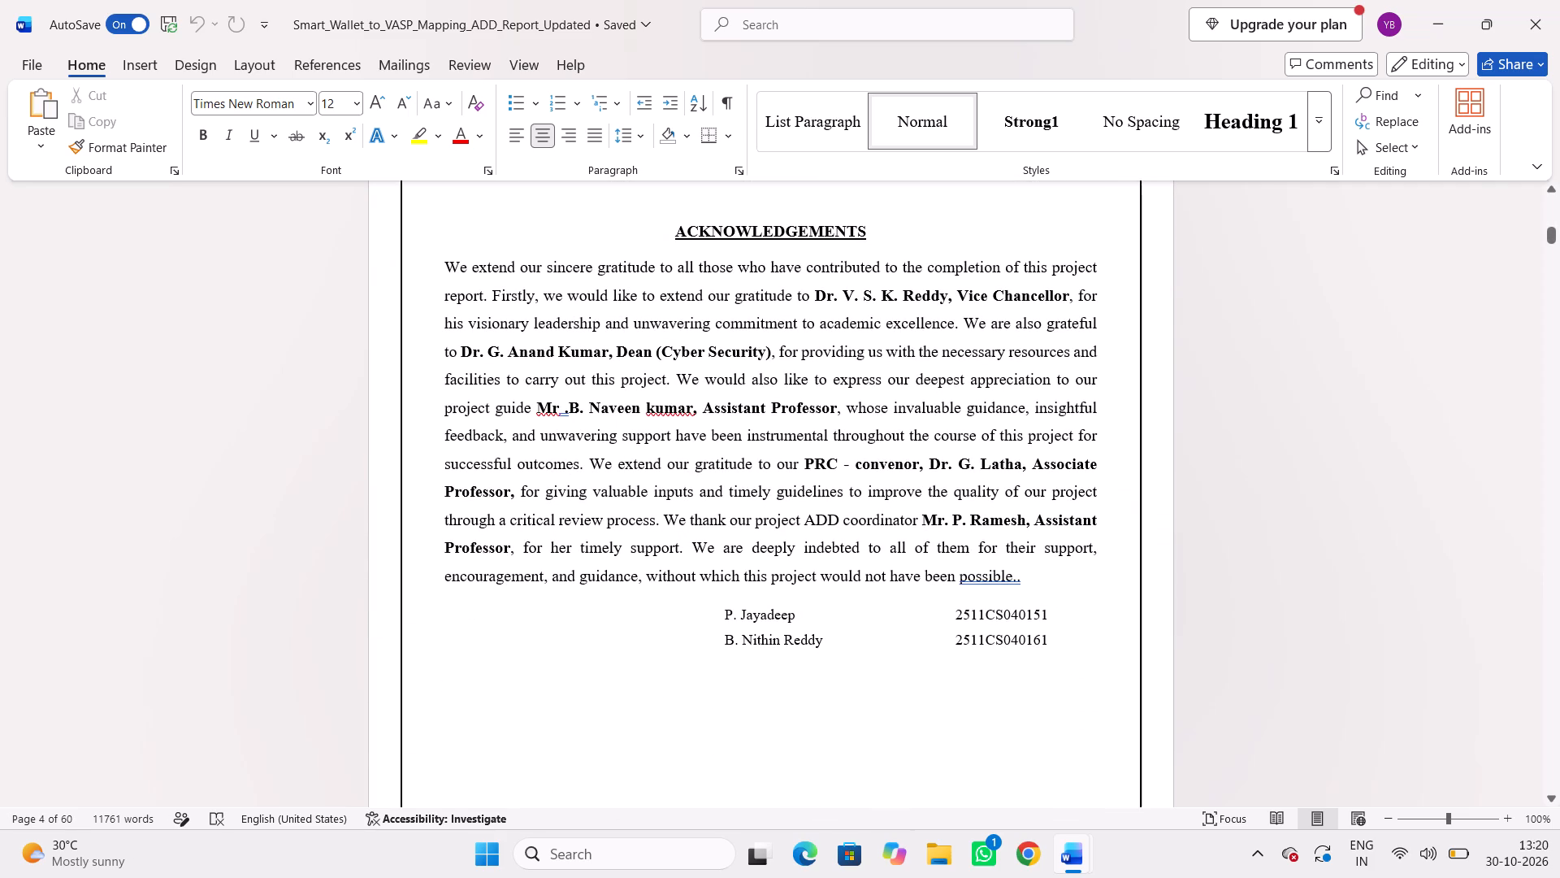
{"action": "left_click", "coordinate": [957, 324]}
{"action": "key", "text": "Return"}
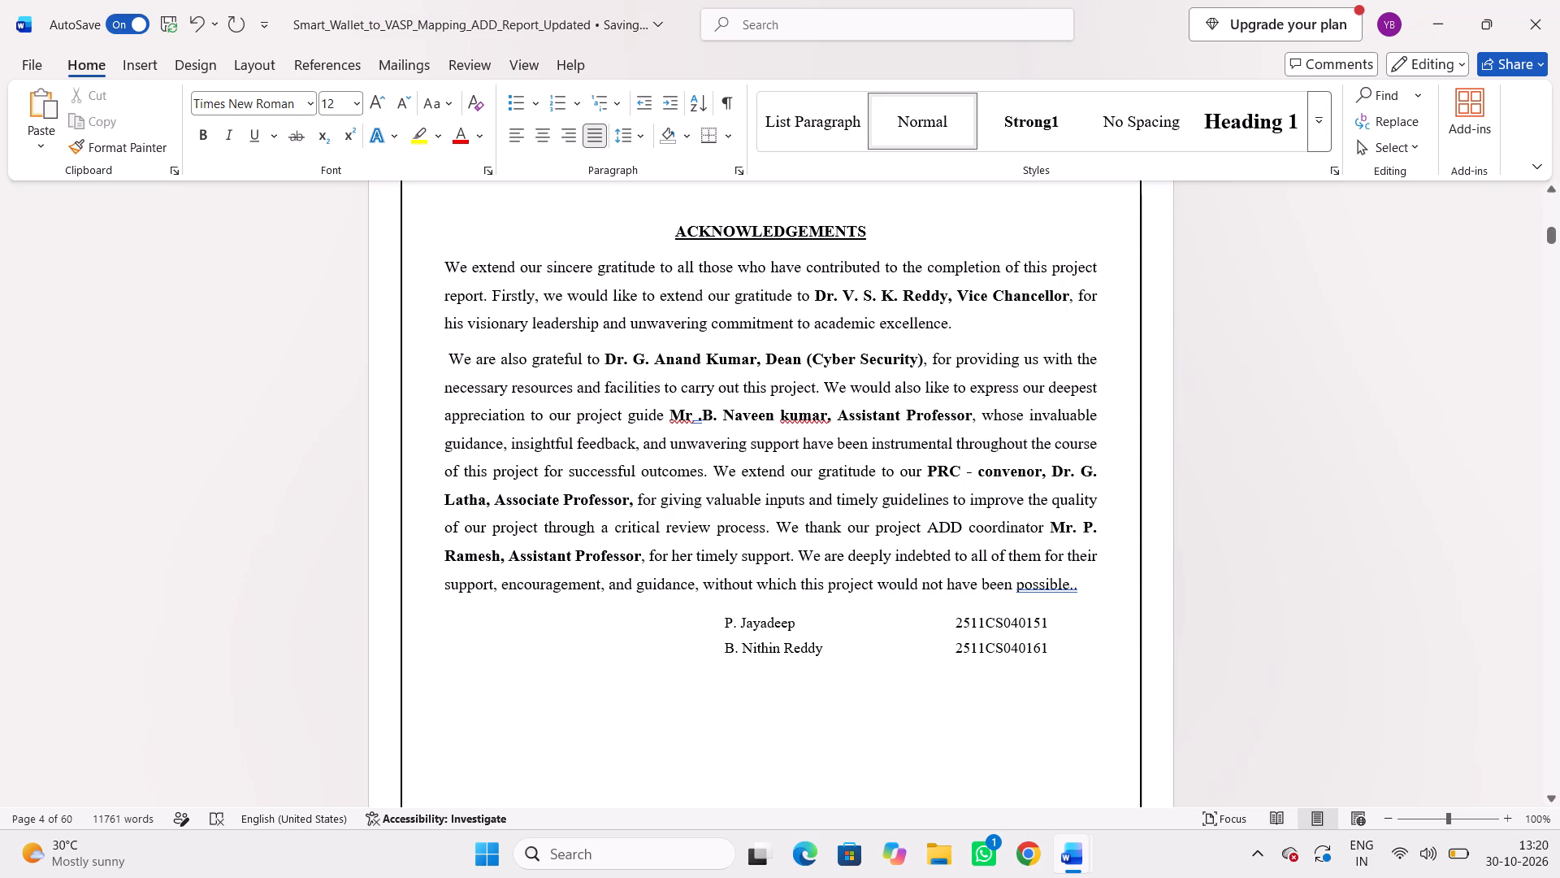
{"action": "key", "text": "BackSpace"}
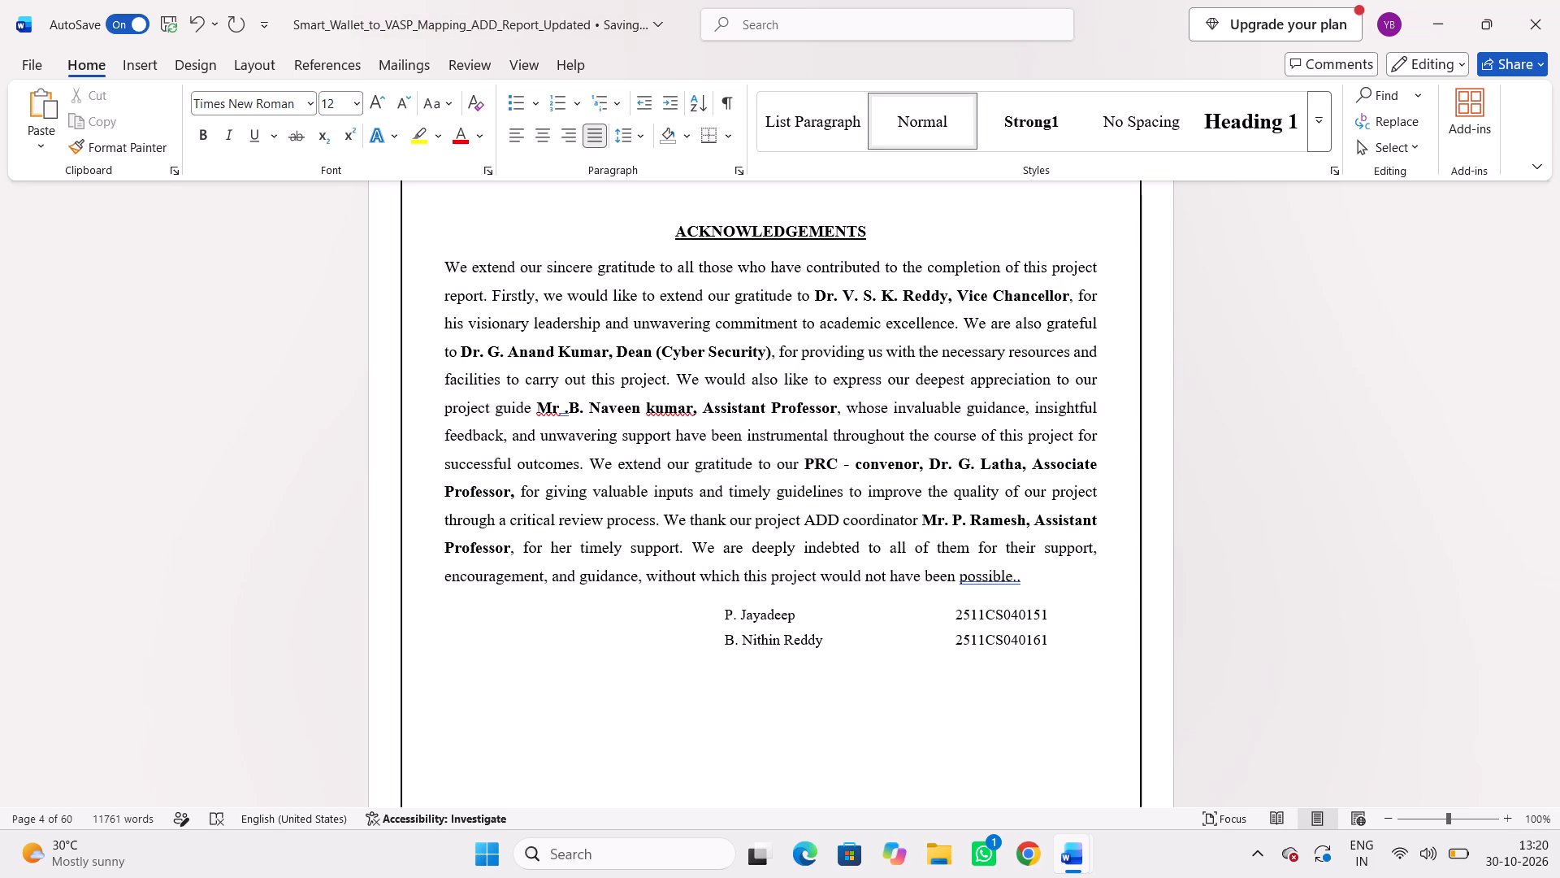
{"action": "key", "text": "Return"}
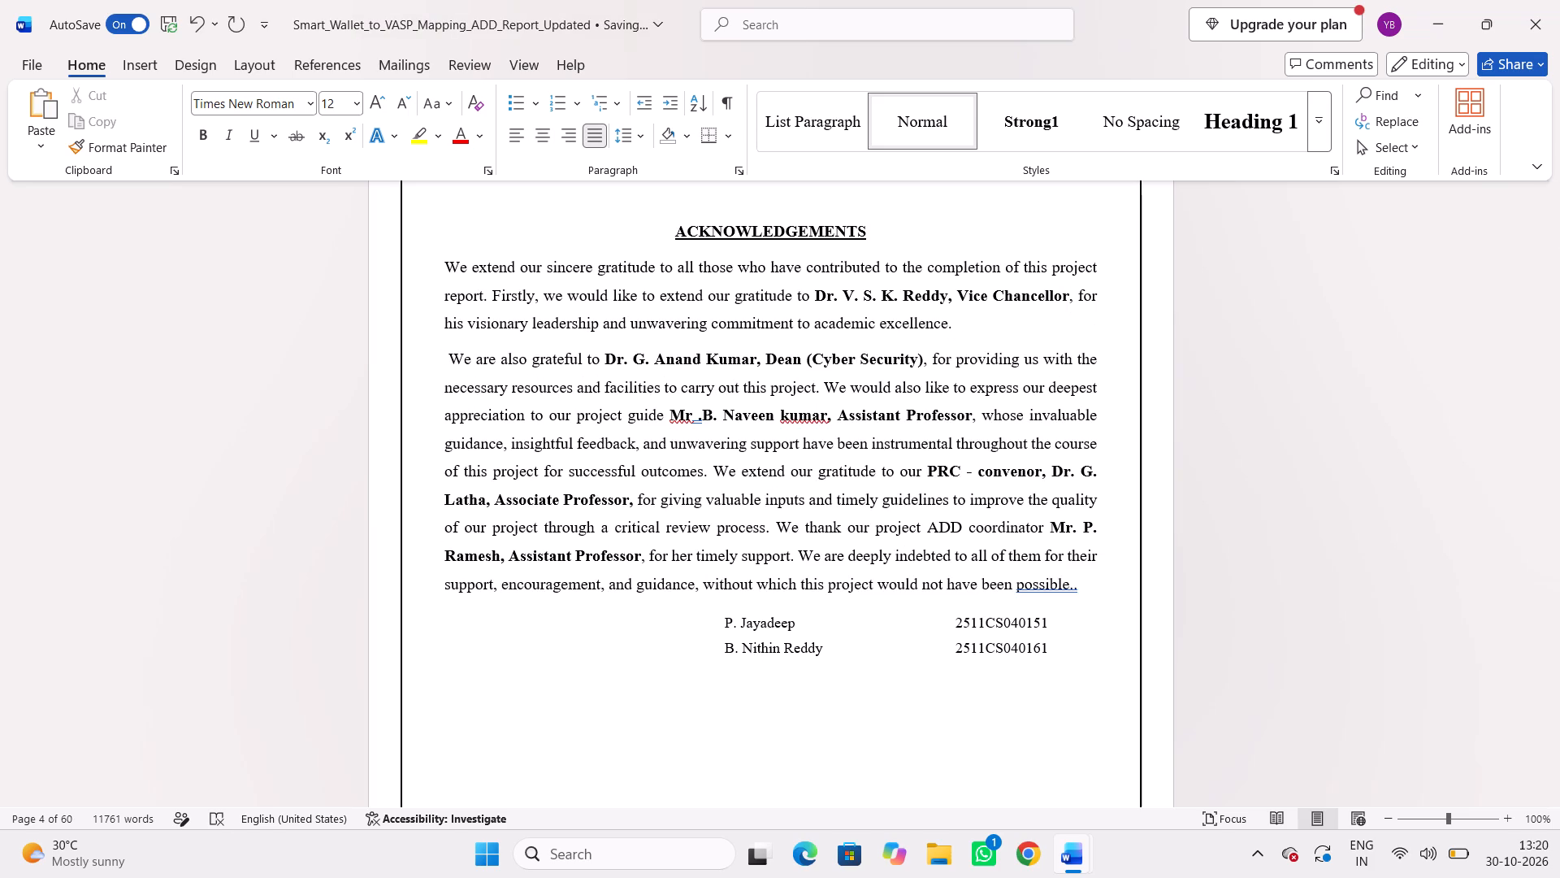
{"action": "key", "text": "Right"}
{"action": "key", "text": "BackSpace"}
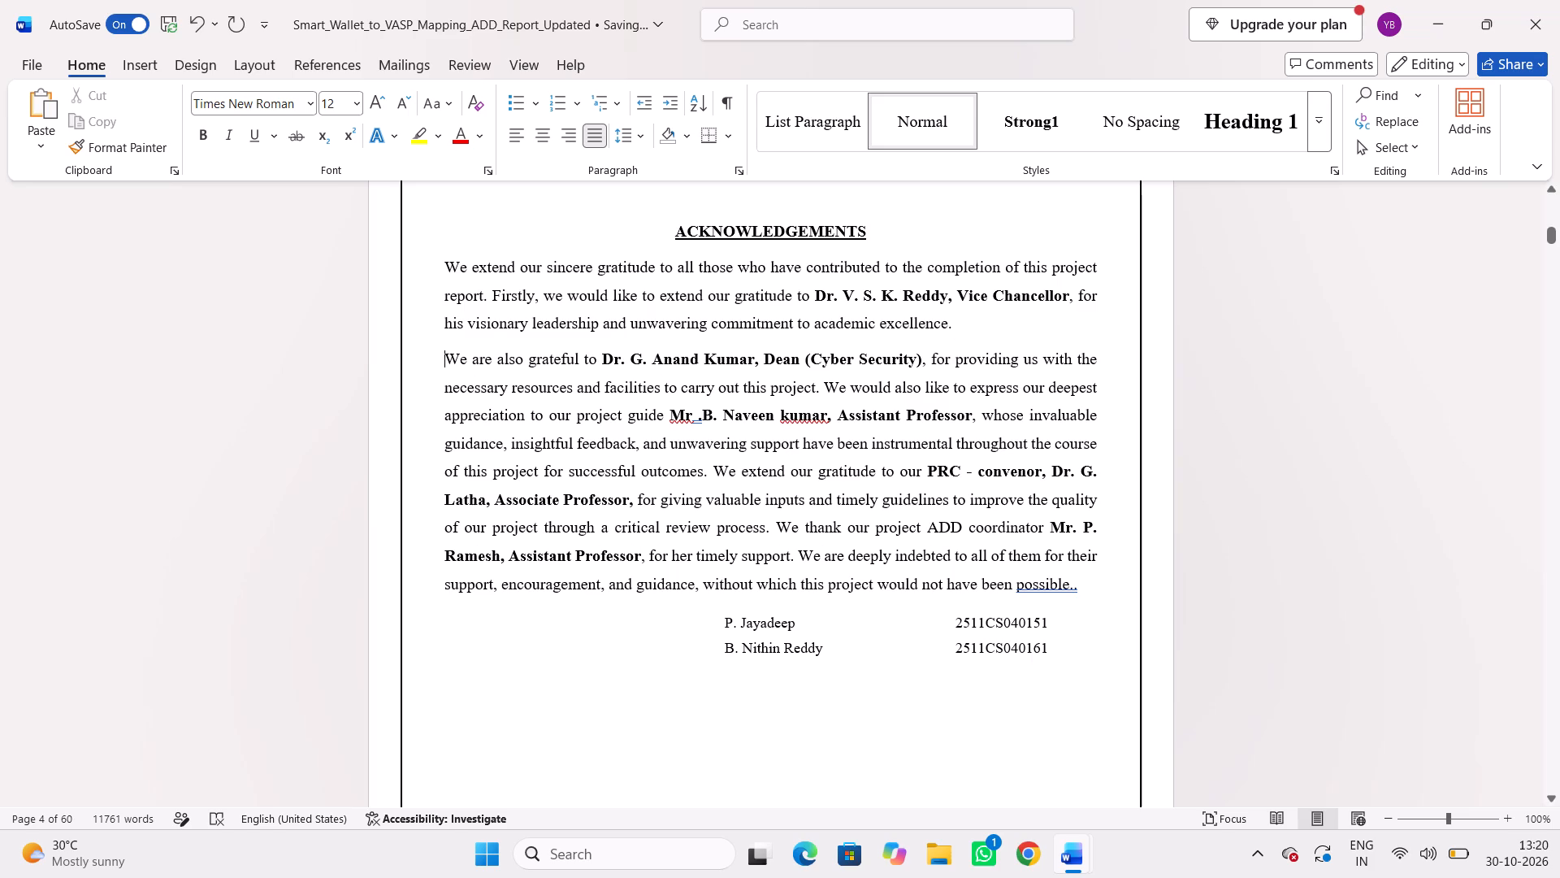
Split the remaining Acknowledgements text into new paragraphs at "We would also like to express" and "We extend our gratitude to our PRC".
{"action": "left_click", "coordinate": [822, 387]}
{"action": "key", "text": "Return"}
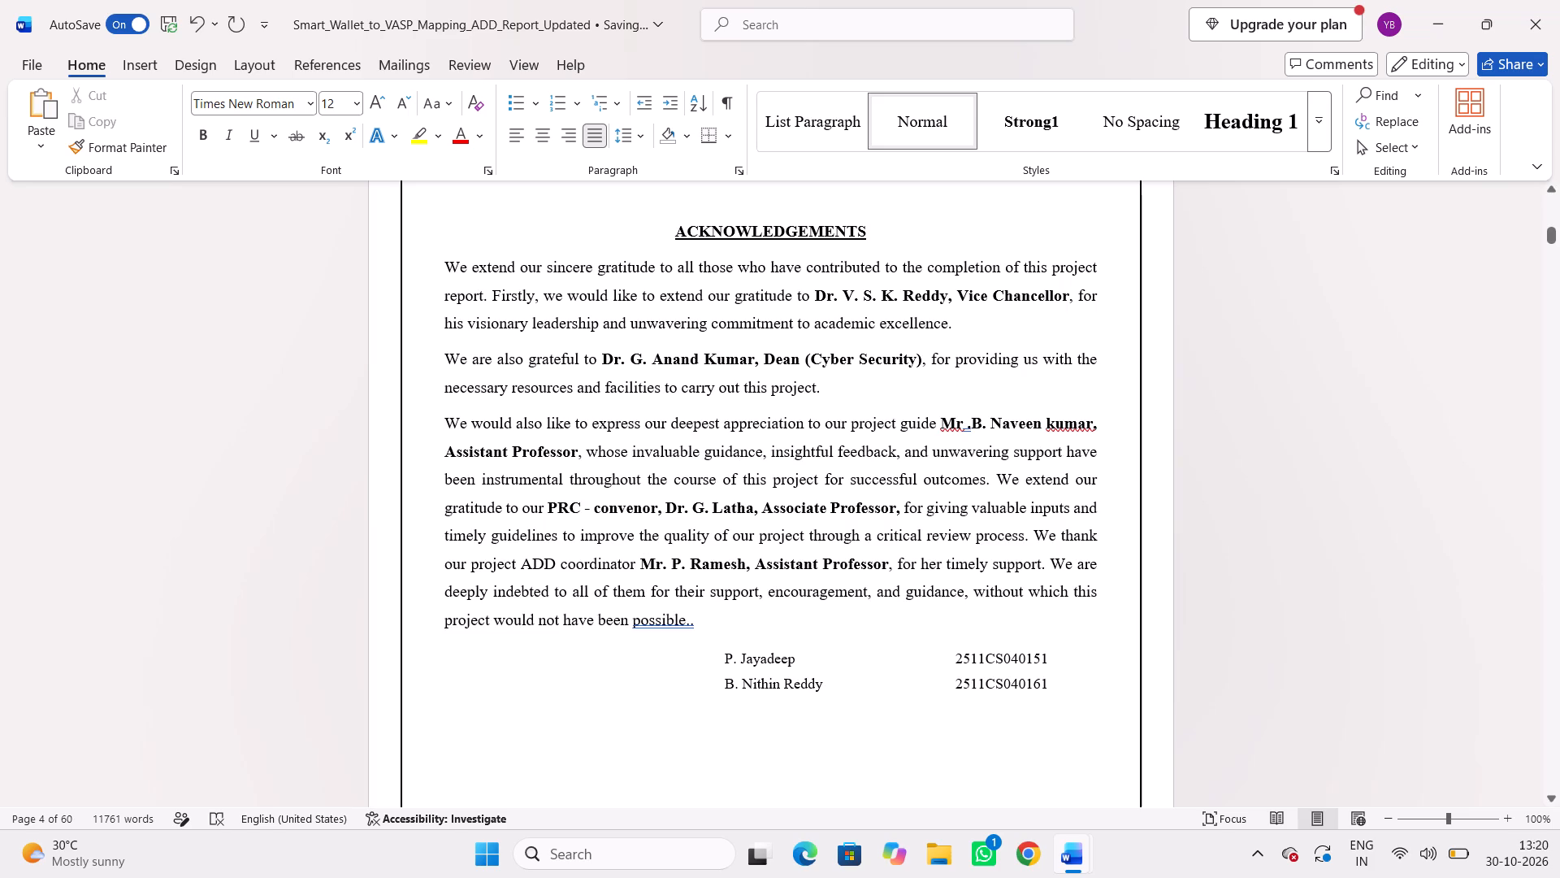
{"action": "left_click", "coordinate": [996, 476]}
{"action": "key", "text": "Return"}
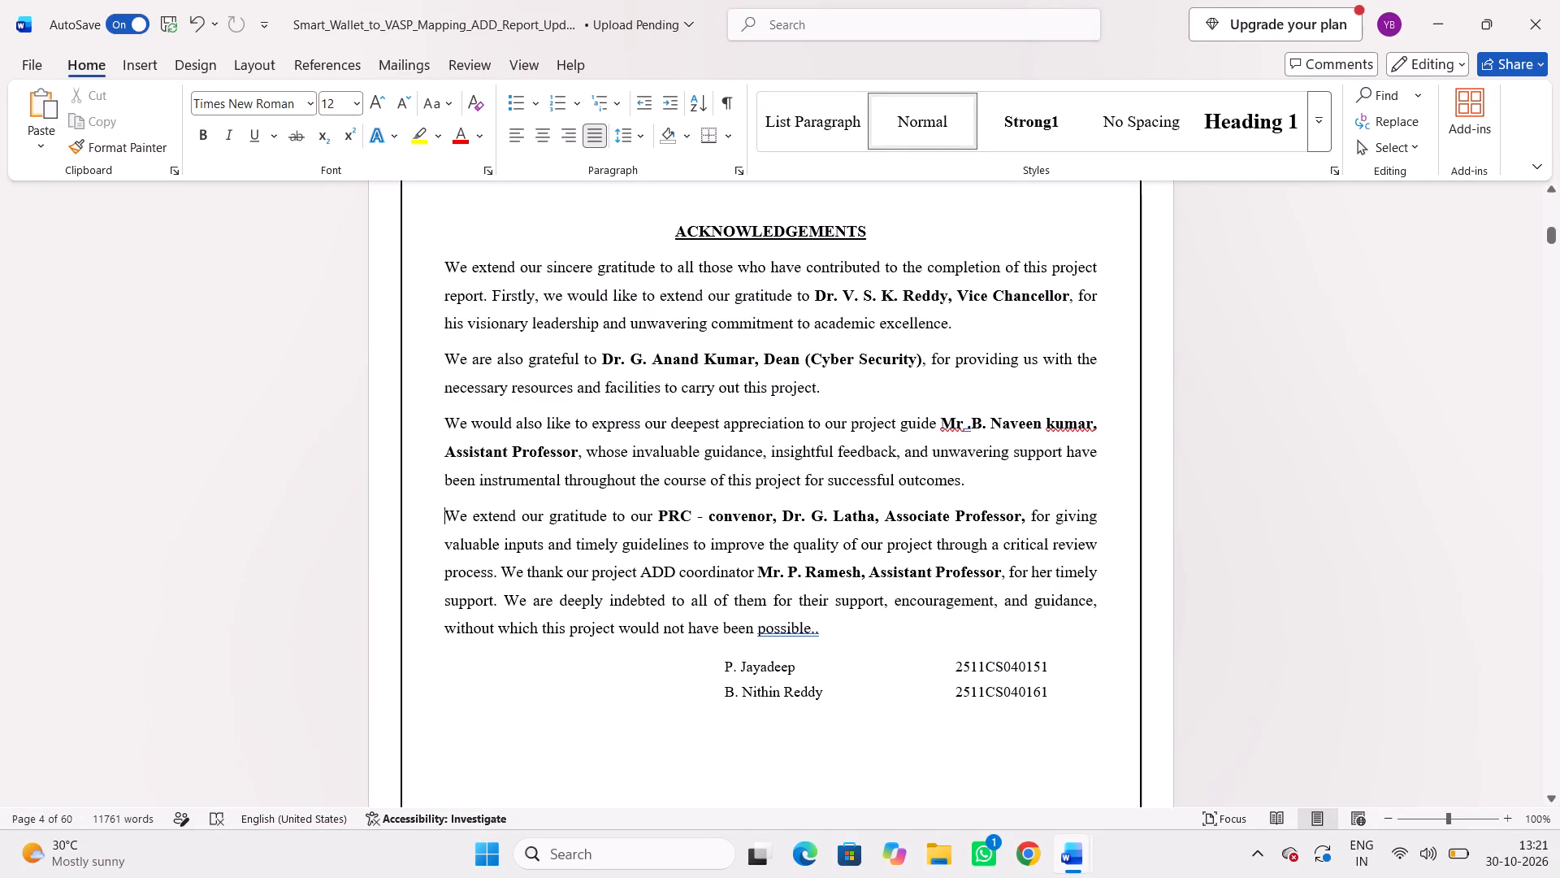
Insert two blank lines between the closing Acknowledgements paragraph and the student names table.
{"action": "scroll", "coordinate": [825, 627], "scroll_direction": "down", "scroll_amount": 1}
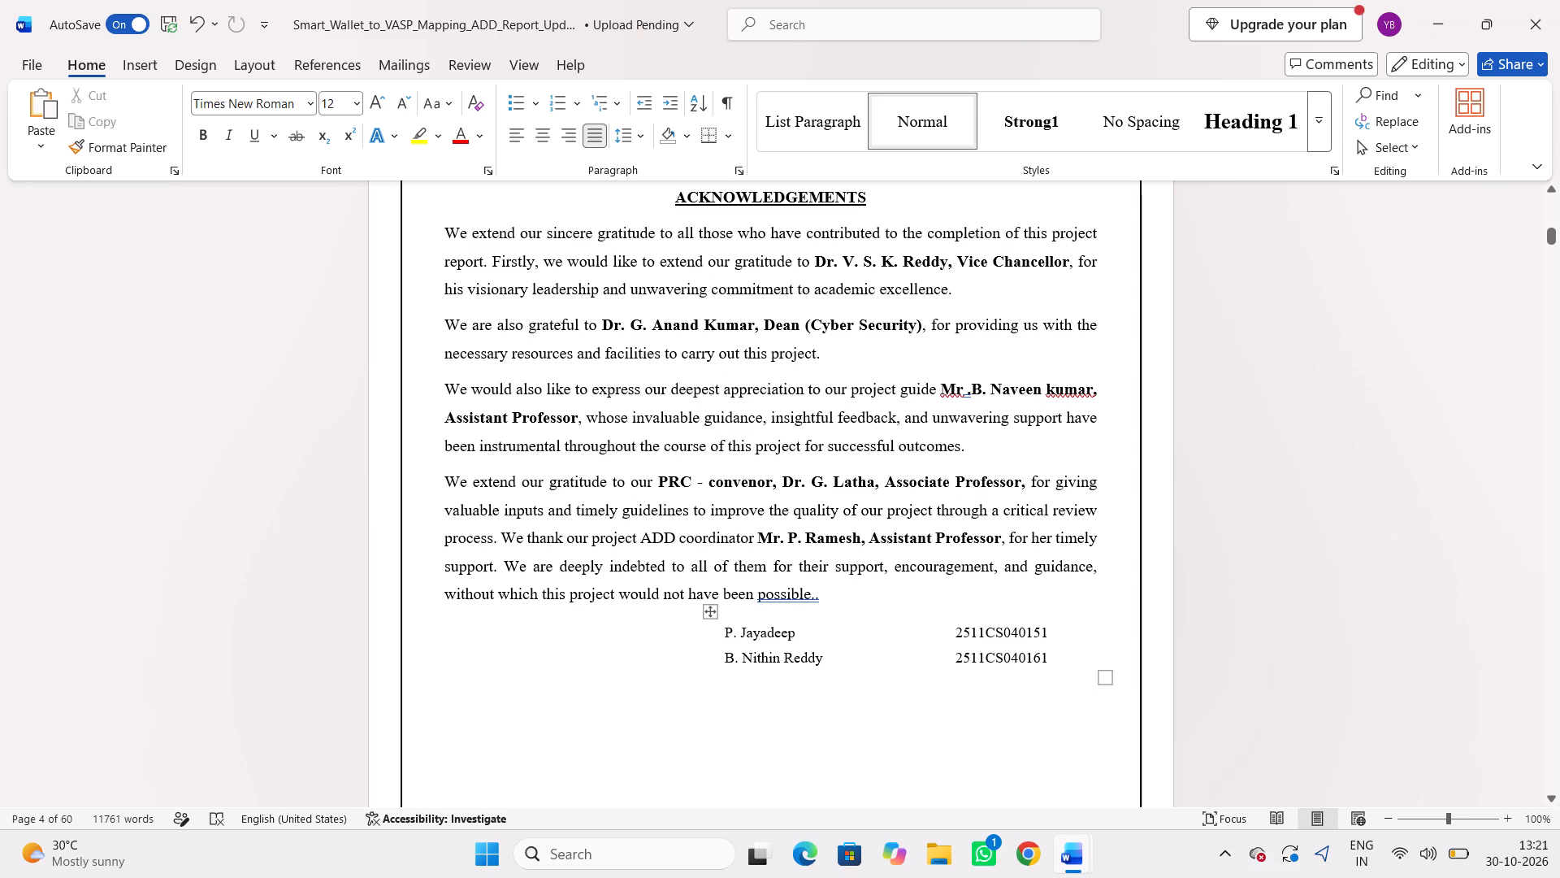
{"action": "scroll", "coordinate": [825, 627], "scroll_direction": "down", "scroll_amount": 1}
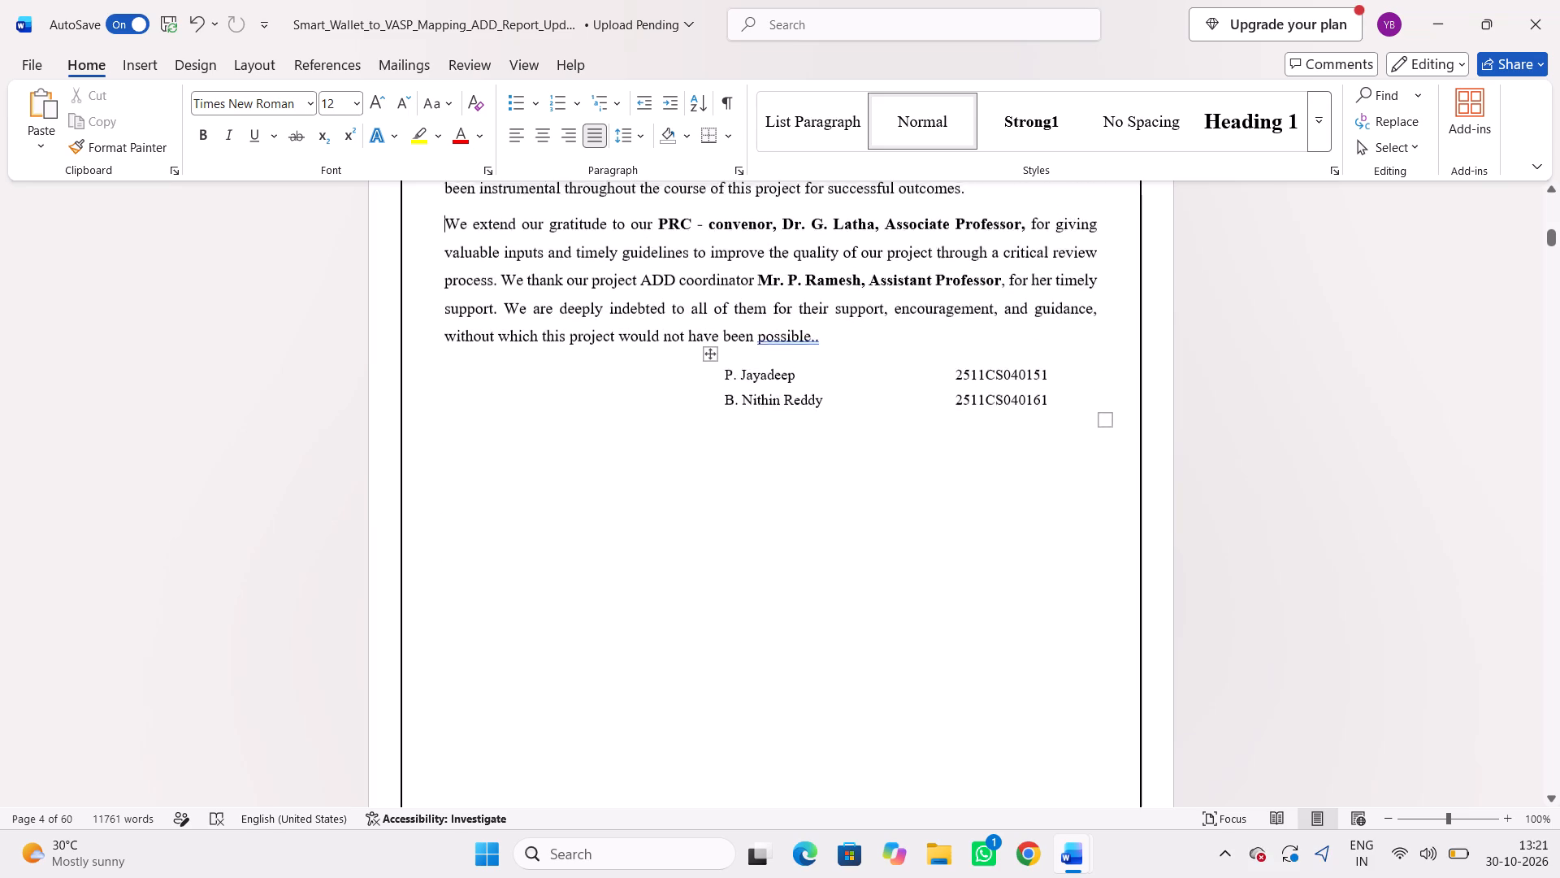
{"action": "scroll", "coordinate": [825, 627], "scroll_direction": "down", "scroll_amount": 1}
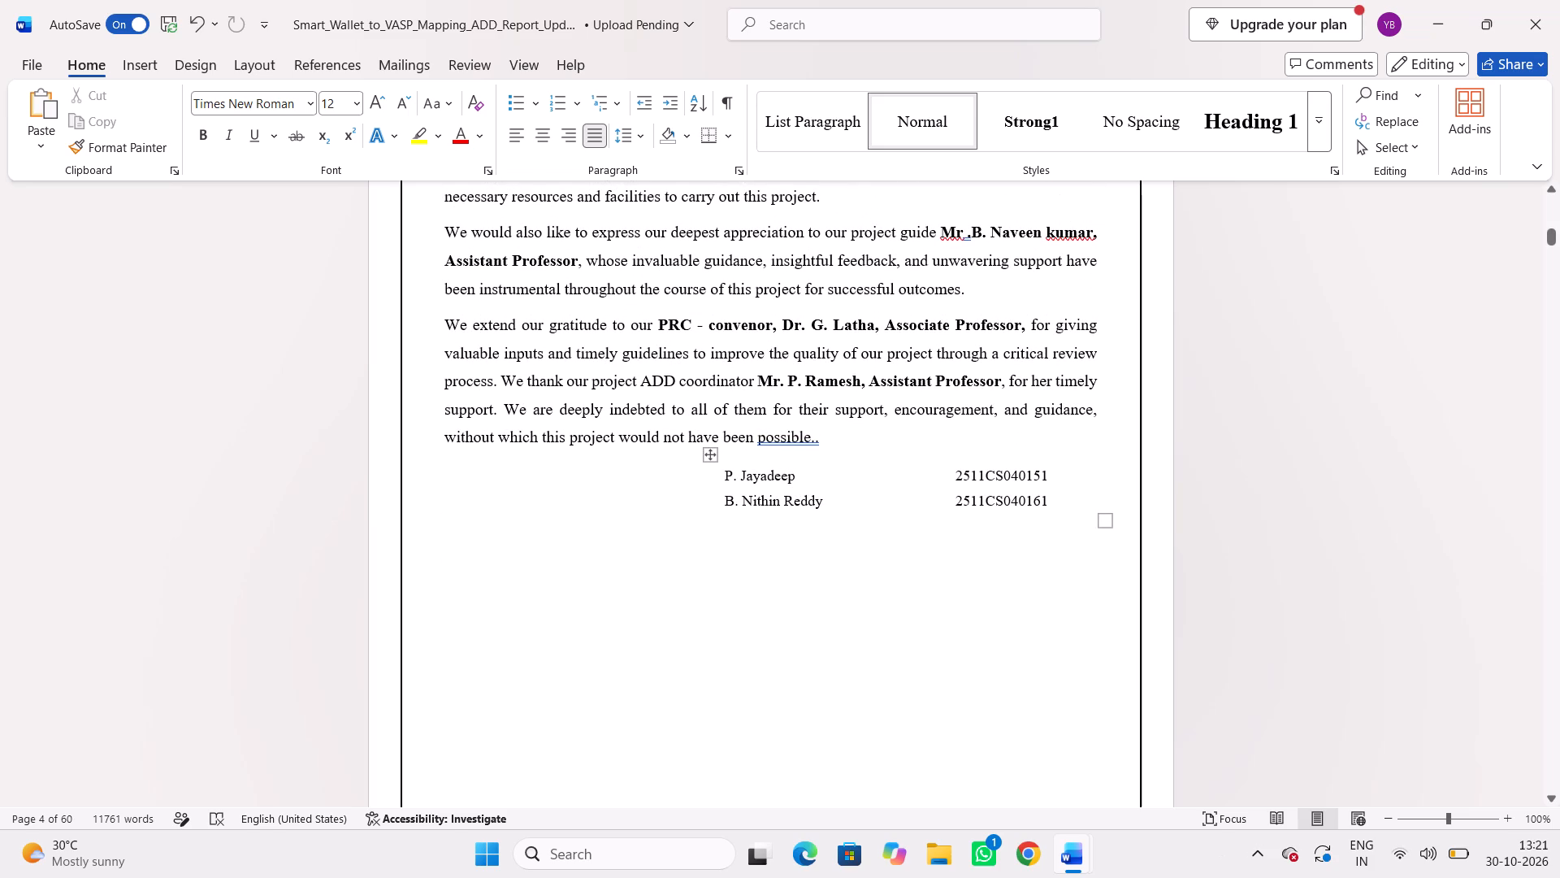
{"action": "left_click", "coordinate": [736, 459]}
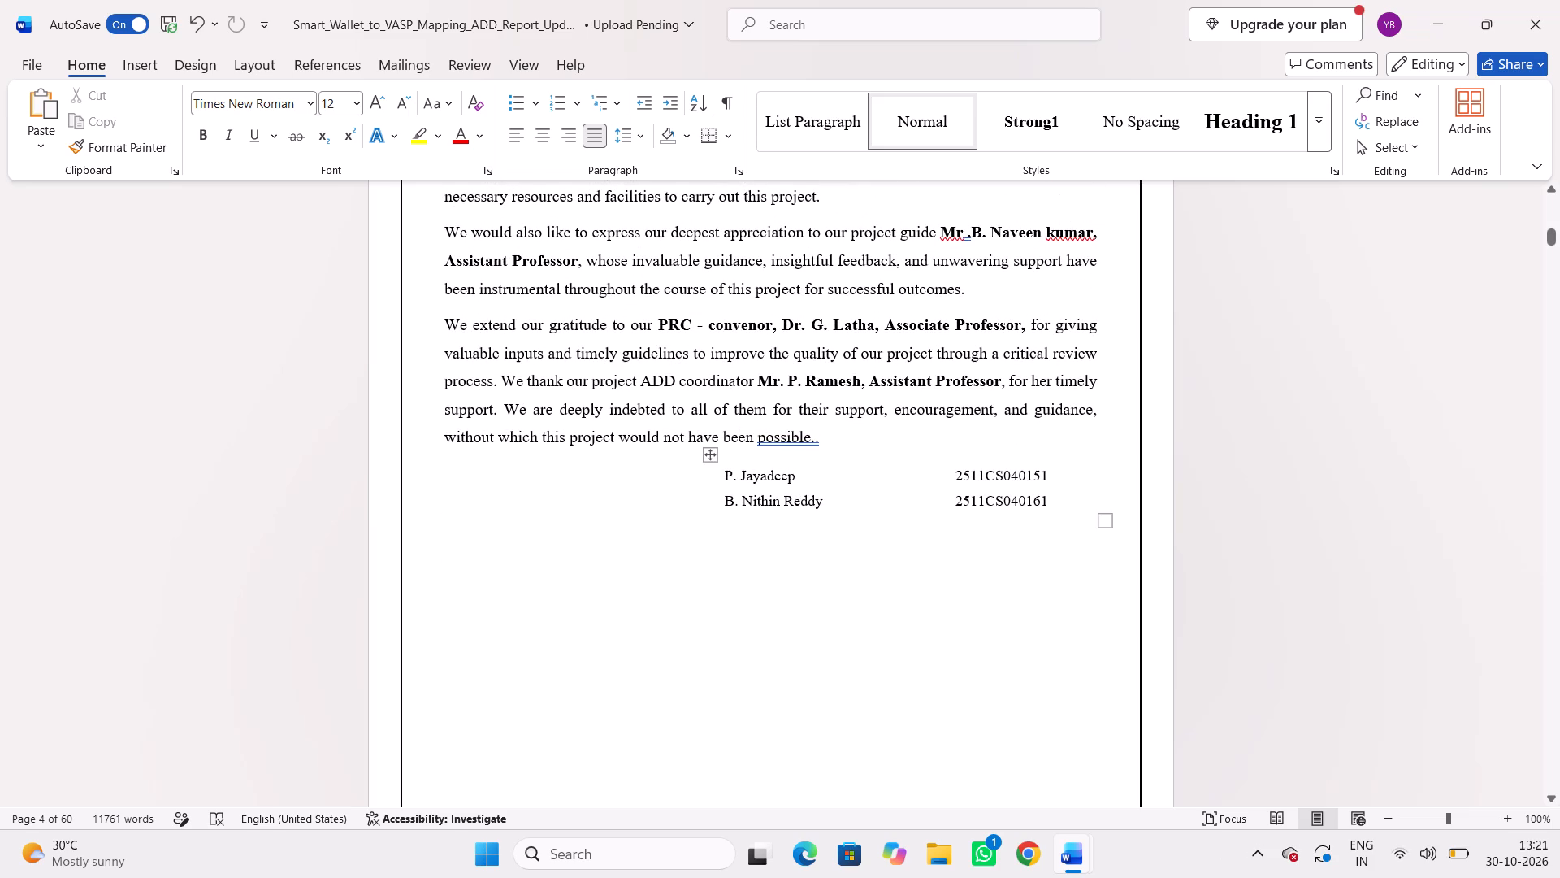
{"action": "left_click", "coordinate": [751, 459]}
{"action": "left_click", "coordinate": [832, 441]}
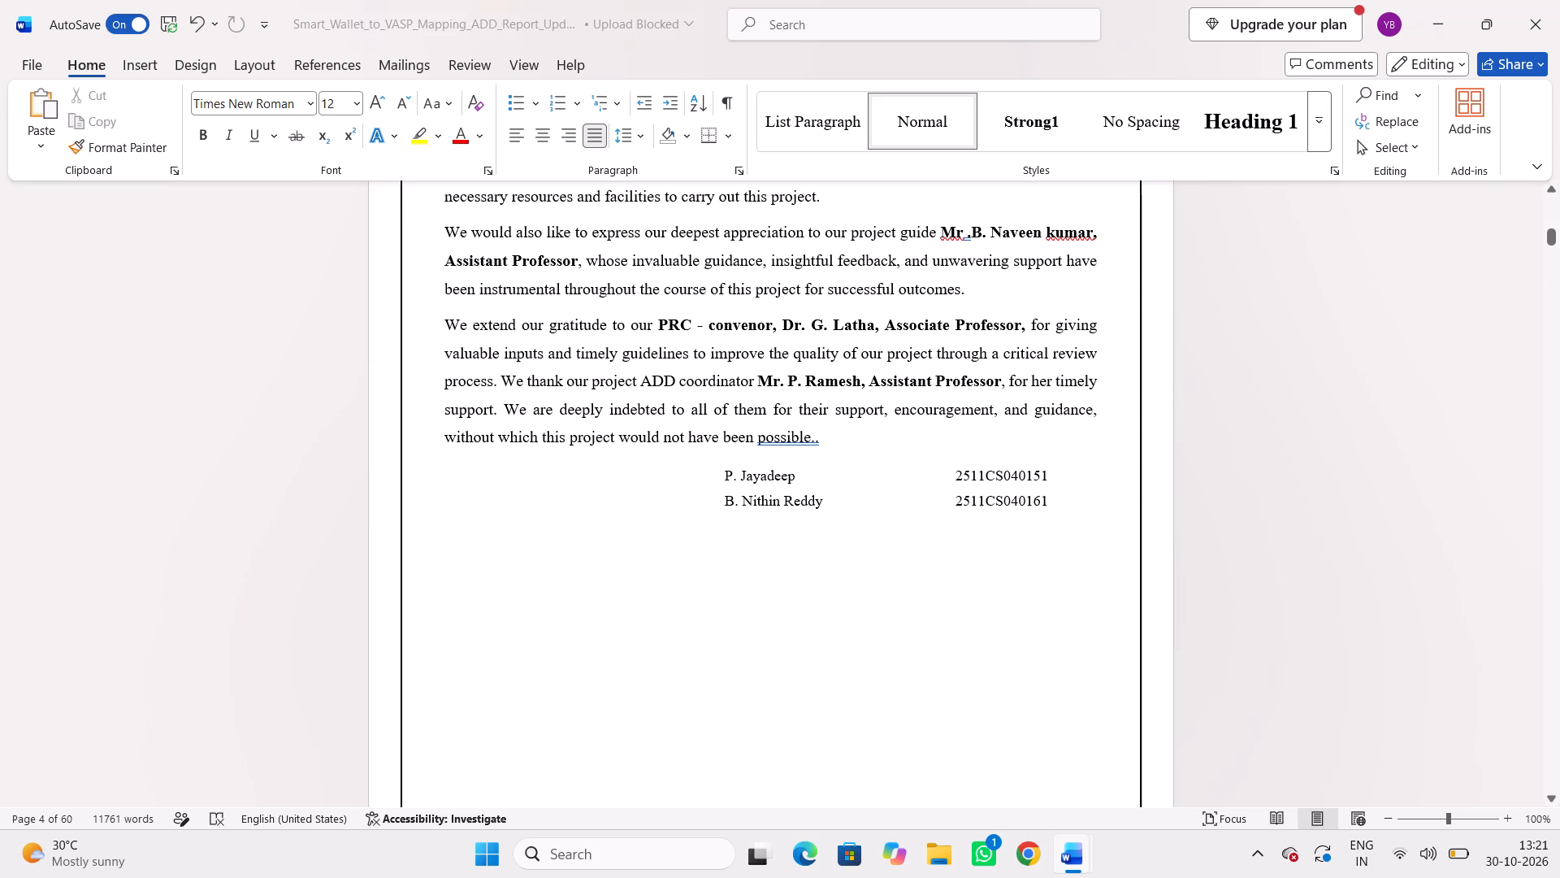
{"action": "key", "text": "Return"}
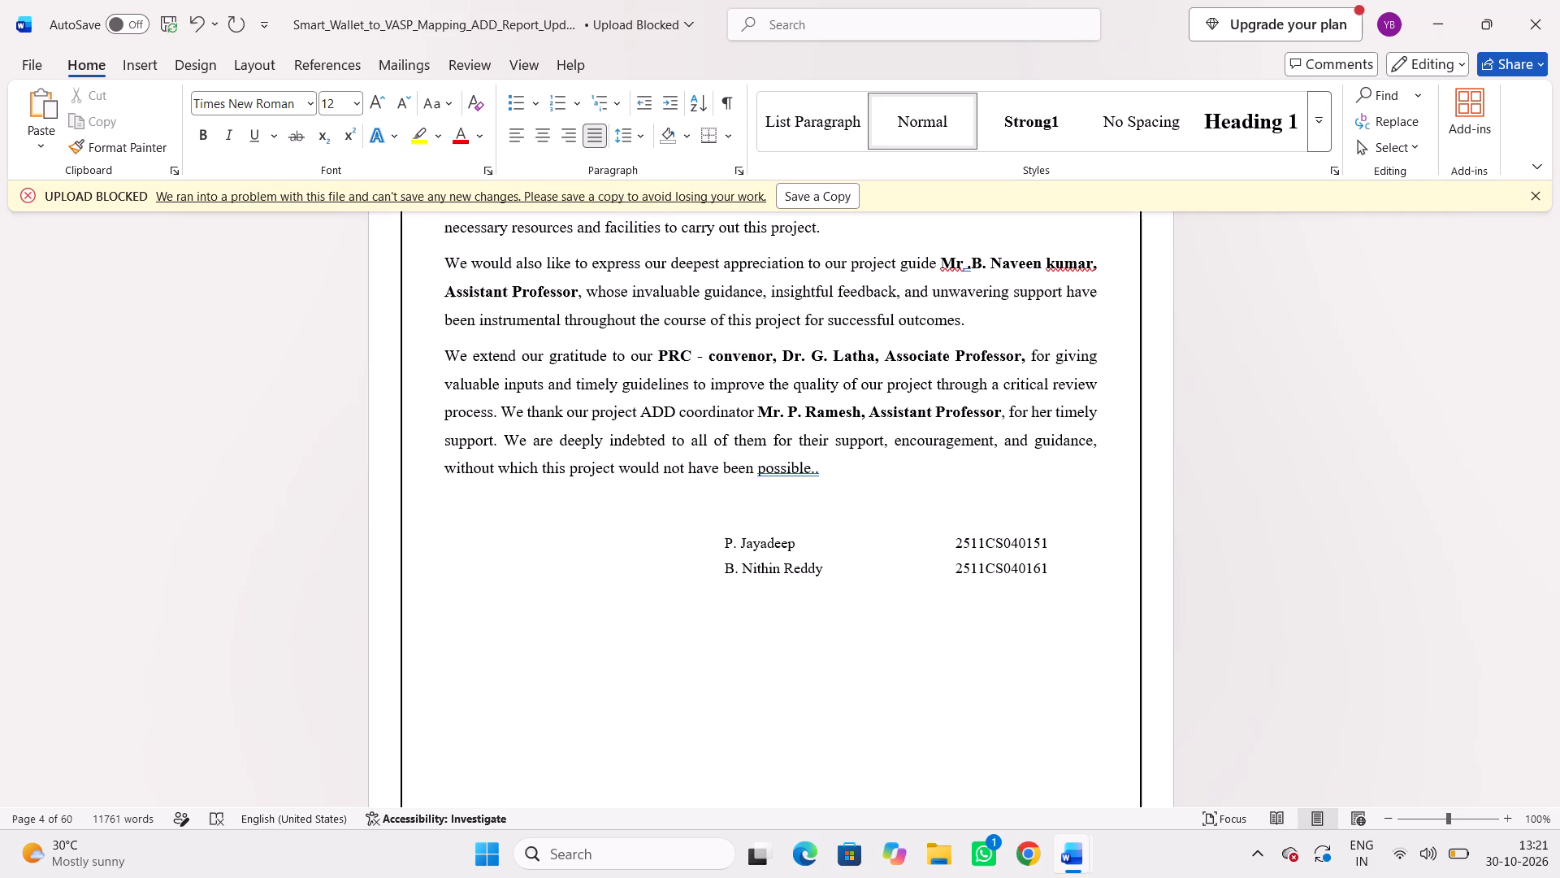
{"action": "key", "text": "Return"}
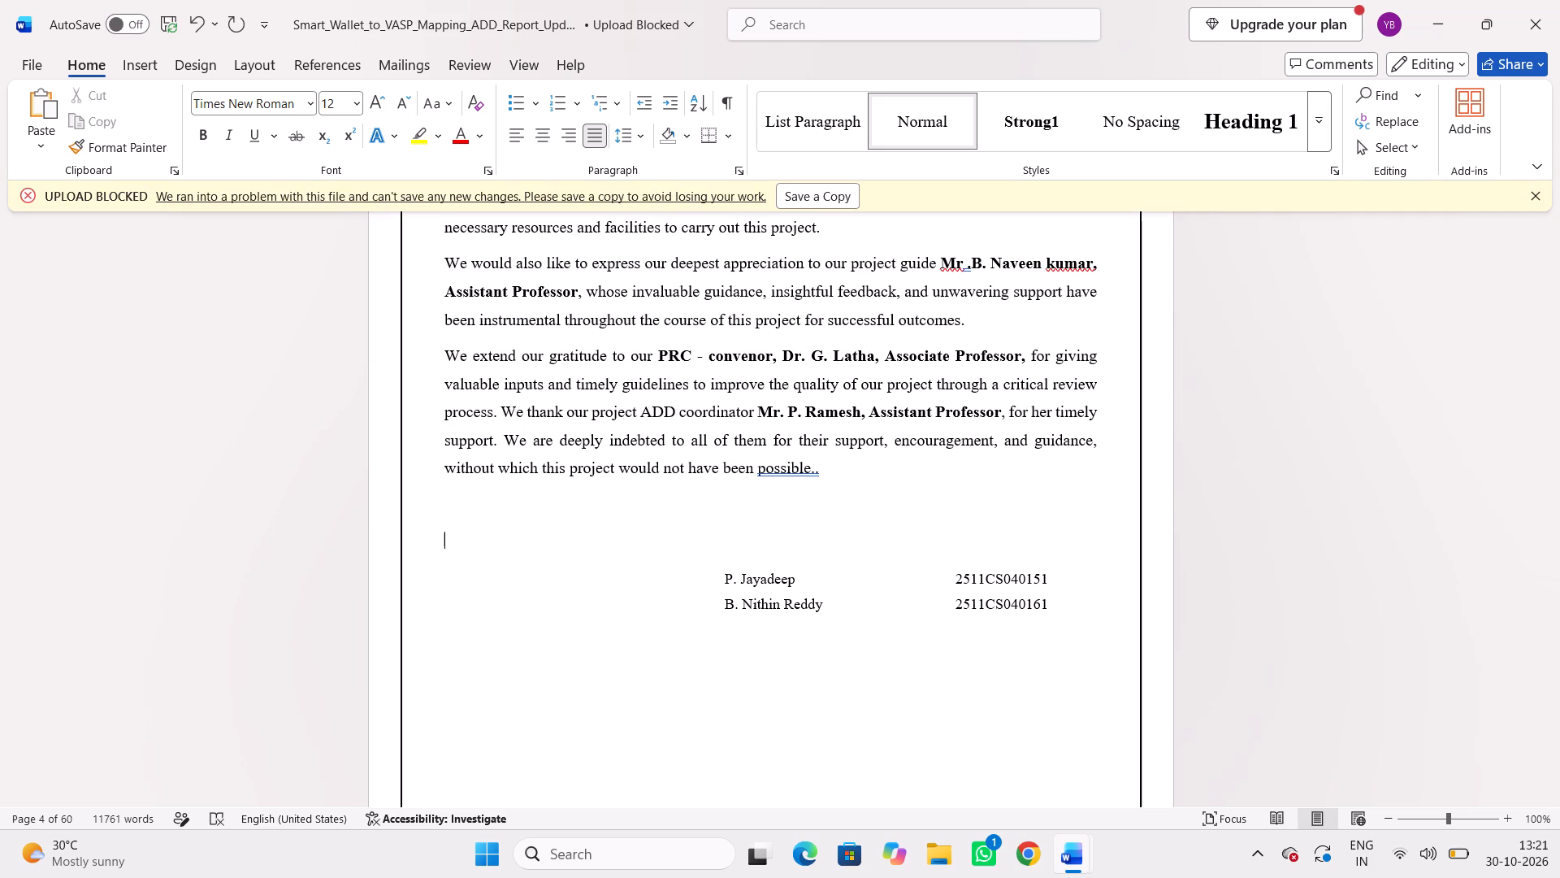
Delete the entire Keywords paragraph from the end of the Abstract.
{"action": "scroll", "coordinate": [831, 444], "scroll_direction": "up", "scroll_amount": 1}
{"action": "scroll", "coordinate": [831, 444], "scroll_direction": "down", "scroll_amount": 4}
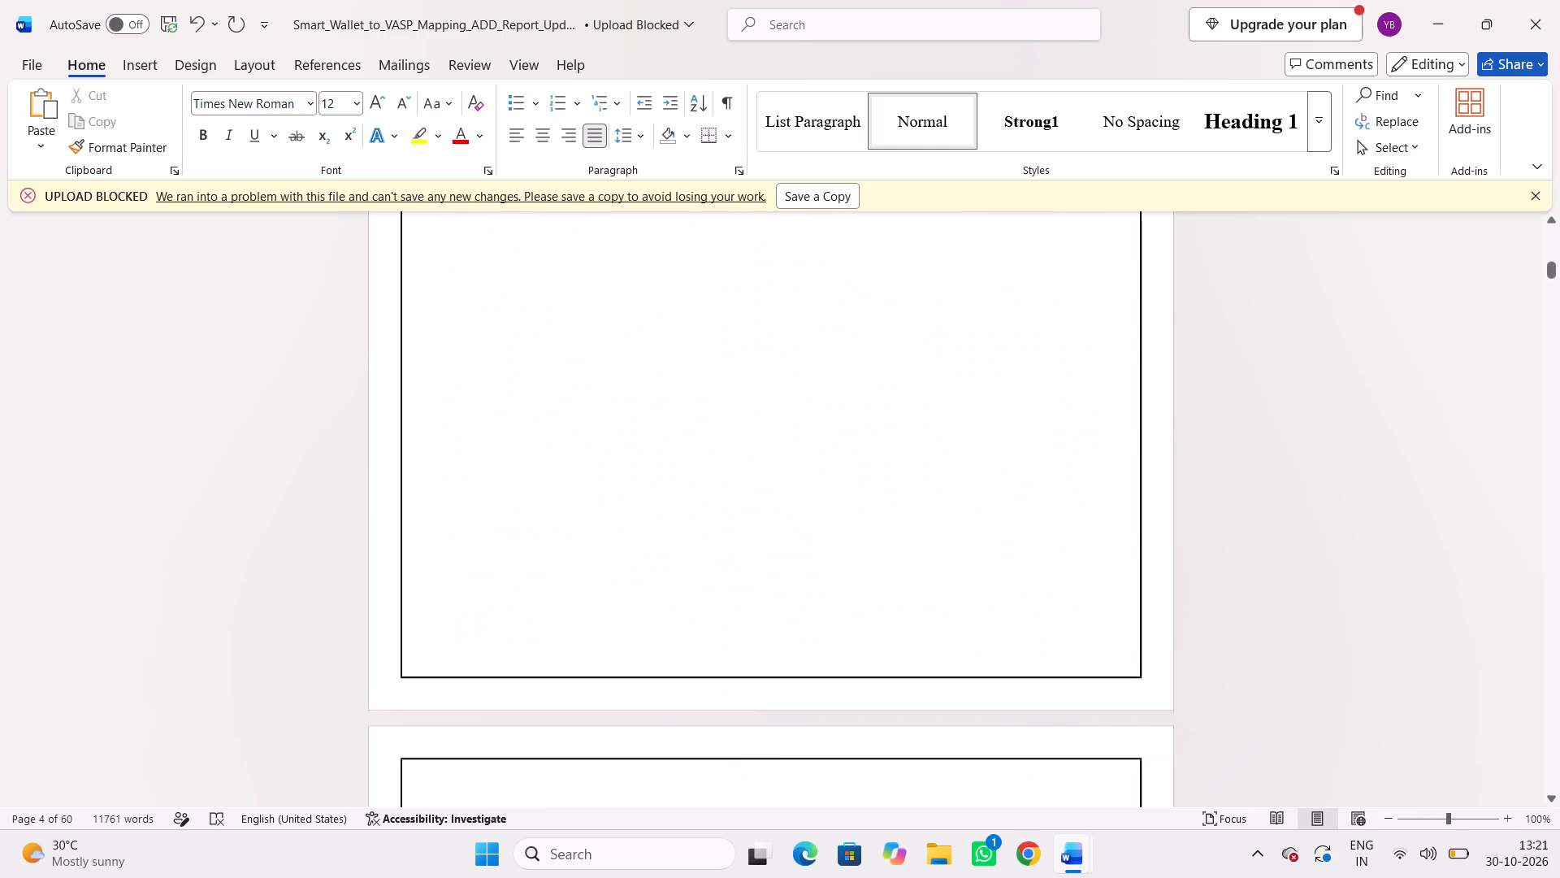
{"action": "scroll", "coordinate": [831, 444], "scroll_direction": "down", "scroll_amount": 1}
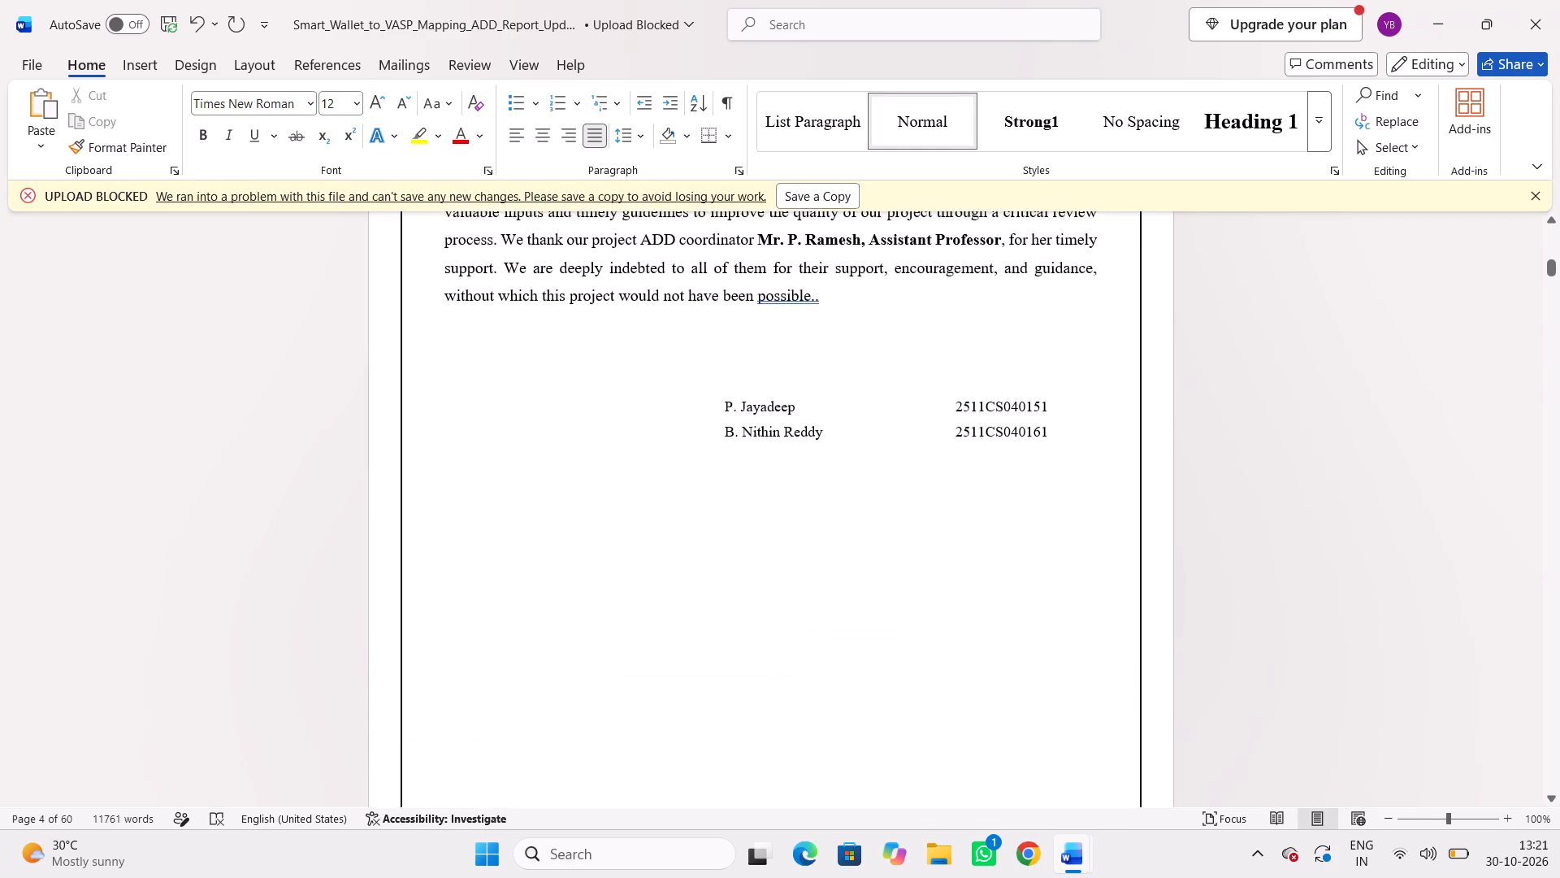
{"action": "scroll", "coordinate": [831, 444], "scroll_direction": "down", "scroll_amount": 2}
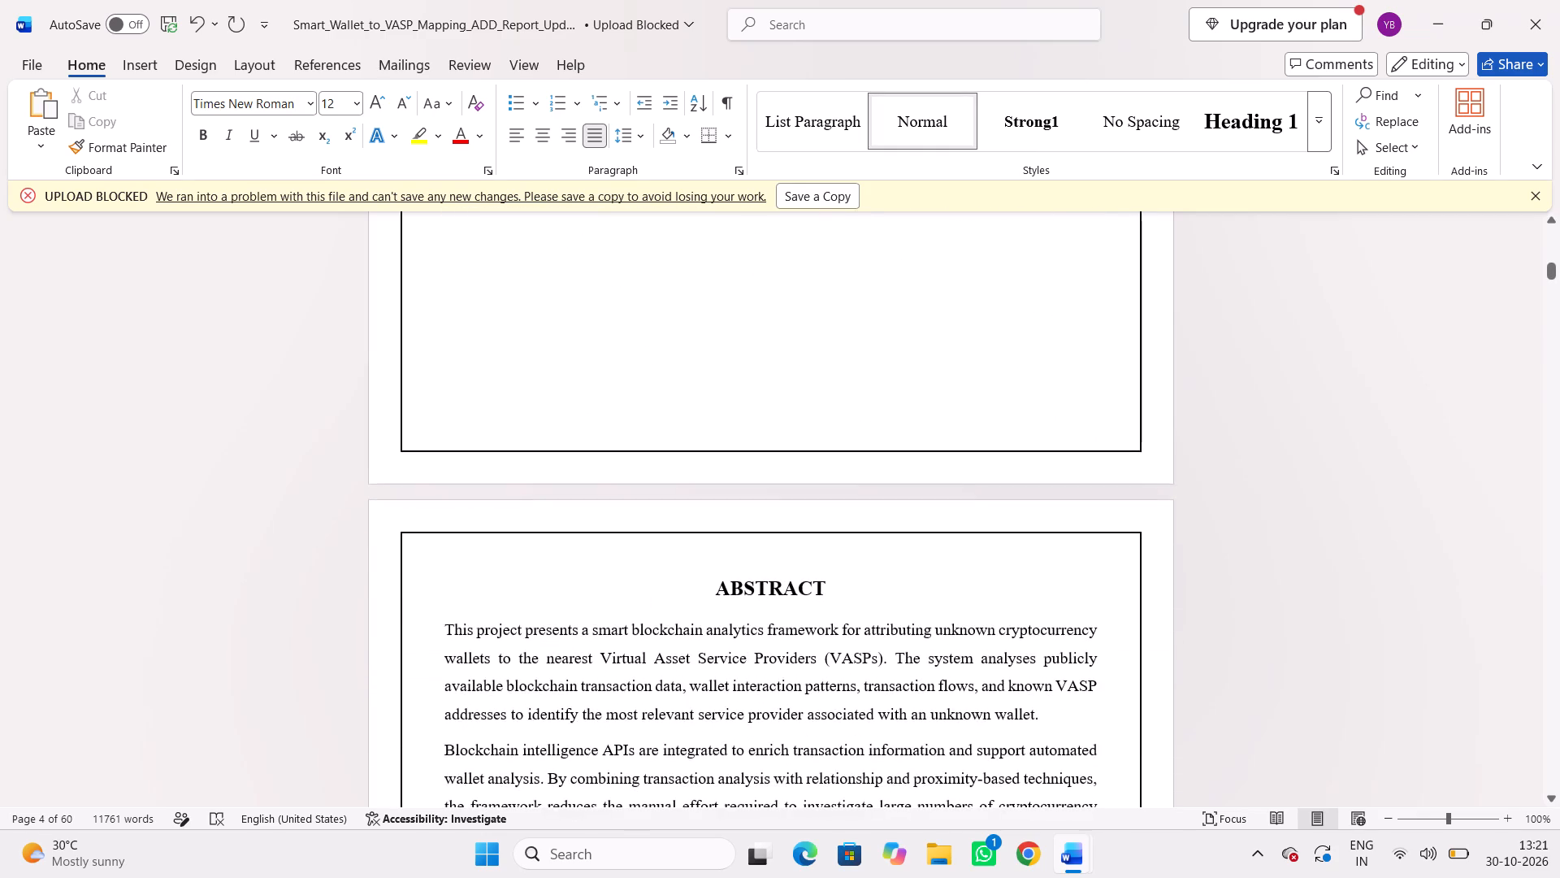
{"action": "scroll", "coordinate": [831, 444], "scroll_direction": "down", "scroll_amount": 3}
{"action": "scroll", "coordinate": [831, 444], "scroll_direction": "up", "scroll_amount": 1}
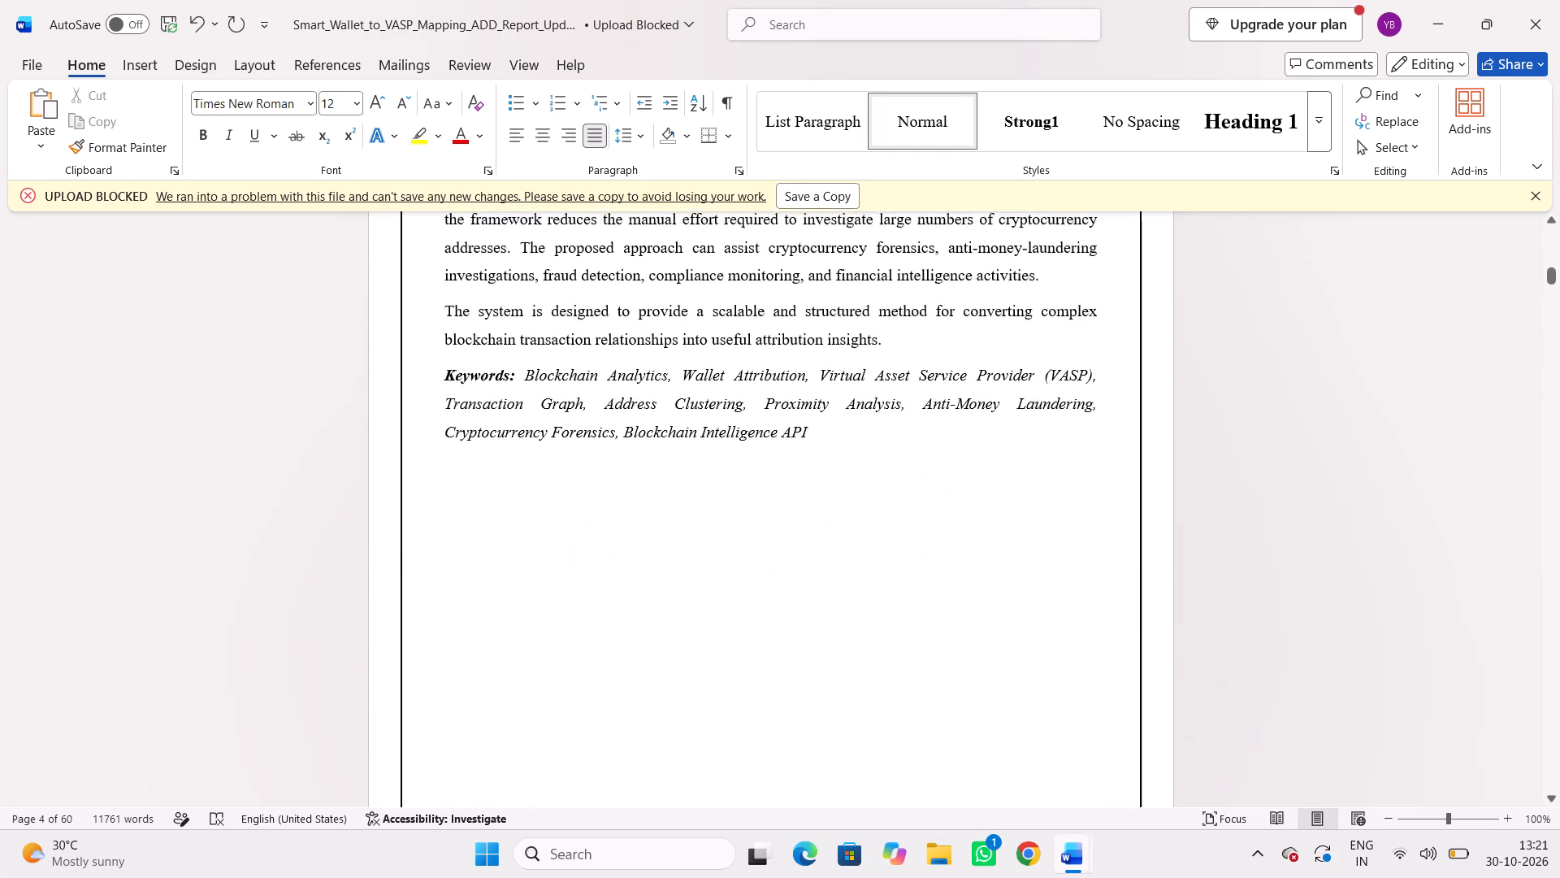
{"action": "scroll", "coordinate": [831, 444], "scroll_direction": "up", "scroll_amount": 1}
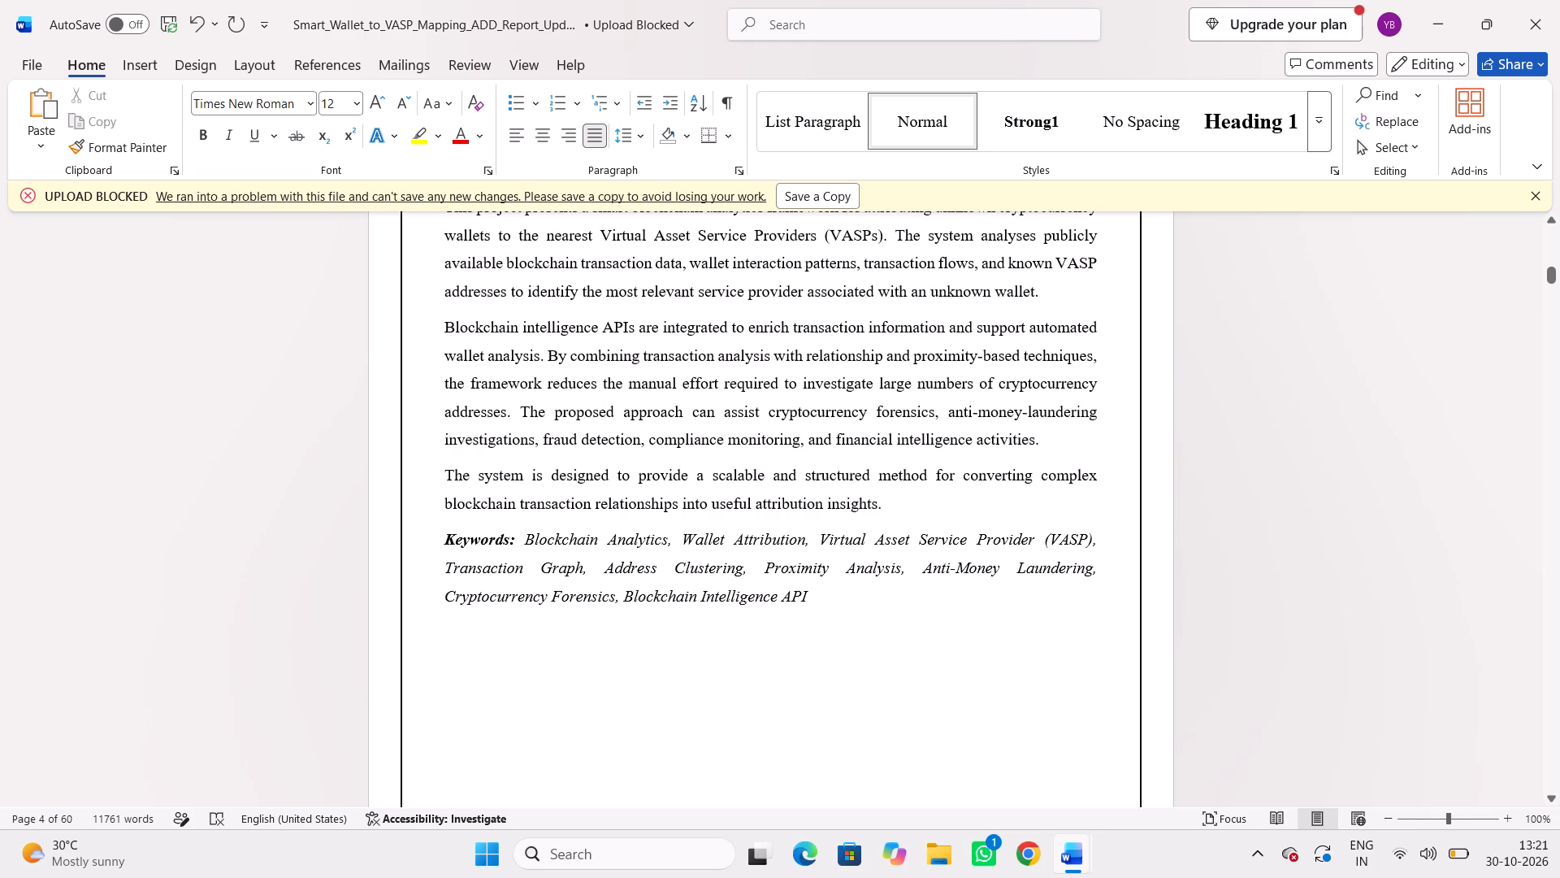
{"action": "left_click_drag", "start_coordinate": [527, 537], "coordinate": [830, 605]}
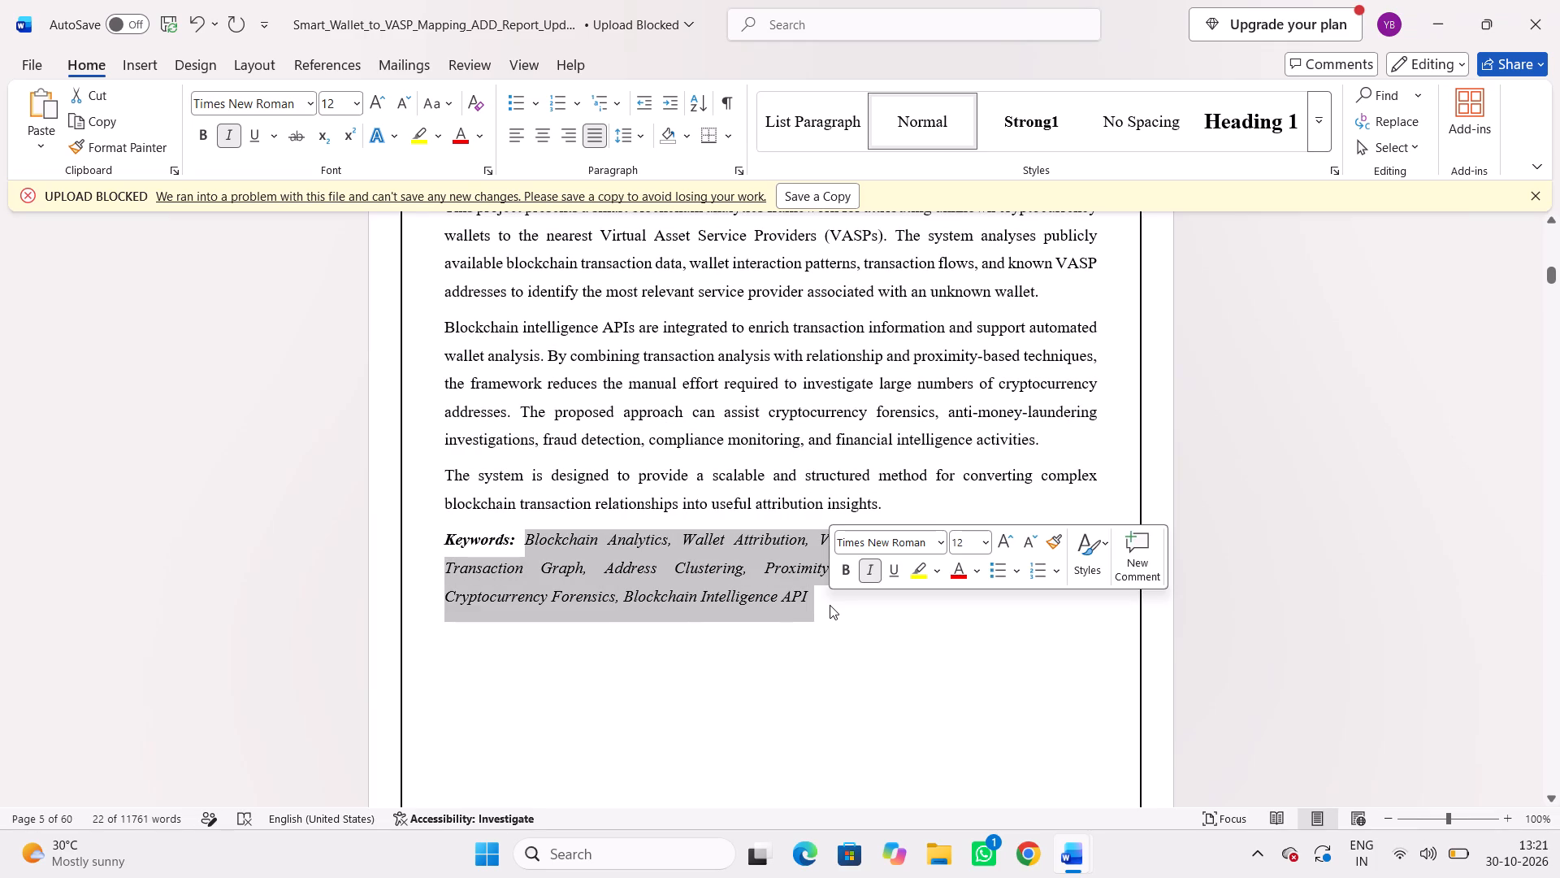
{"action": "left_click", "coordinate": [830, 605]}
{"action": "left_click_drag", "start_coordinate": [830, 605], "coordinate": [469, 555]}
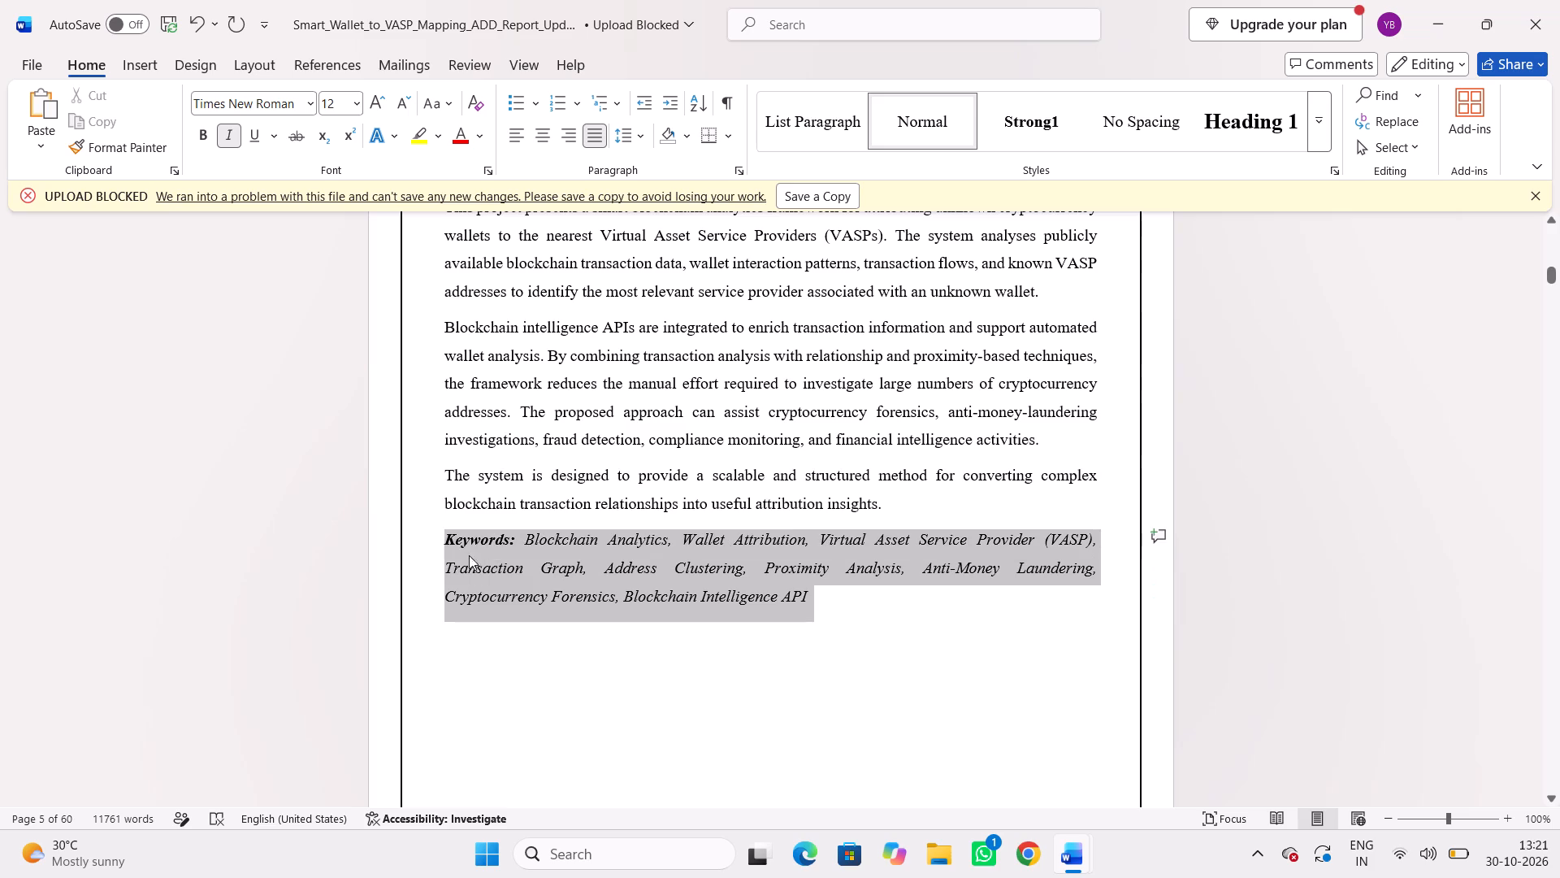
{"action": "left_click_drag", "start_coordinate": [469, 555], "coordinate": [454, 553]}
{"action": "key", "text": "BackSpace"}
Review the remaining Abstract text and the opening page of the table of contents.
{"action": "scroll", "coordinate": [454, 553], "scroll_direction": "up", "scroll_amount": 4}
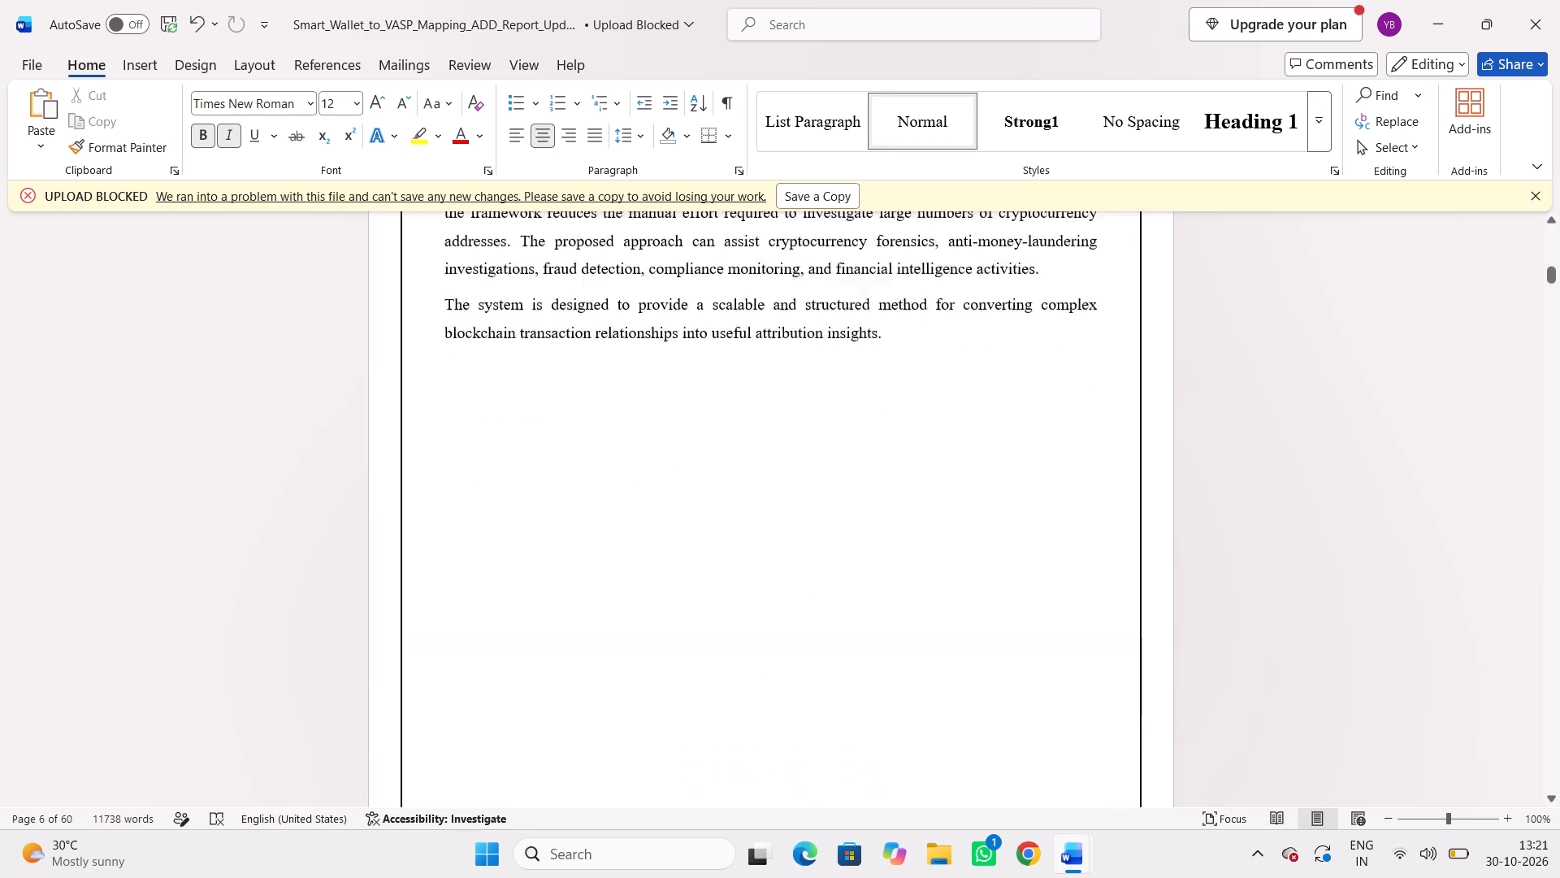
{"action": "scroll", "coordinate": [454, 553], "scroll_direction": "up", "scroll_amount": 1}
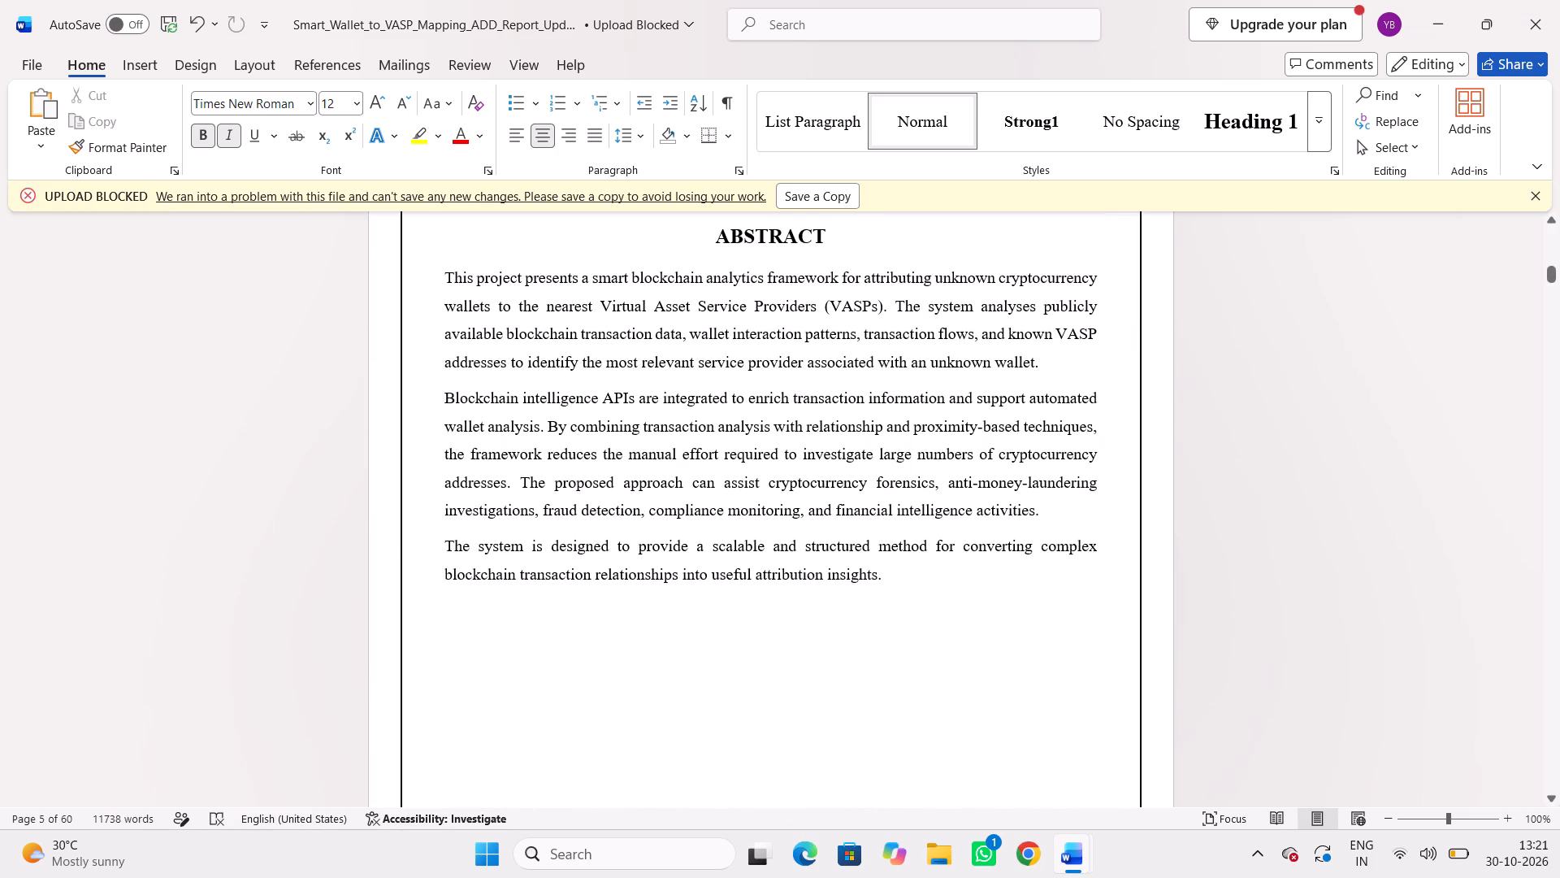
{"action": "left_click_drag", "start_coordinate": [438, 281], "coordinate": [818, 554]}
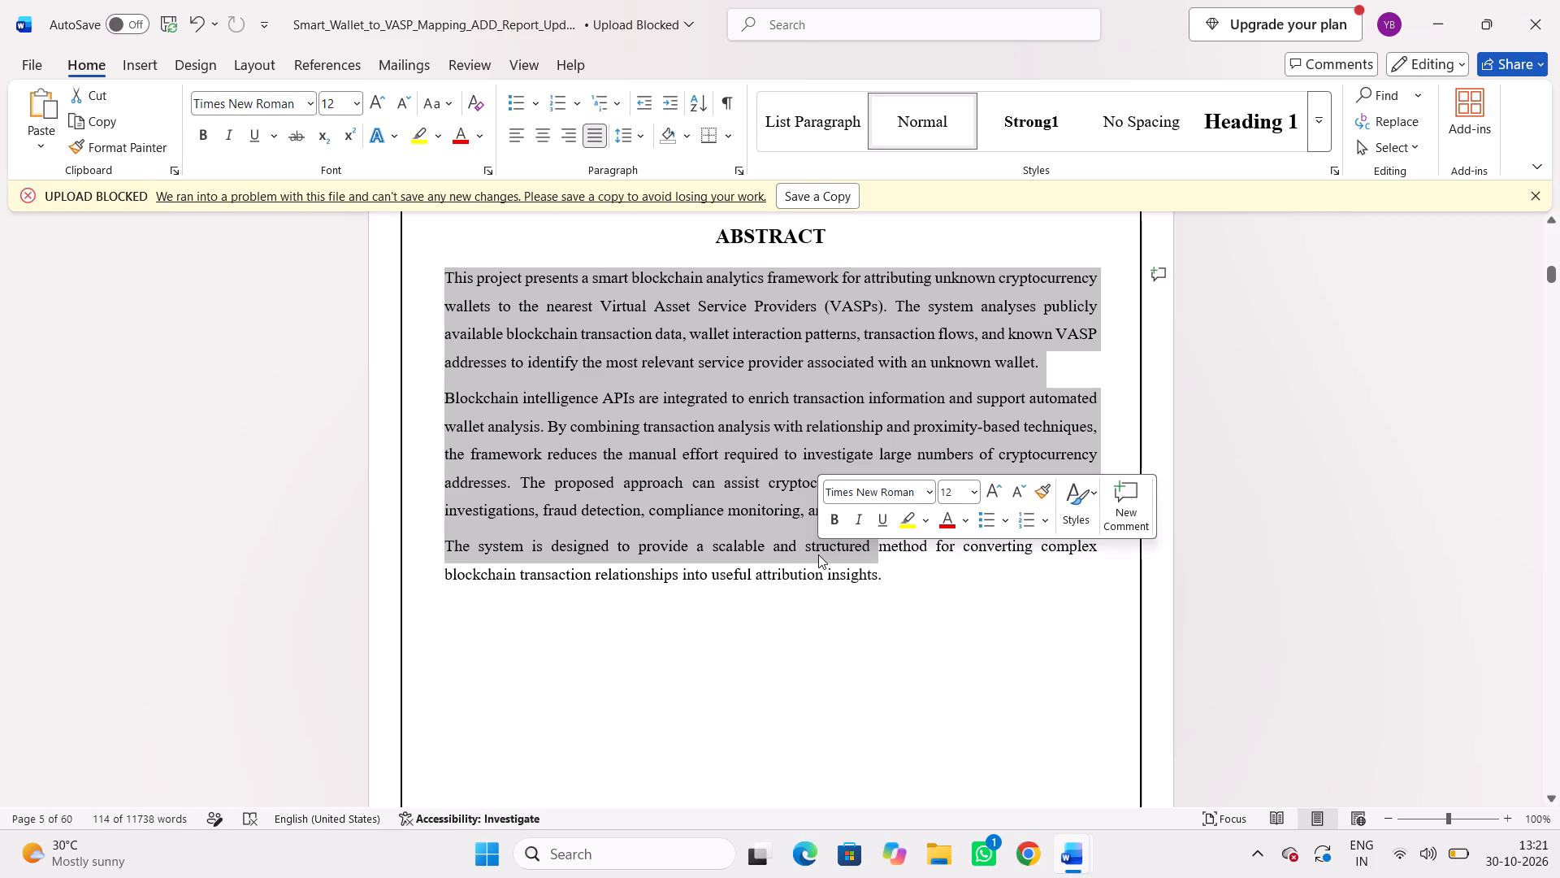
{"action": "left_click", "coordinate": [901, 592]}
{"action": "scroll", "coordinate": [901, 592], "scroll_direction": "down", "scroll_amount": 2}
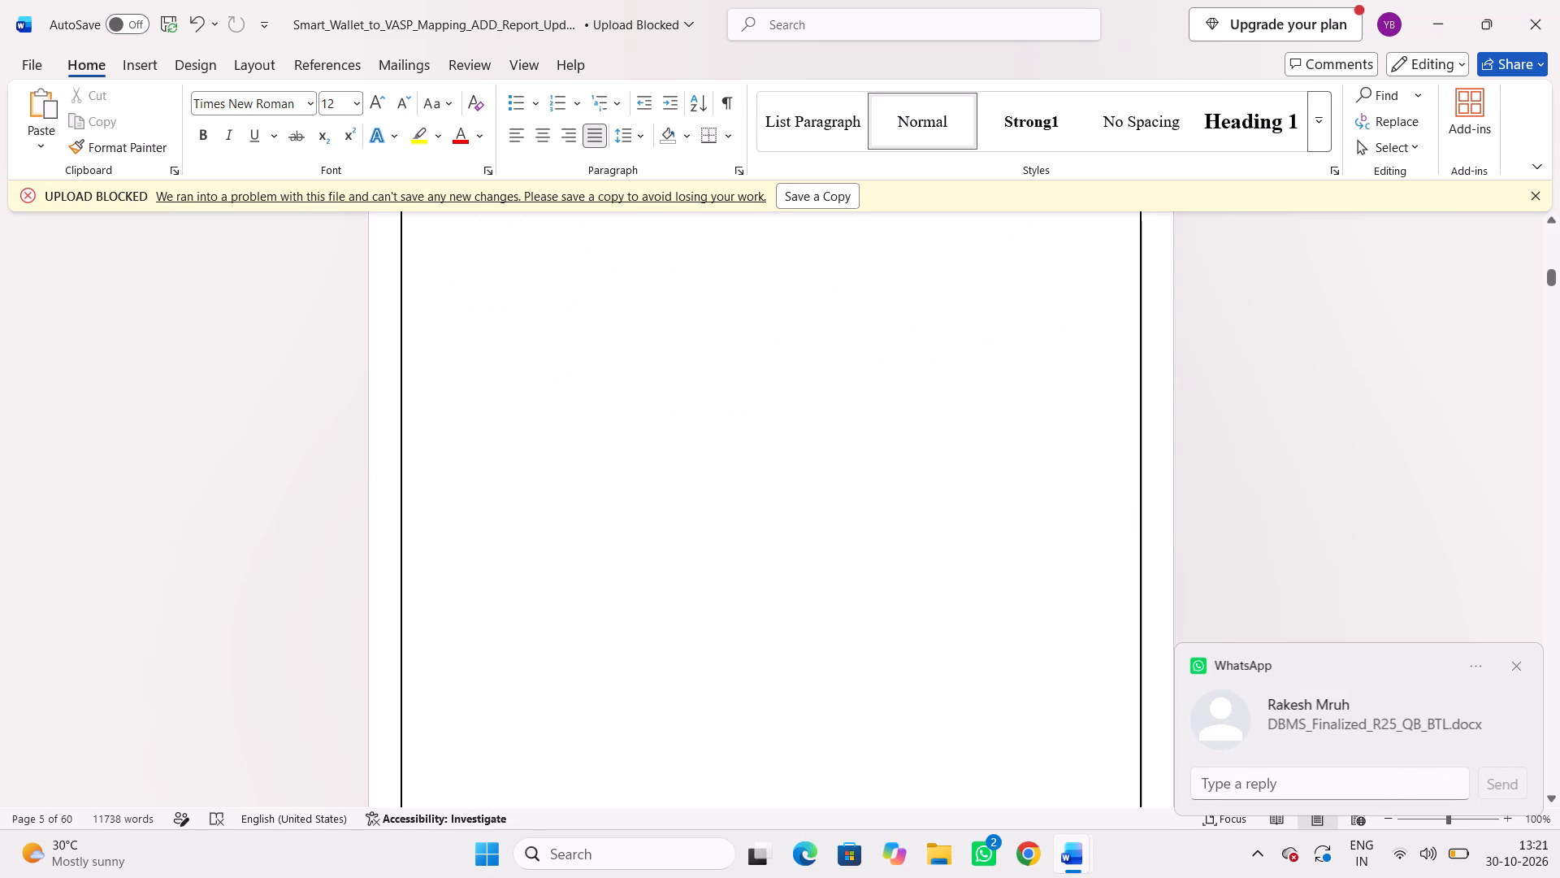
{"action": "scroll", "coordinate": [901, 592], "scroll_direction": "down", "scroll_amount": 4}
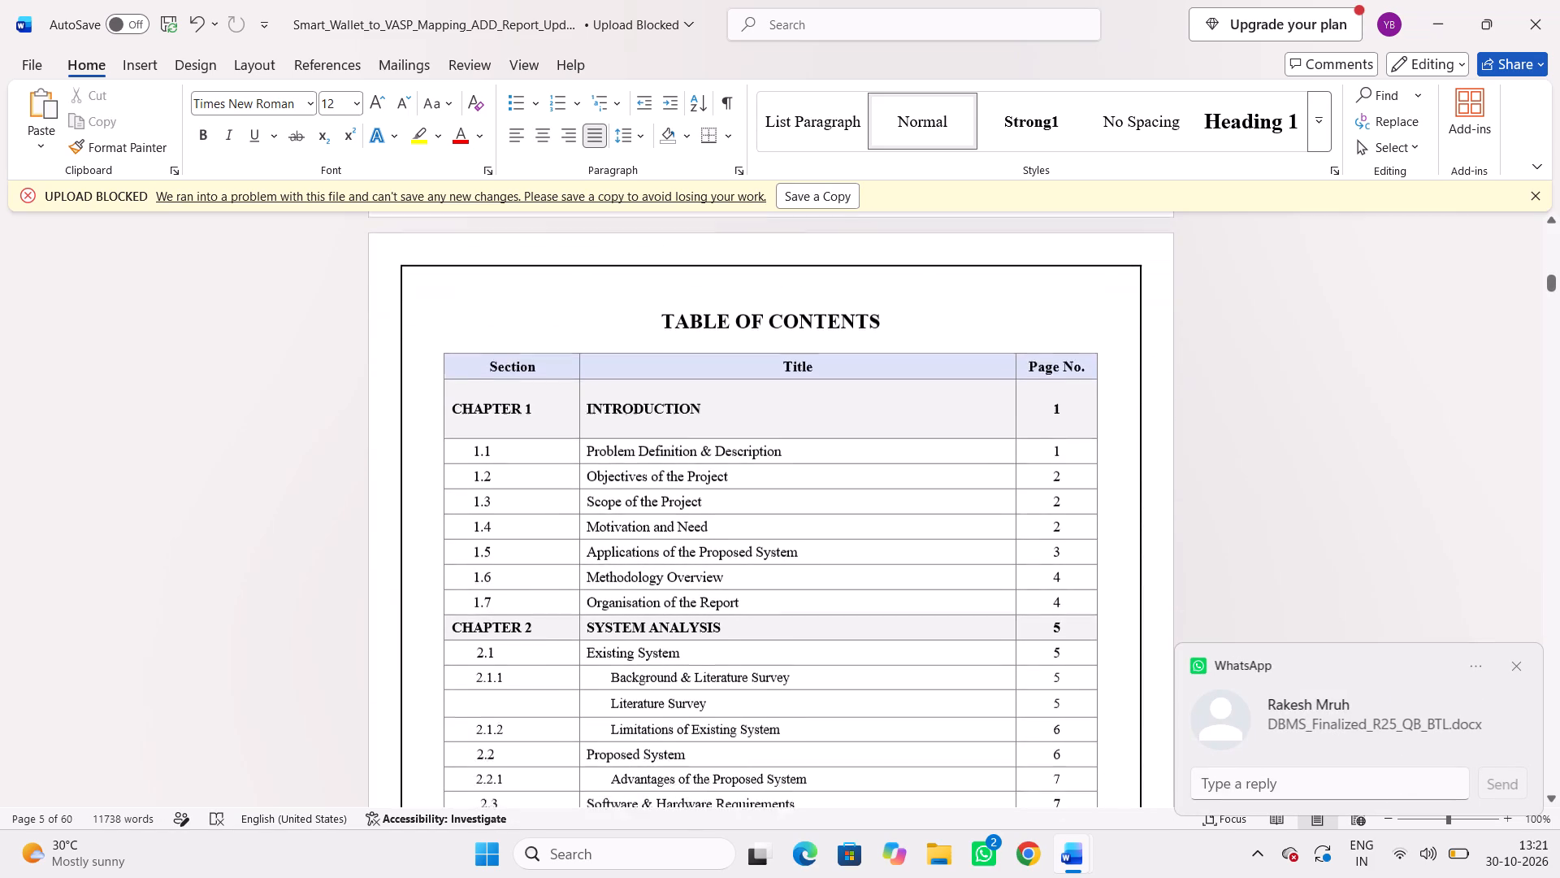
{"action": "scroll", "coordinate": [901, 592], "scroll_direction": "down", "scroll_amount": 2}
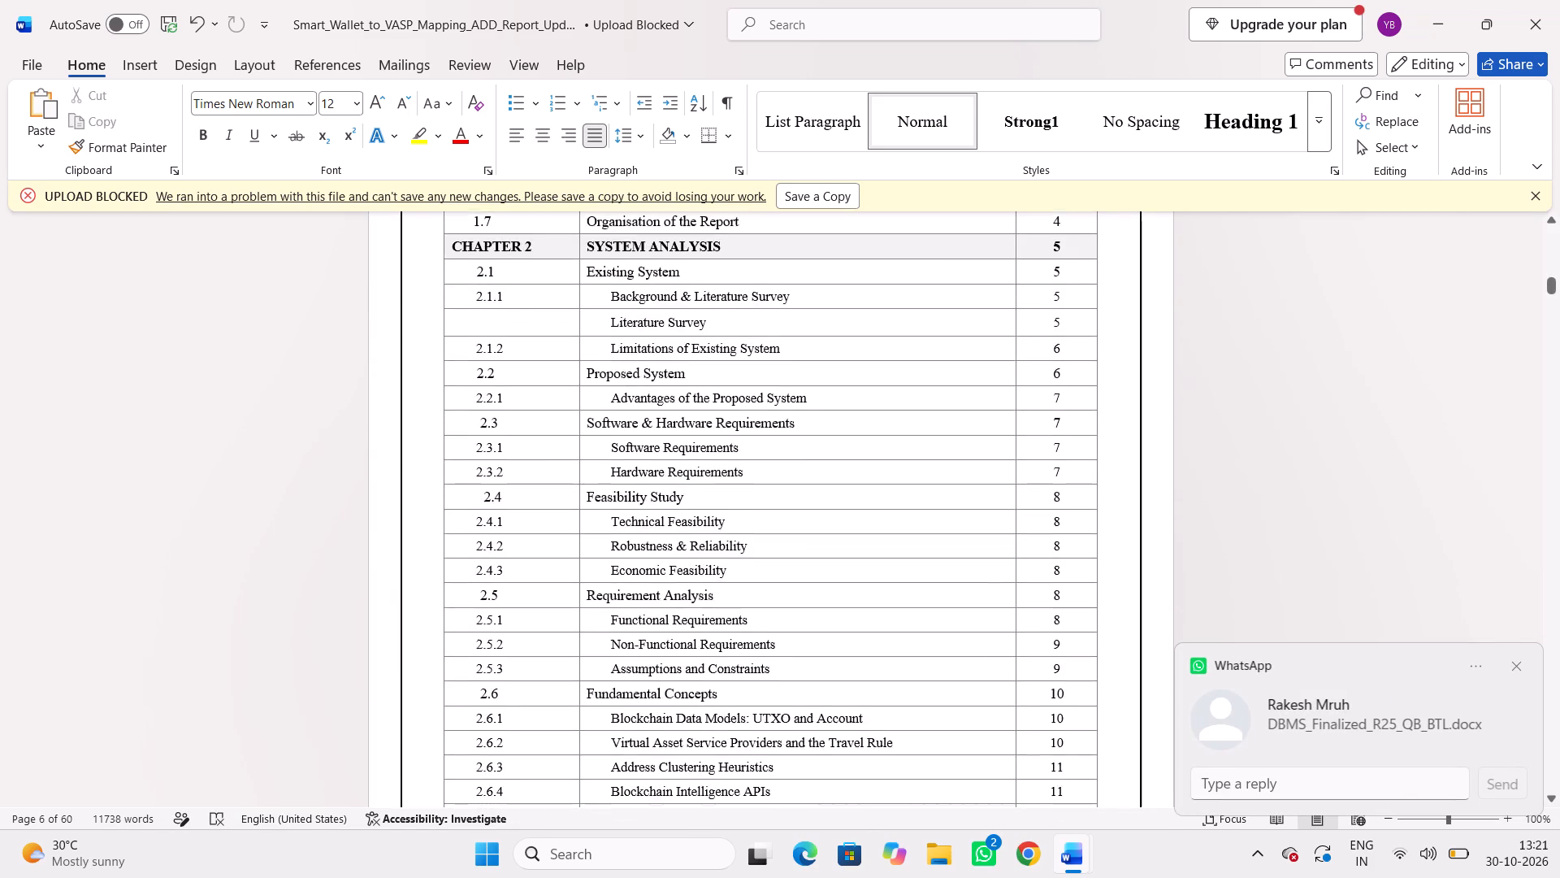
{"action": "scroll", "coordinate": [901, 592], "scroll_direction": "down", "scroll_amount": 3}
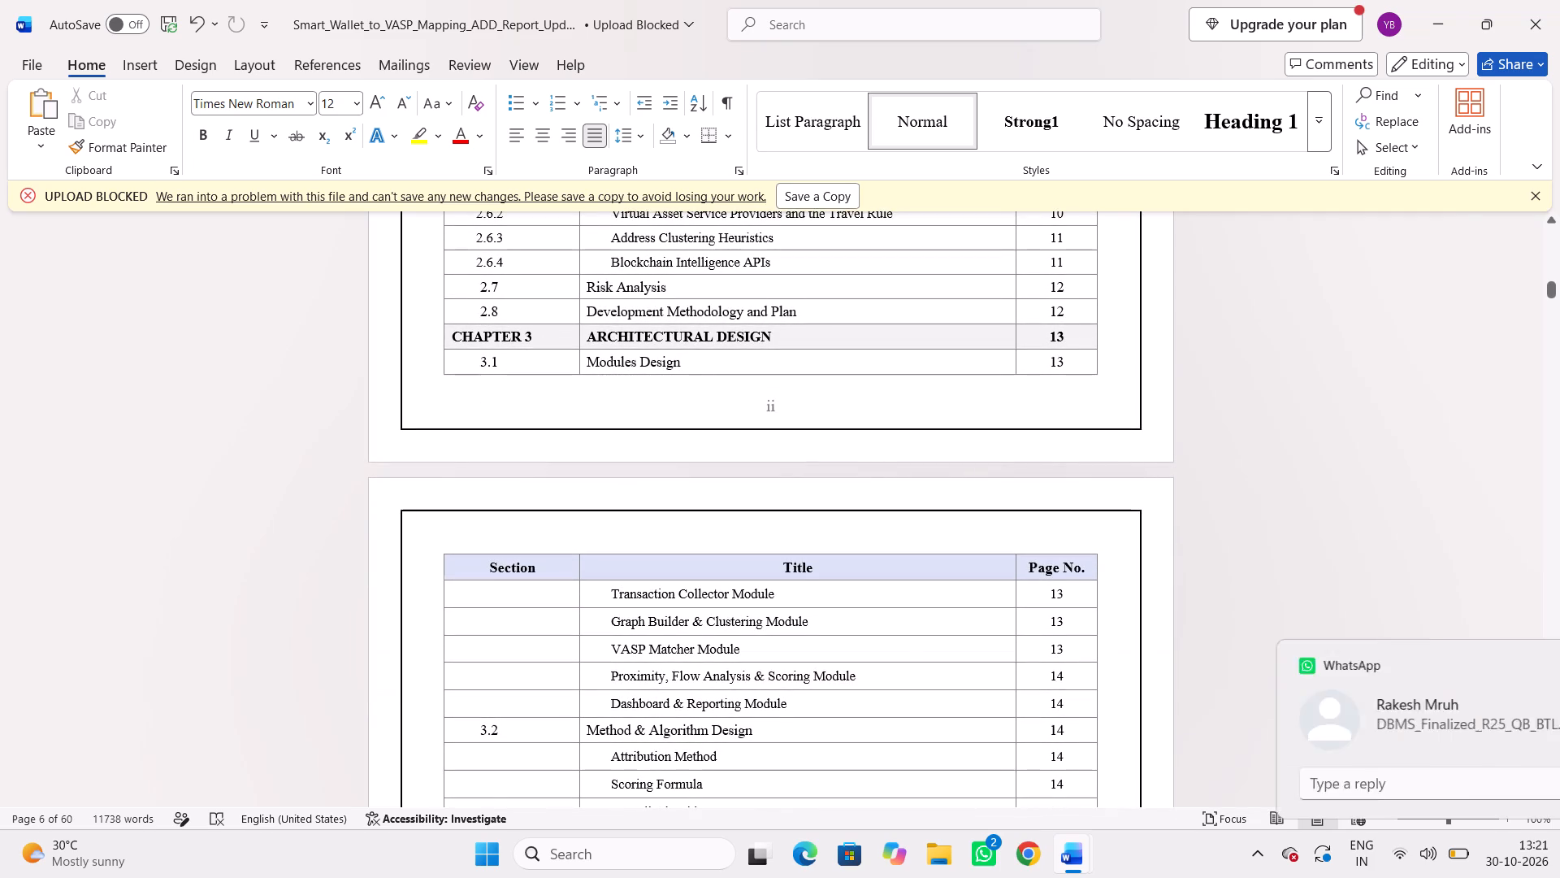
{"action": "scroll", "coordinate": [901, 592], "scroll_direction": "up", "scroll_amount": 5}
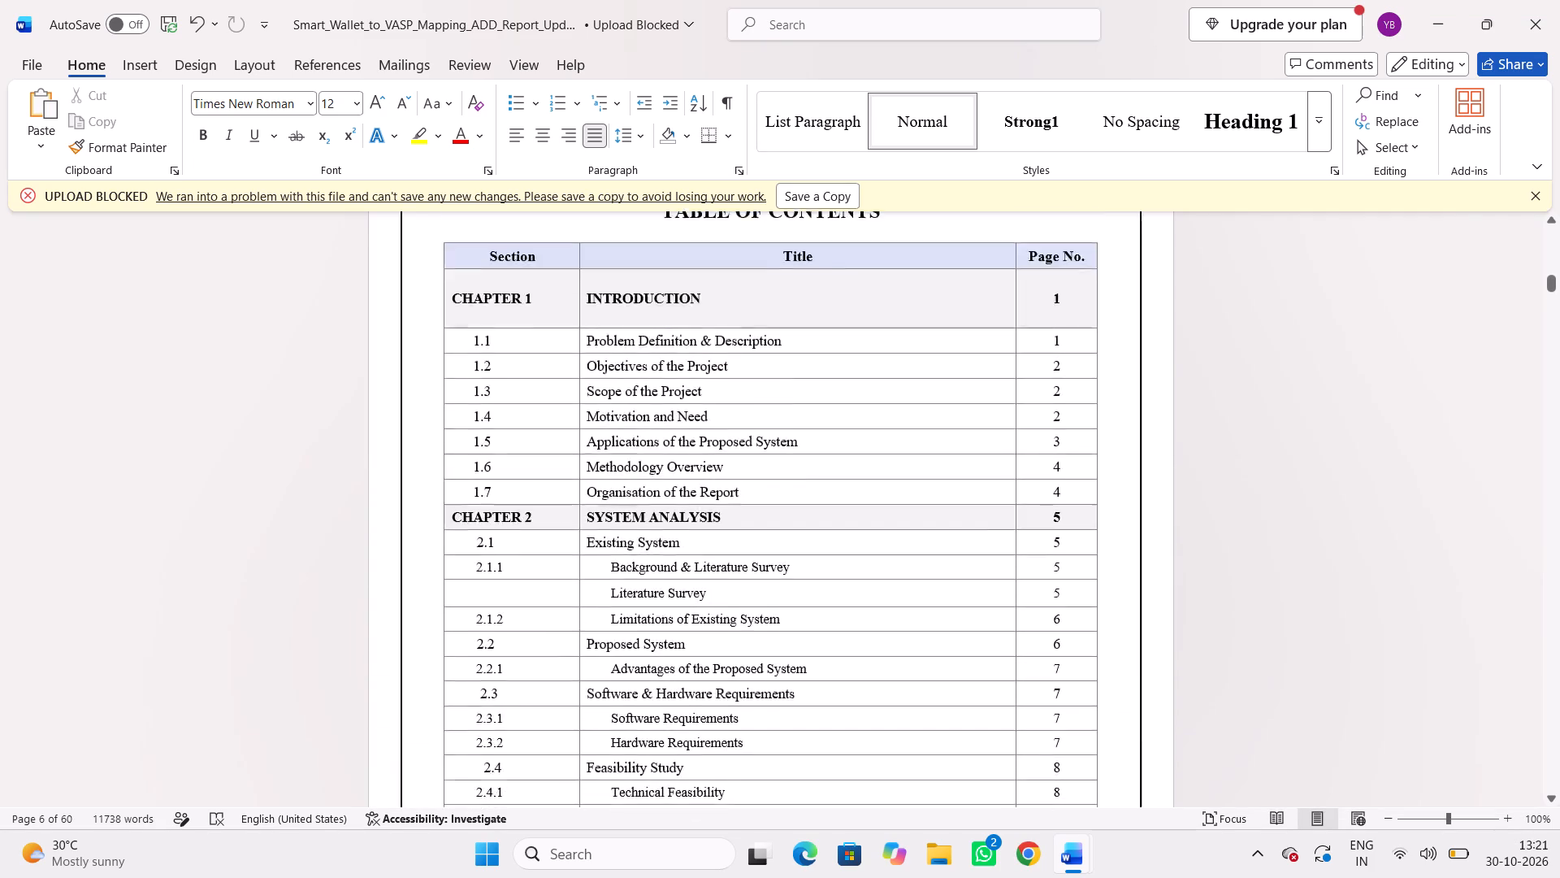
{"action": "scroll", "coordinate": [901, 592], "scroll_direction": "up", "scroll_amount": 1}
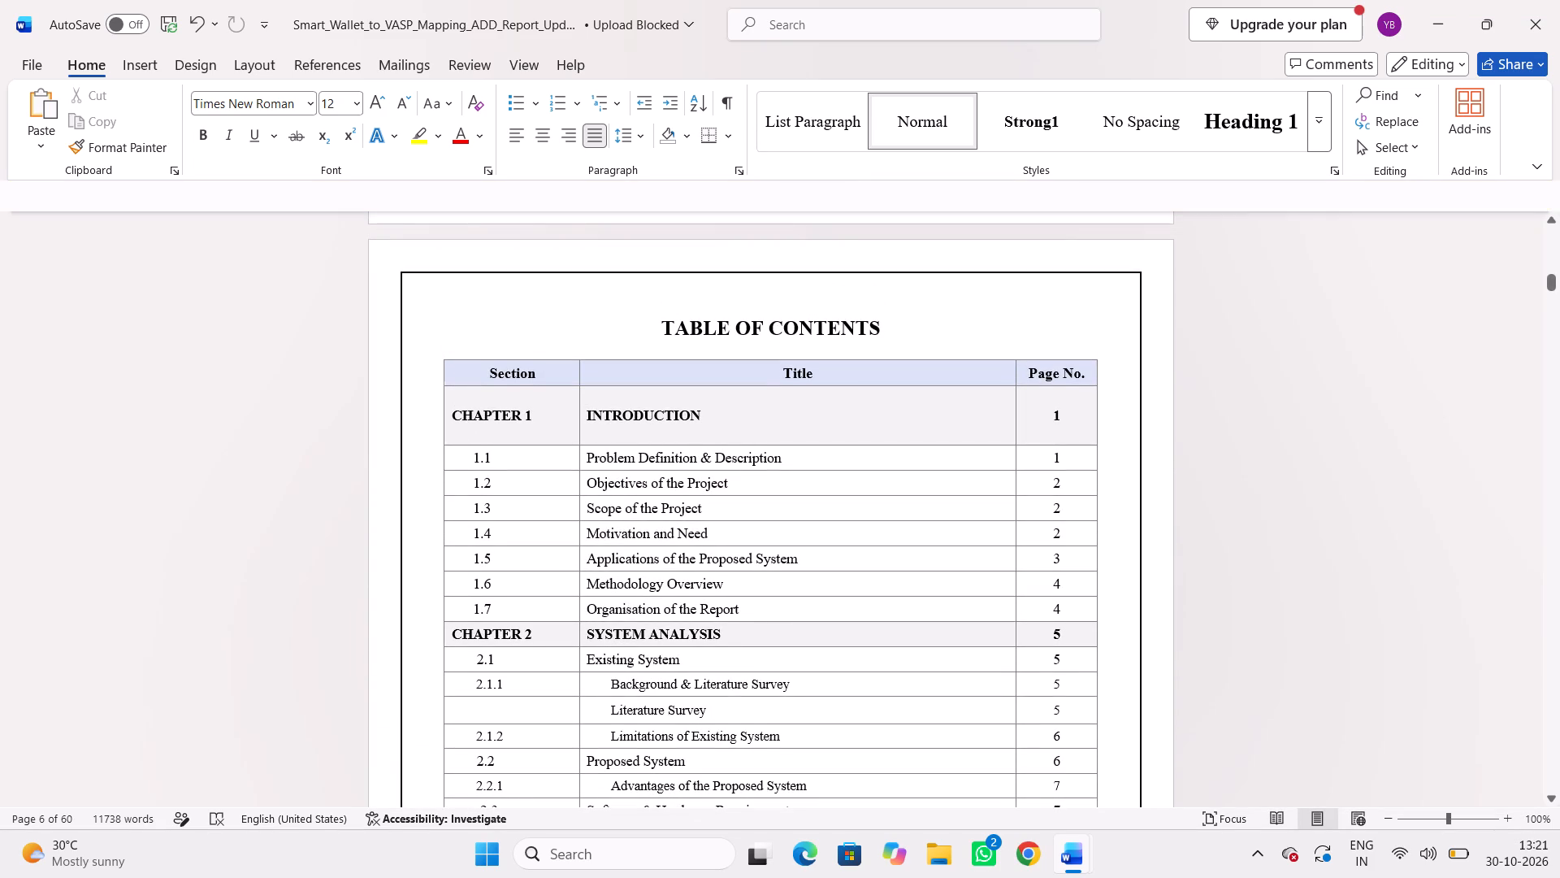
{"action": "left_click", "coordinate": [899, 364]}
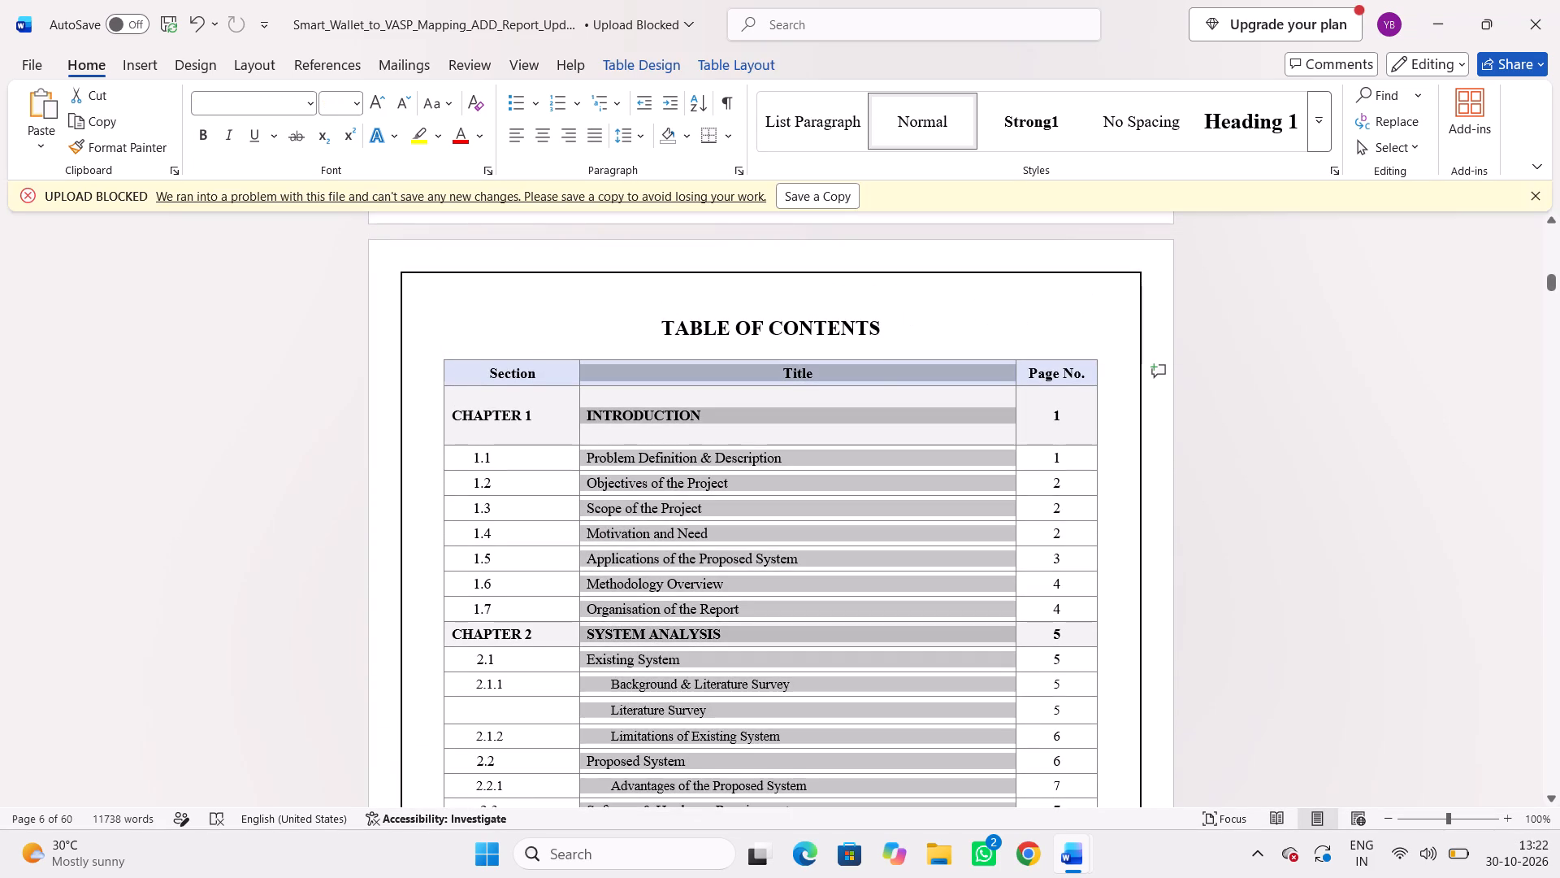
{"action": "left_click", "coordinate": [444, 384]}
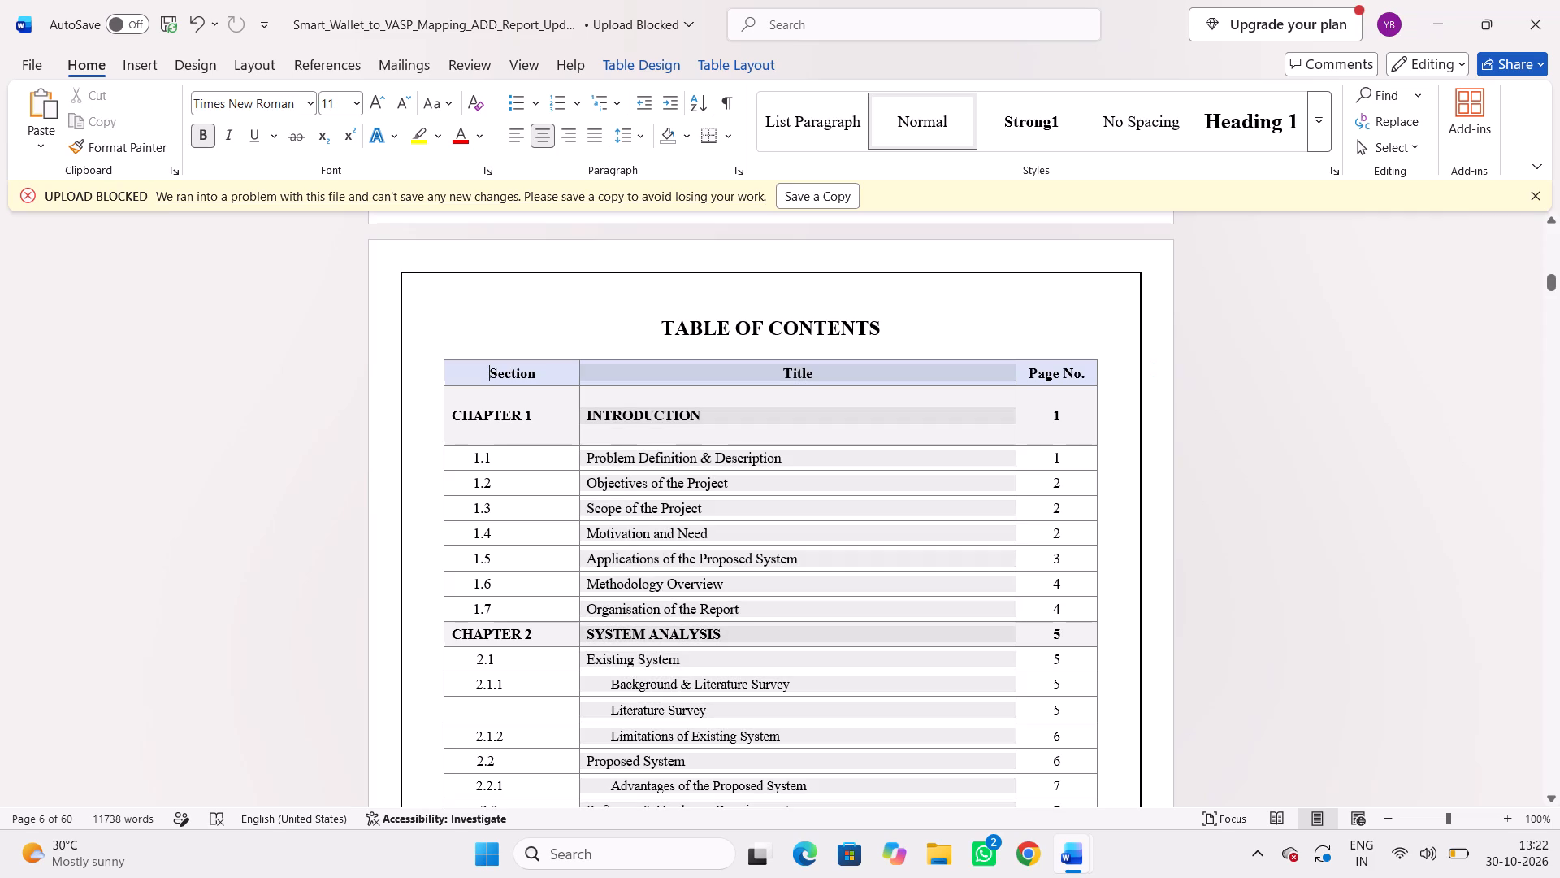
Review the rest of the table of contents and the lists of screenshots and tables, up to the start of Chapter 1.
{"action": "scroll", "coordinate": [444, 384], "scroll_direction": "down", "scroll_amount": 3}
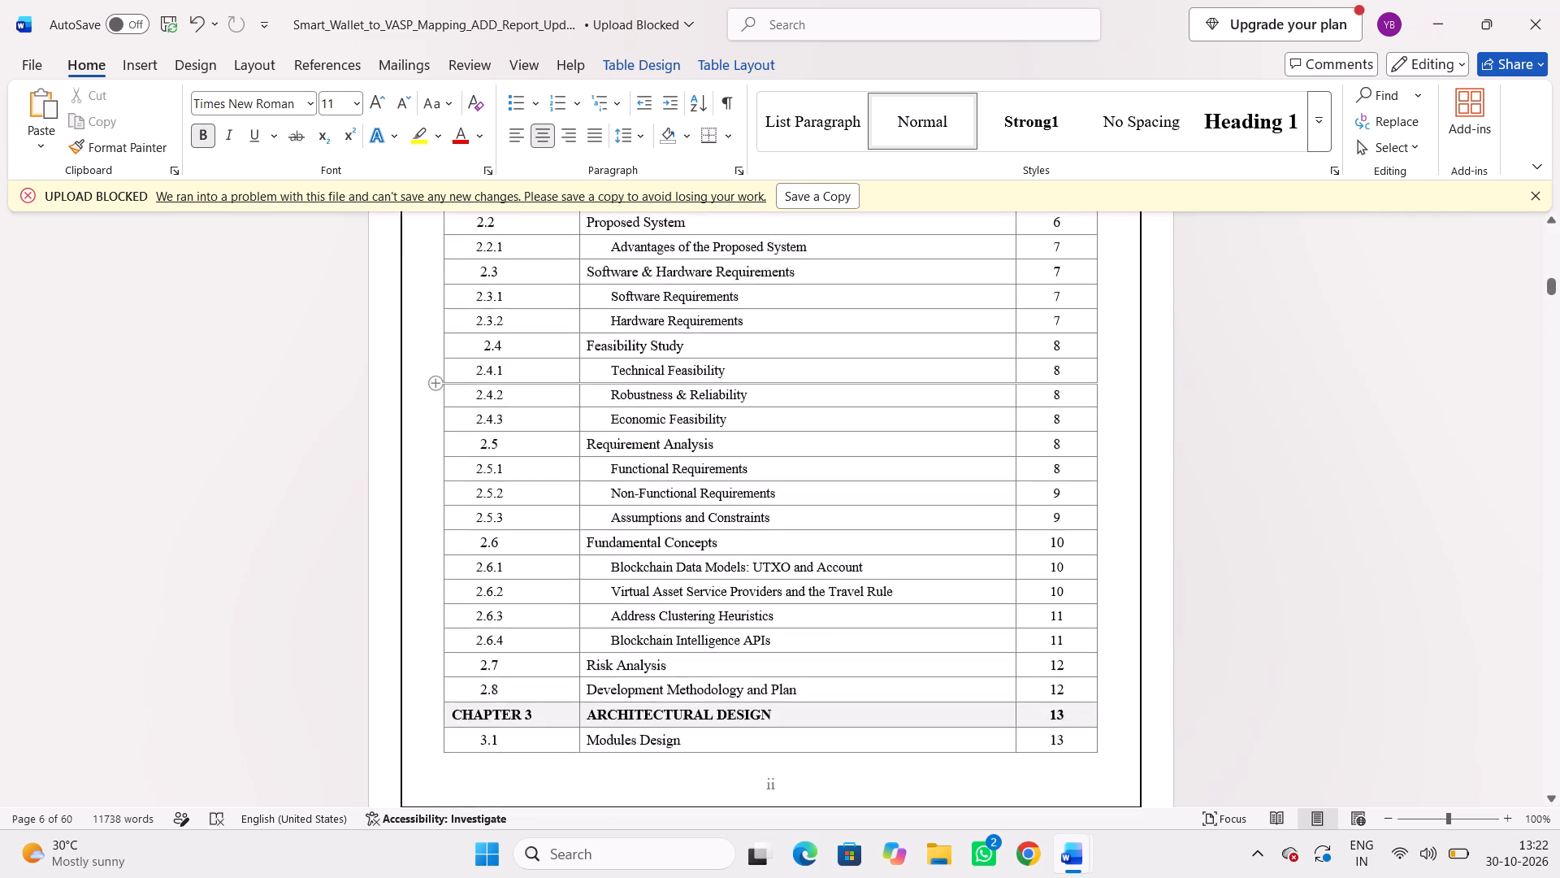
{"action": "scroll", "coordinate": [444, 384], "scroll_direction": "down", "scroll_amount": 5}
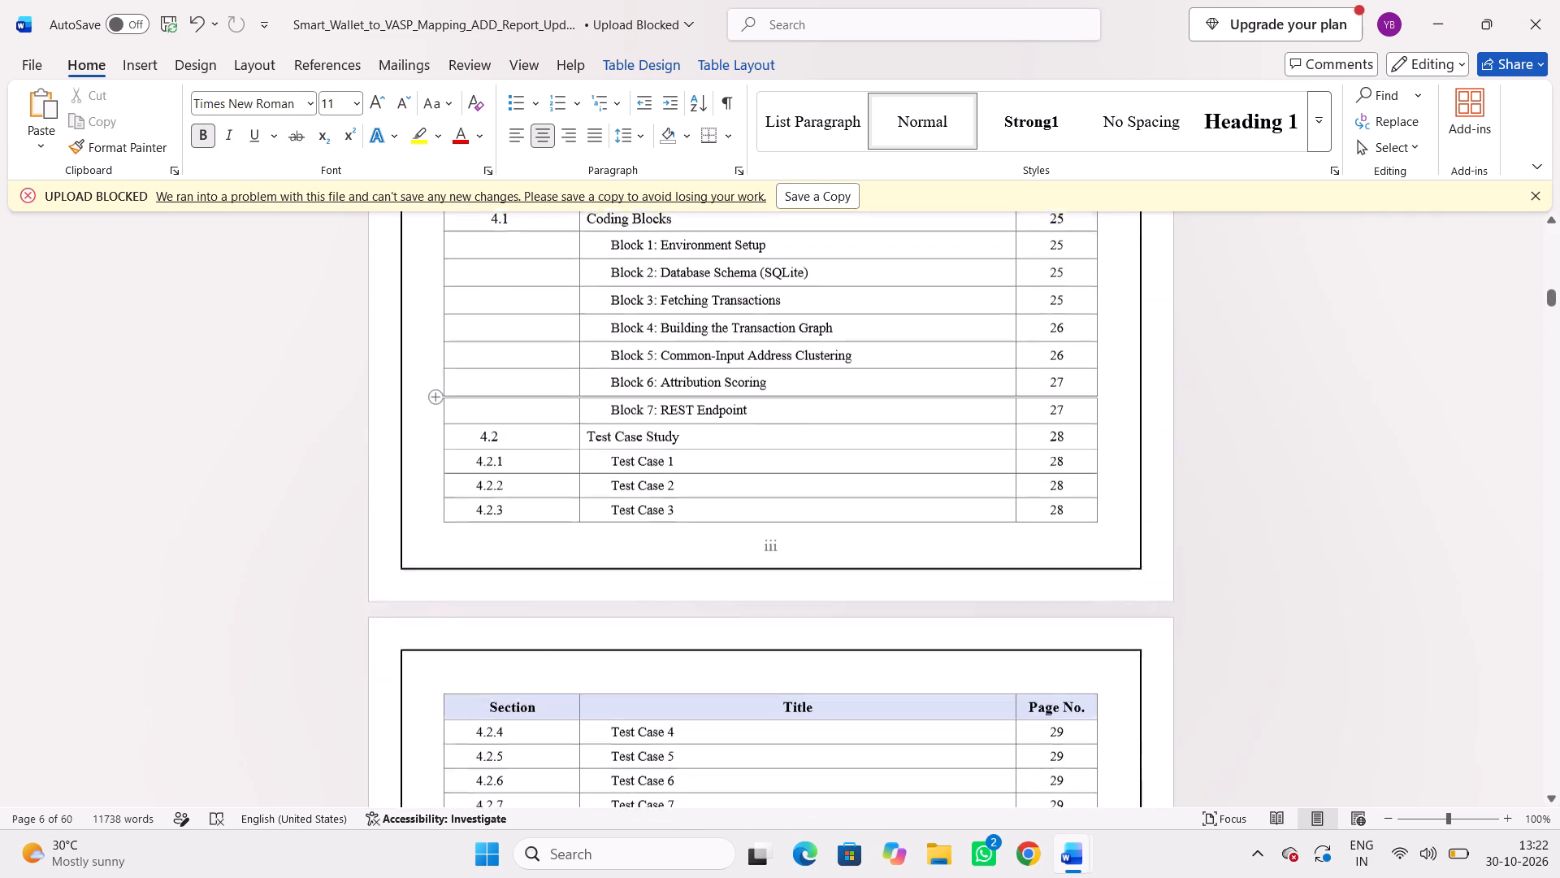
{"action": "scroll", "coordinate": [444, 384], "scroll_direction": "down", "scroll_amount": 6}
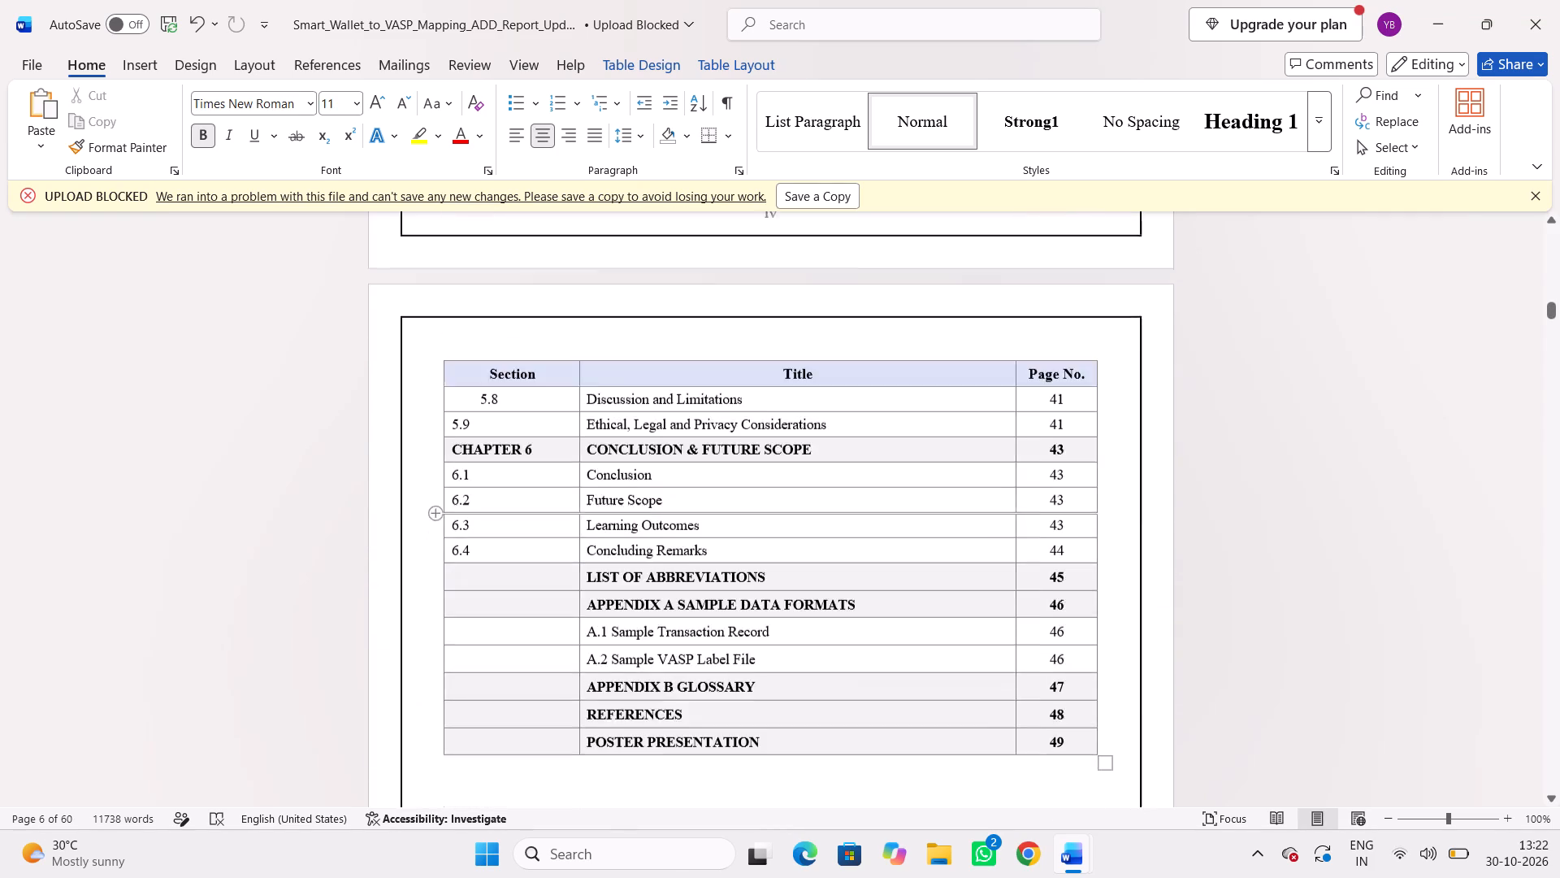
{"action": "scroll", "coordinate": [444, 384], "scroll_direction": "down", "scroll_amount": 5}
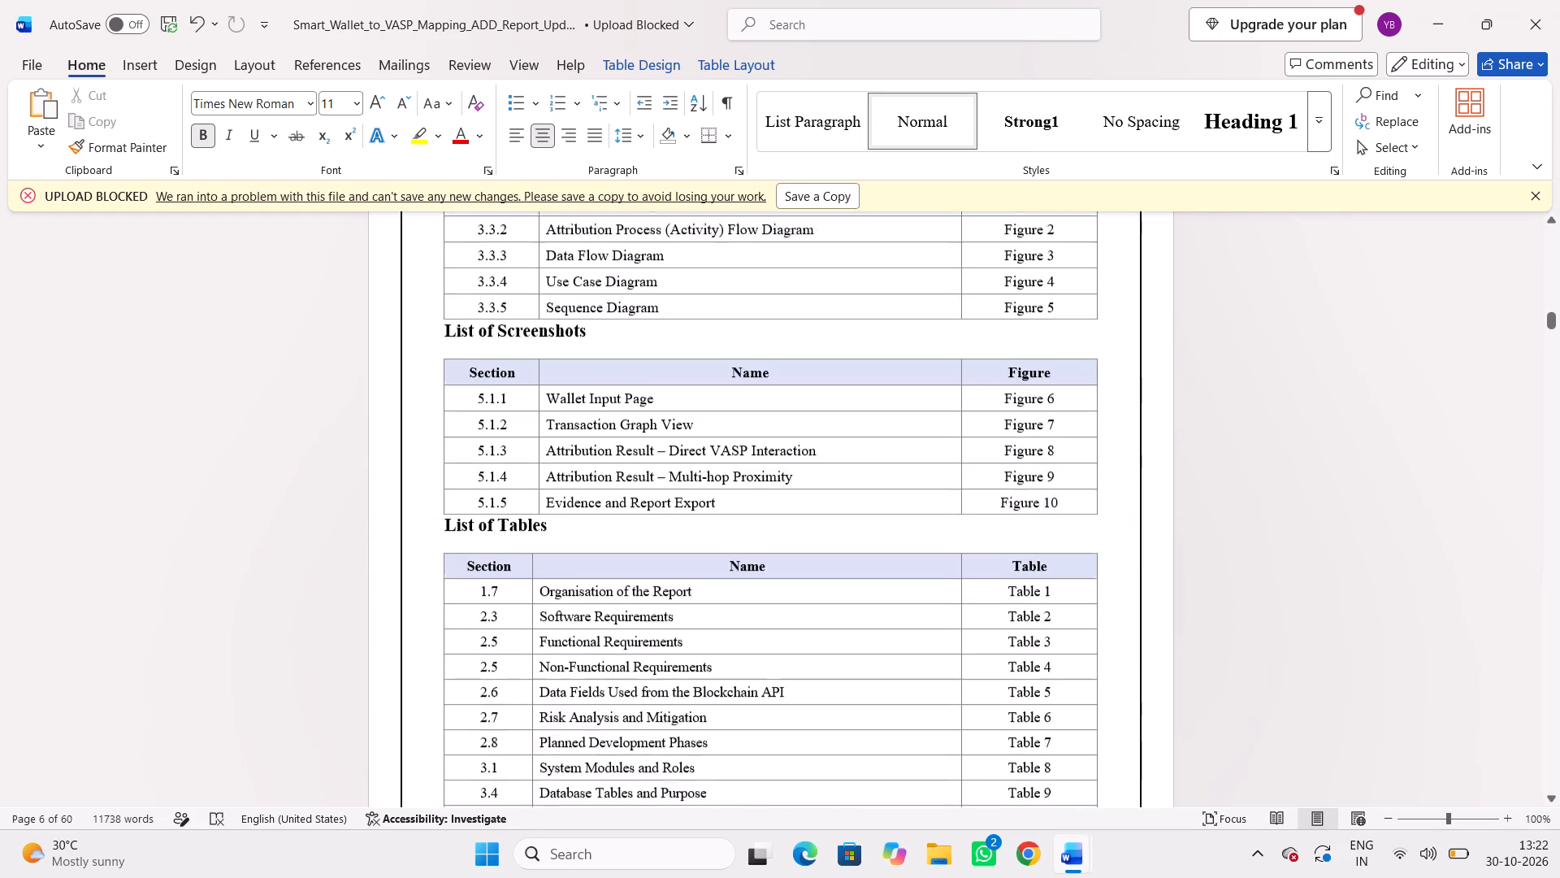
{"action": "scroll", "coordinate": [444, 384], "scroll_direction": "down", "scroll_amount": 7}
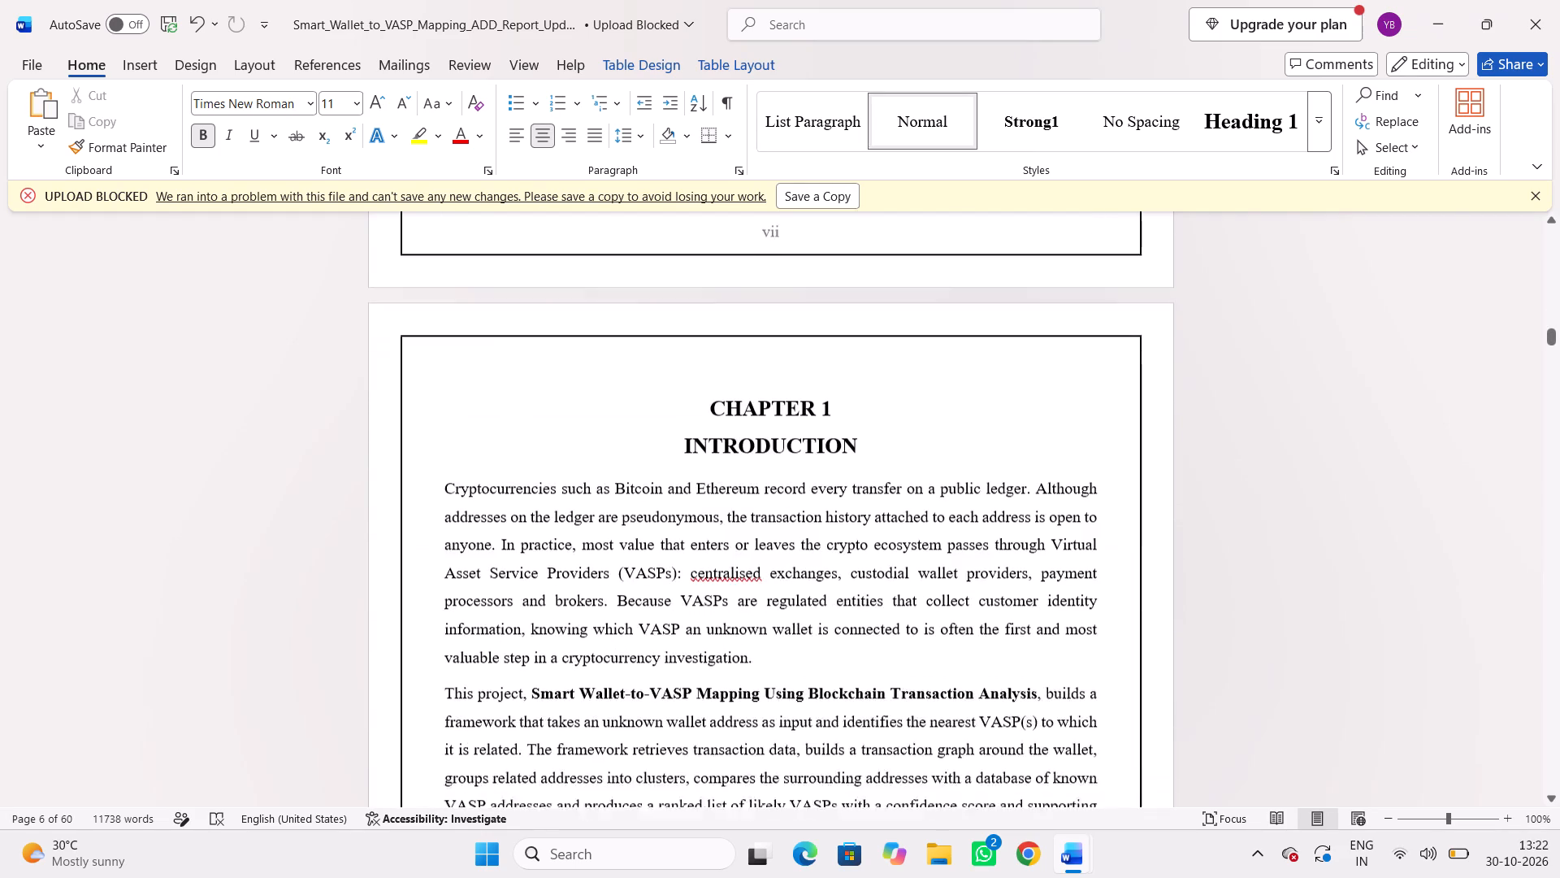
Look through Chapter 1 from the Introduction to section 1.5, Applications of the Proposed System.
{"action": "scroll", "coordinate": [444, 384], "scroll_direction": "down", "scroll_amount": 1}
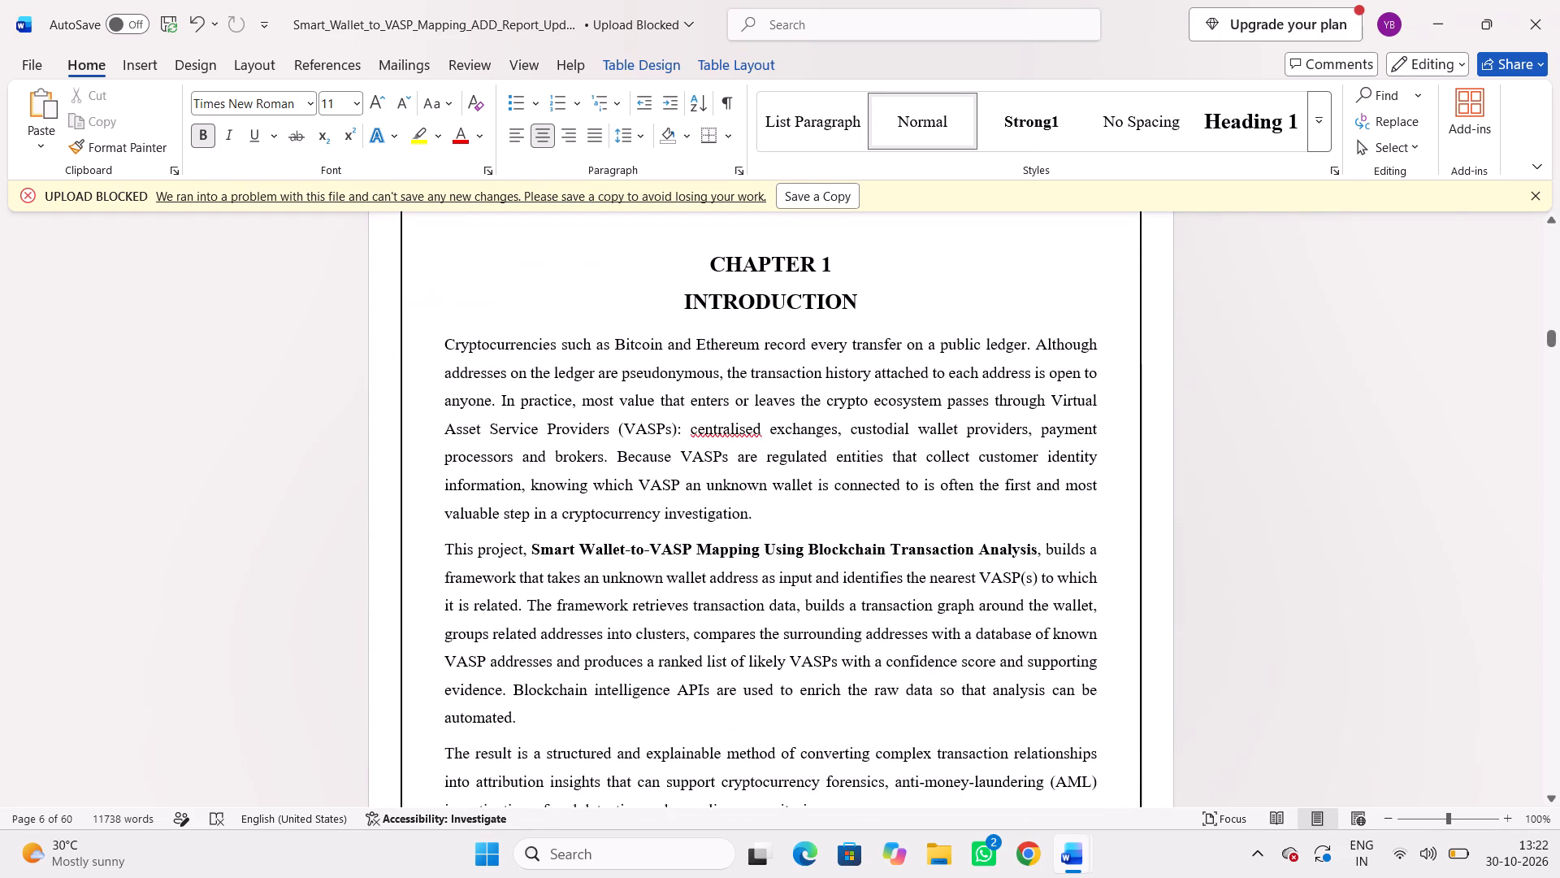
{"action": "scroll", "coordinate": [444, 384], "scroll_direction": "down", "scroll_amount": 4}
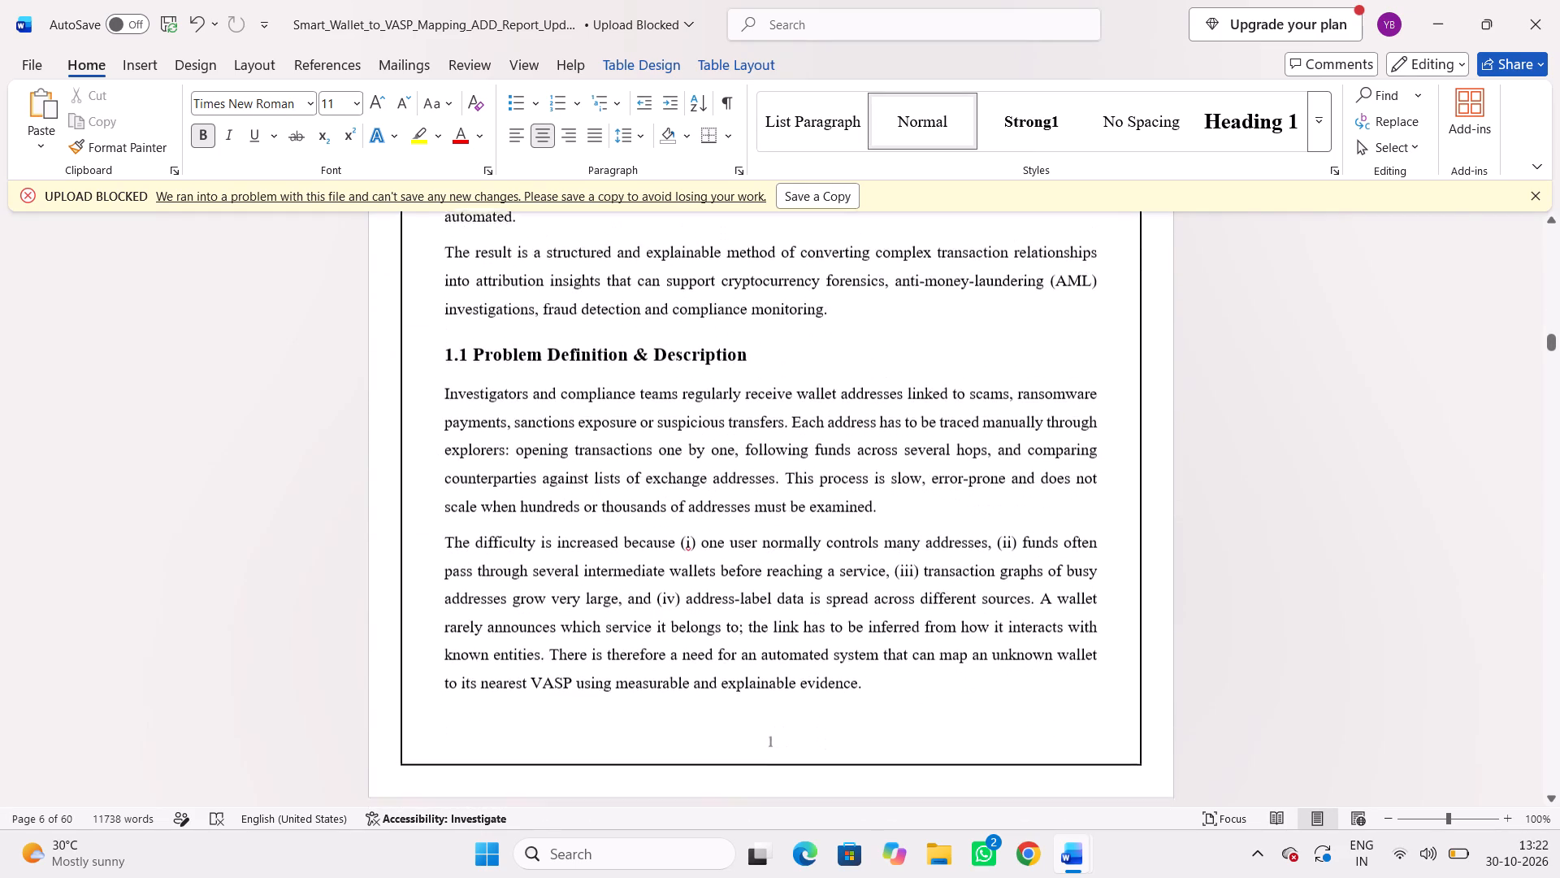
{"action": "scroll", "coordinate": [444, 384], "scroll_direction": "down", "scroll_amount": 6}
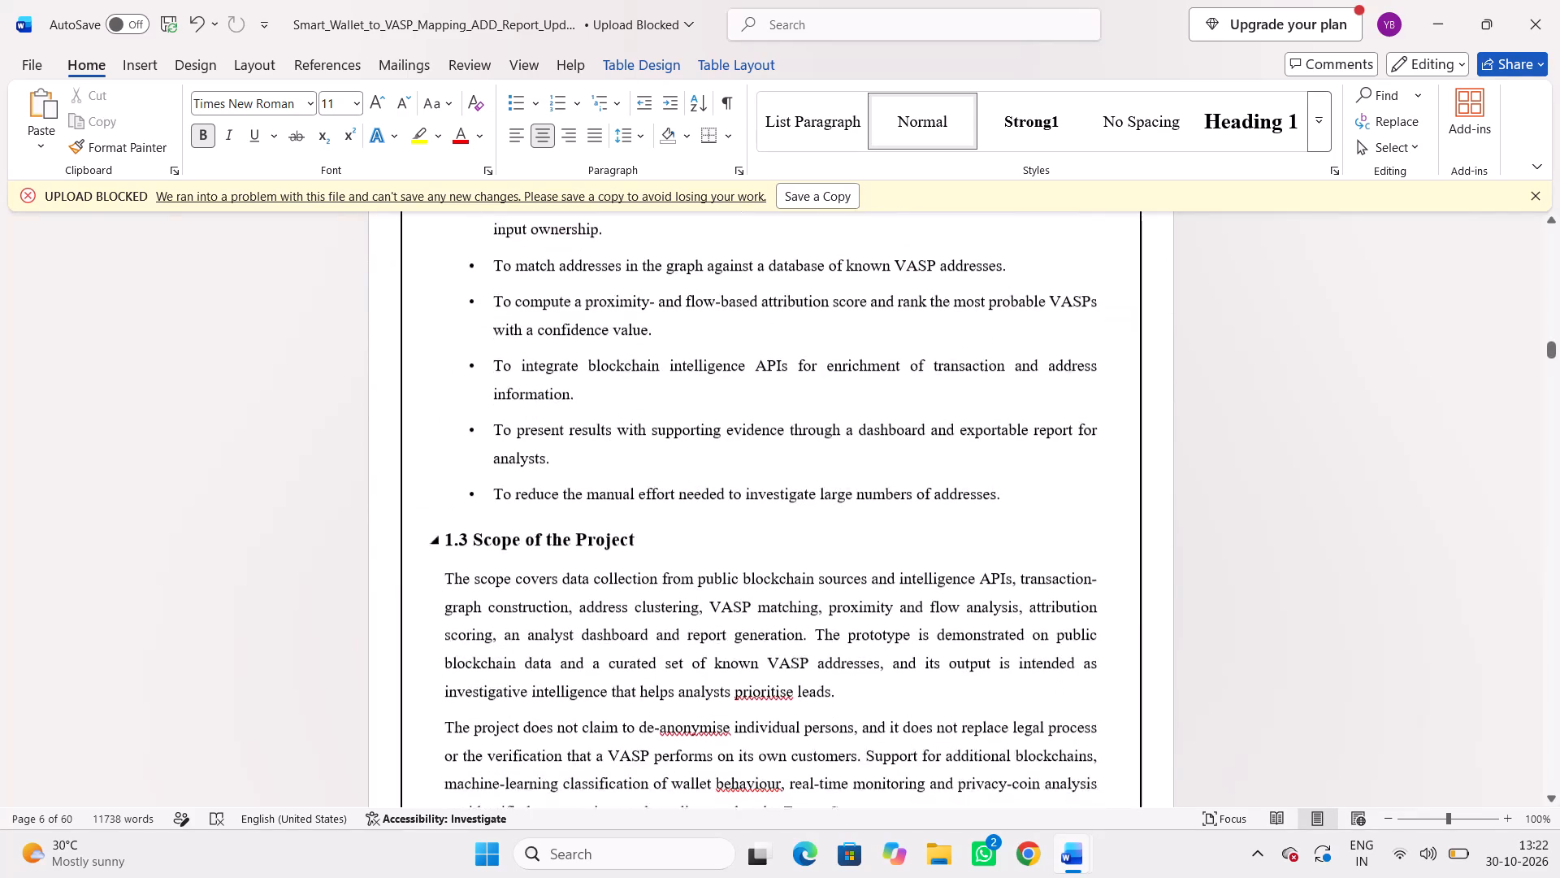
{"action": "scroll", "coordinate": [444, 384], "scroll_direction": "down", "scroll_amount": 1}
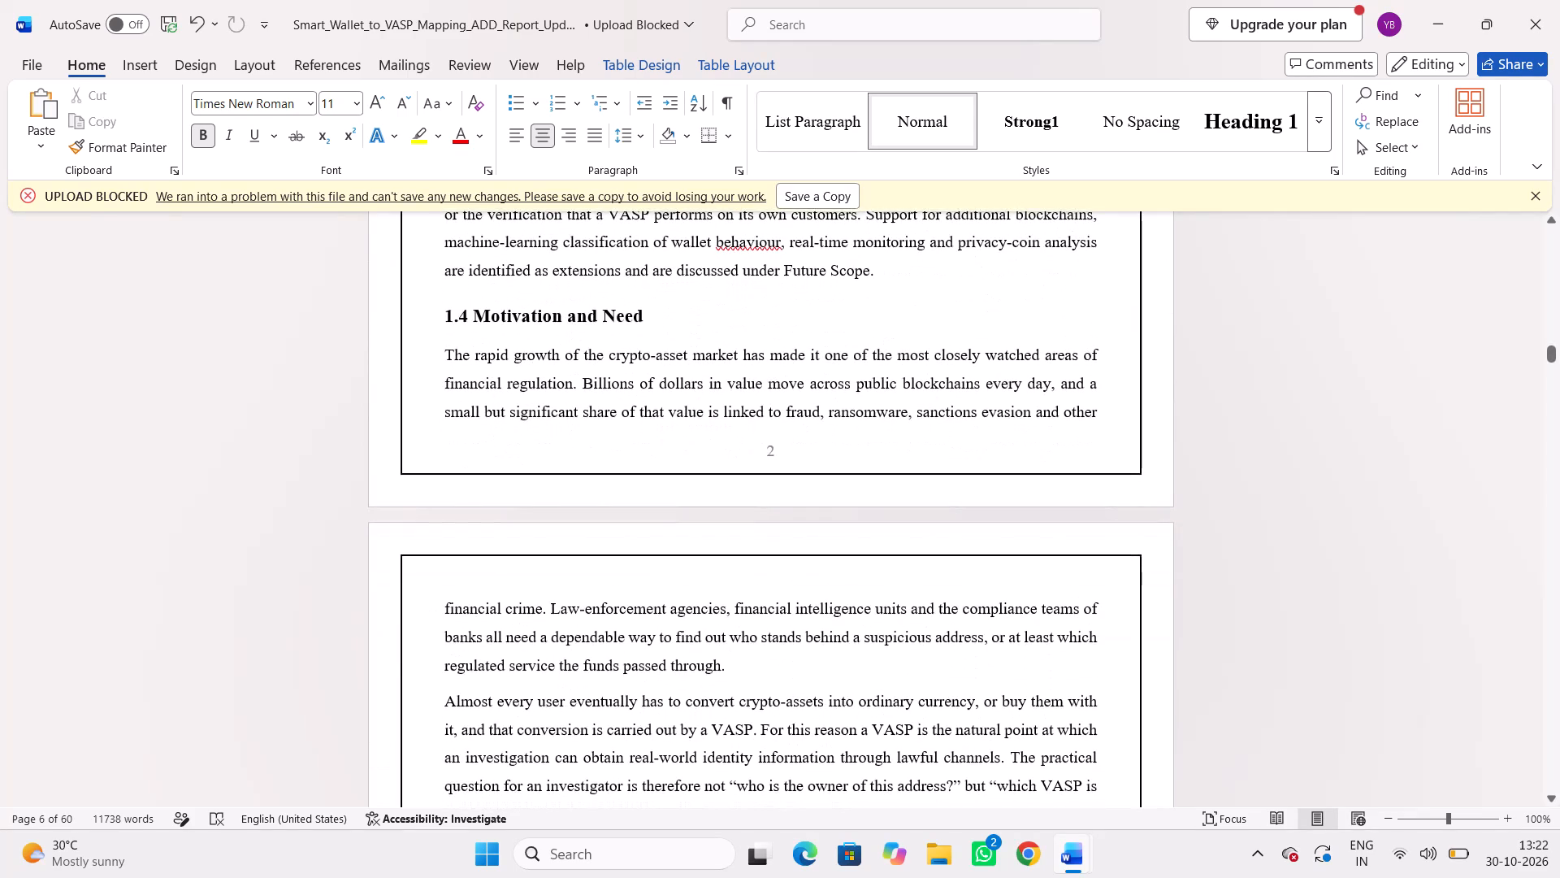
{"action": "scroll", "coordinate": [444, 384], "scroll_direction": "down", "scroll_amount": 2}
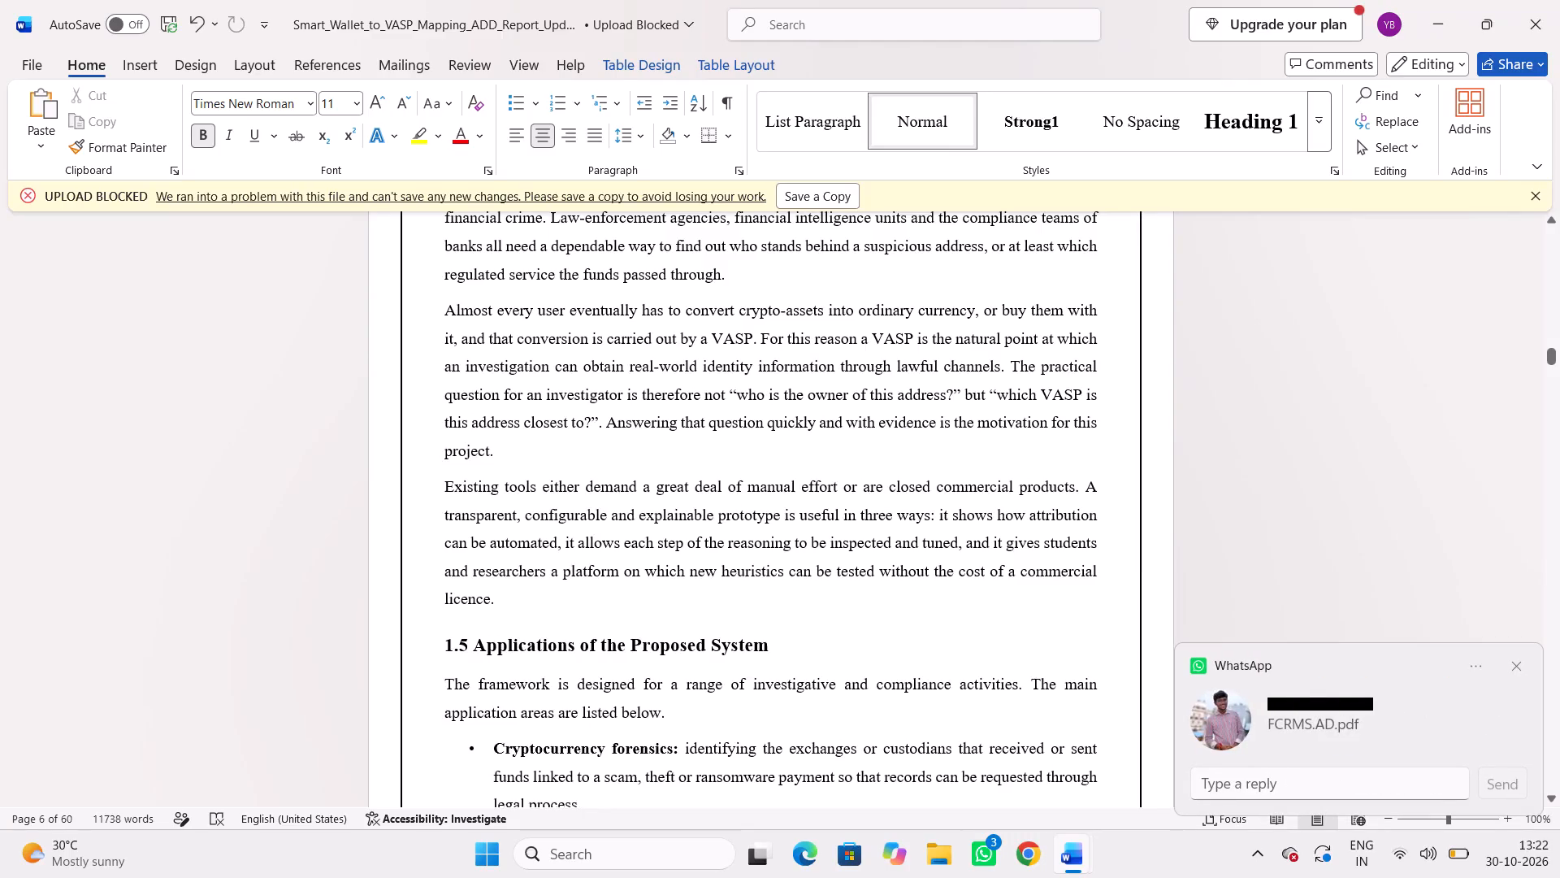
{"action": "left_click", "coordinate": [782, 677]}
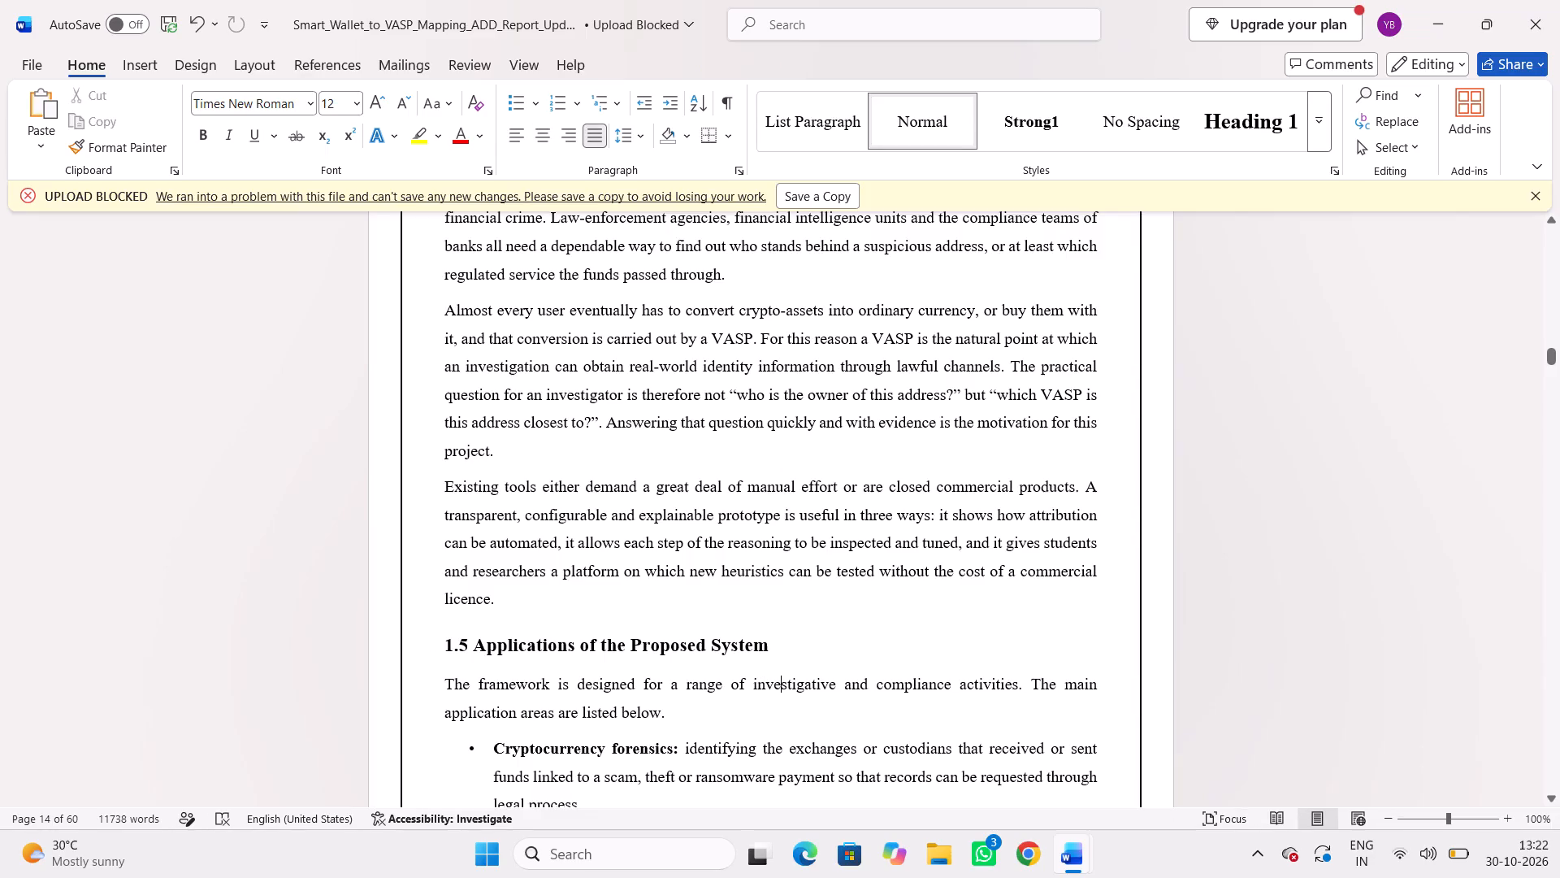
Skim the remaining chapters of the report through to the poster presentation on the closing page.
{"action": "scroll", "coordinate": [788, 680], "scroll_direction": "down", "scroll_amount": 8}
{"action": "scroll", "coordinate": [788, 680], "scroll_direction": "down", "scroll_amount": 19}
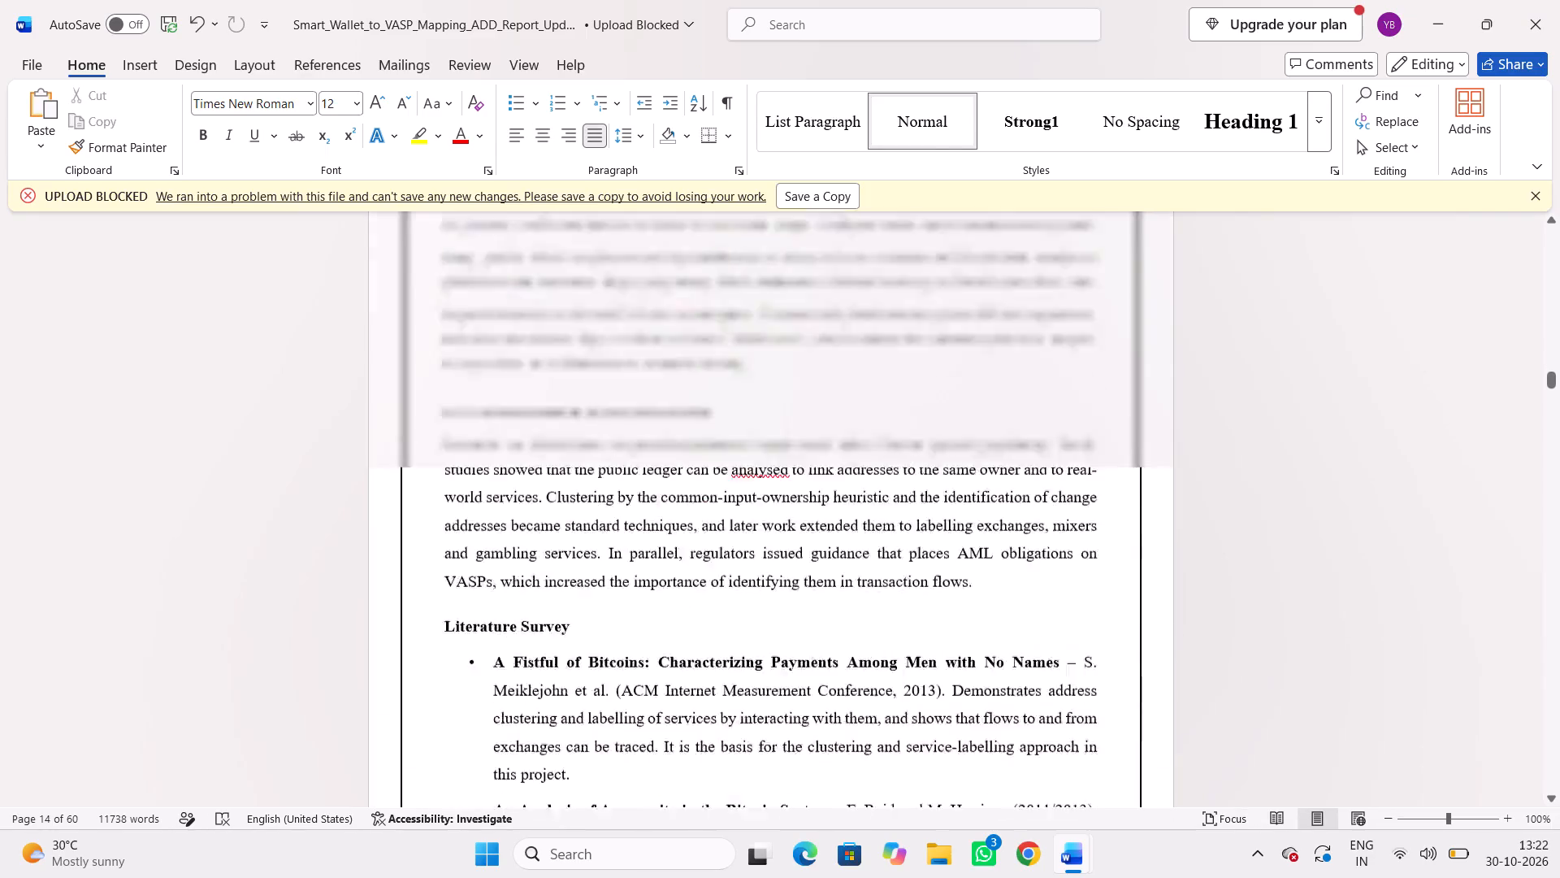
{"action": "scroll", "coordinate": [788, 680], "scroll_direction": "down", "scroll_amount": 20}
{"action": "scroll", "coordinate": [788, 680], "scroll_direction": "down", "scroll_amount": 20}
{"action": "scroll", "coordinate": [788, 680], "scroll_direction": "down", "scroll_amount": 20}
{"action": "scroll", "coordinate": [788, 680], "scroll_direction": "down", "scroll_amount": 2}
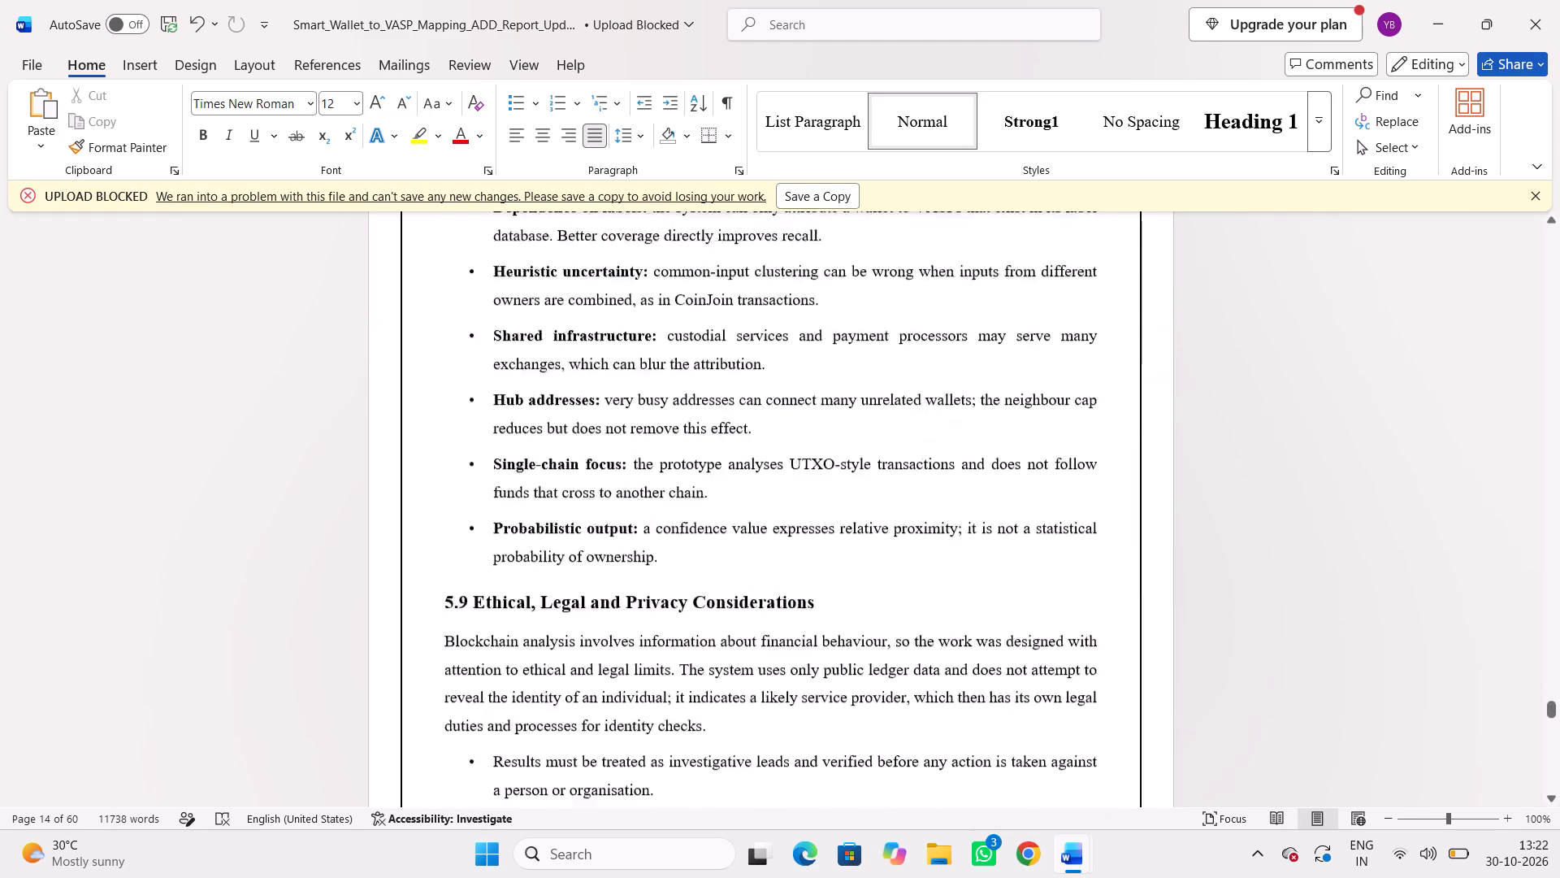
{"action": "scroll", "coordinate": [788, 680], "scroll_direction": "down", "scroll_amount": 10}
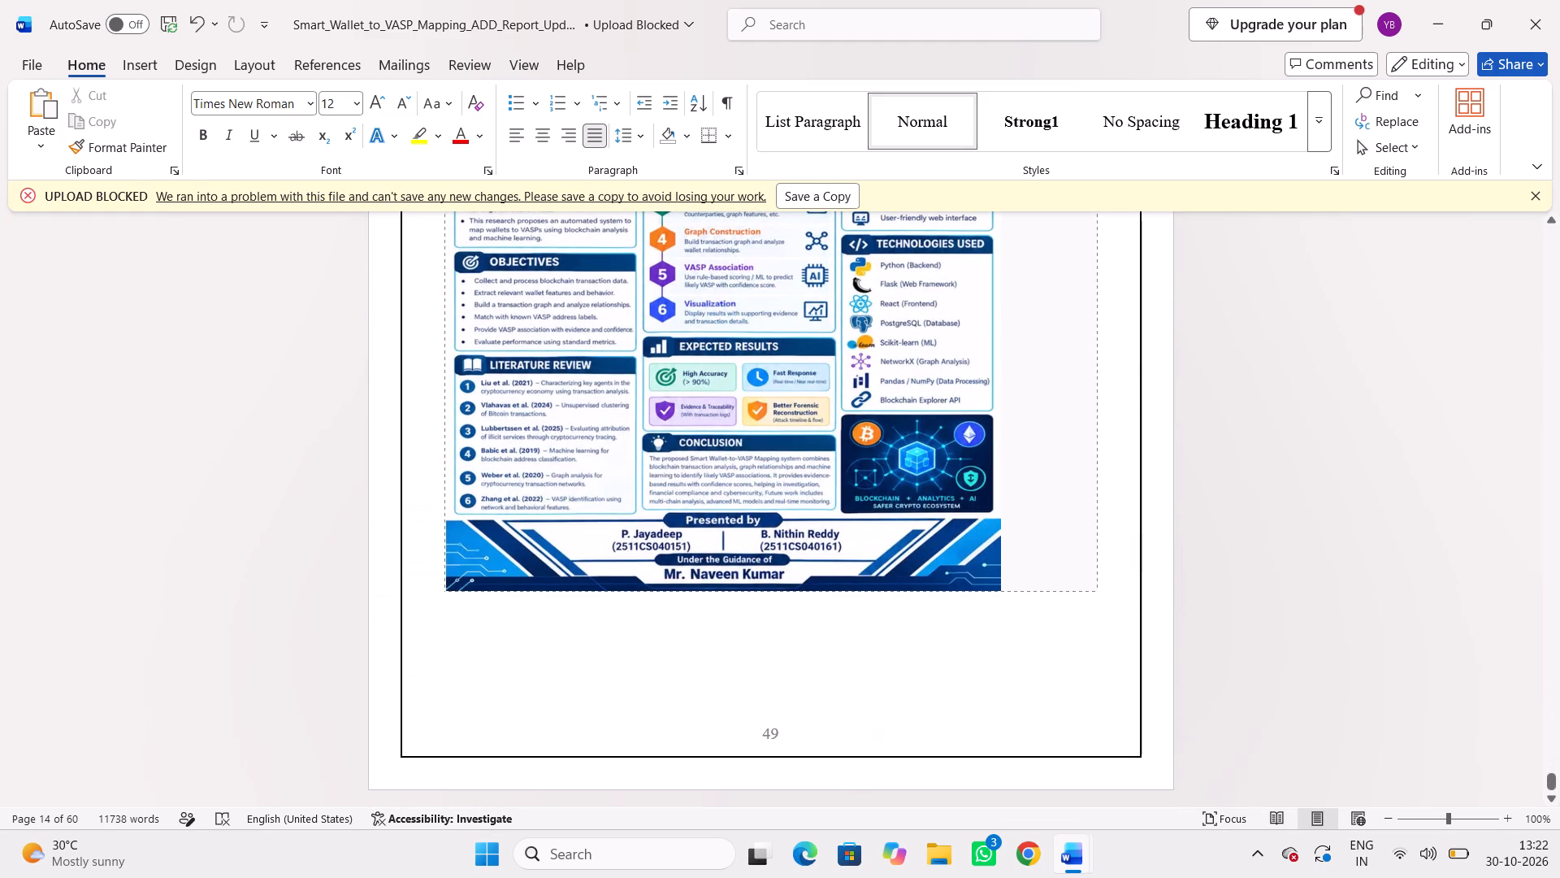
{"action": "scroll", "coordinate": [788, 680], "scroll_direction": "down", "scroll_amount": 1}
Review the layout of the opening Chapter 1 pages, and check back through the lists and table of contents to the Abstract.
{"action": "scroll", "coordinate": [788, 680], "scroll_direction": "up", "scroll_amount": 20}
{"action": "scroll", "coordinate": [788, 680], "scroll_direction": "up", "scroll_amount": 9}
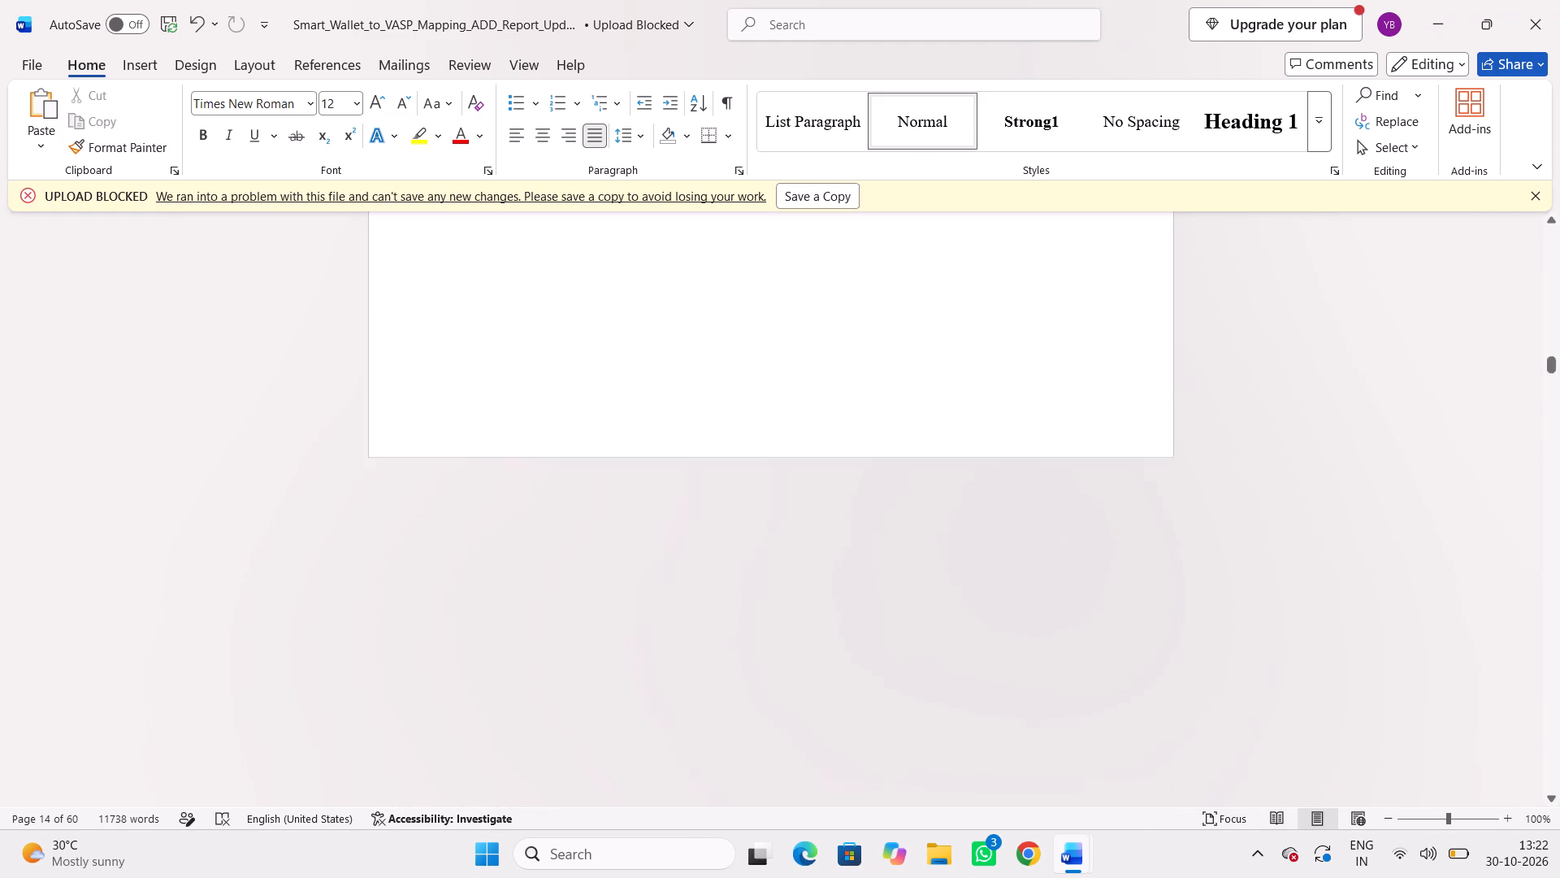
{"action": "scroll", "coordinate": [788, 680], "scroll_direction": "down", "scroll_amount": 4}
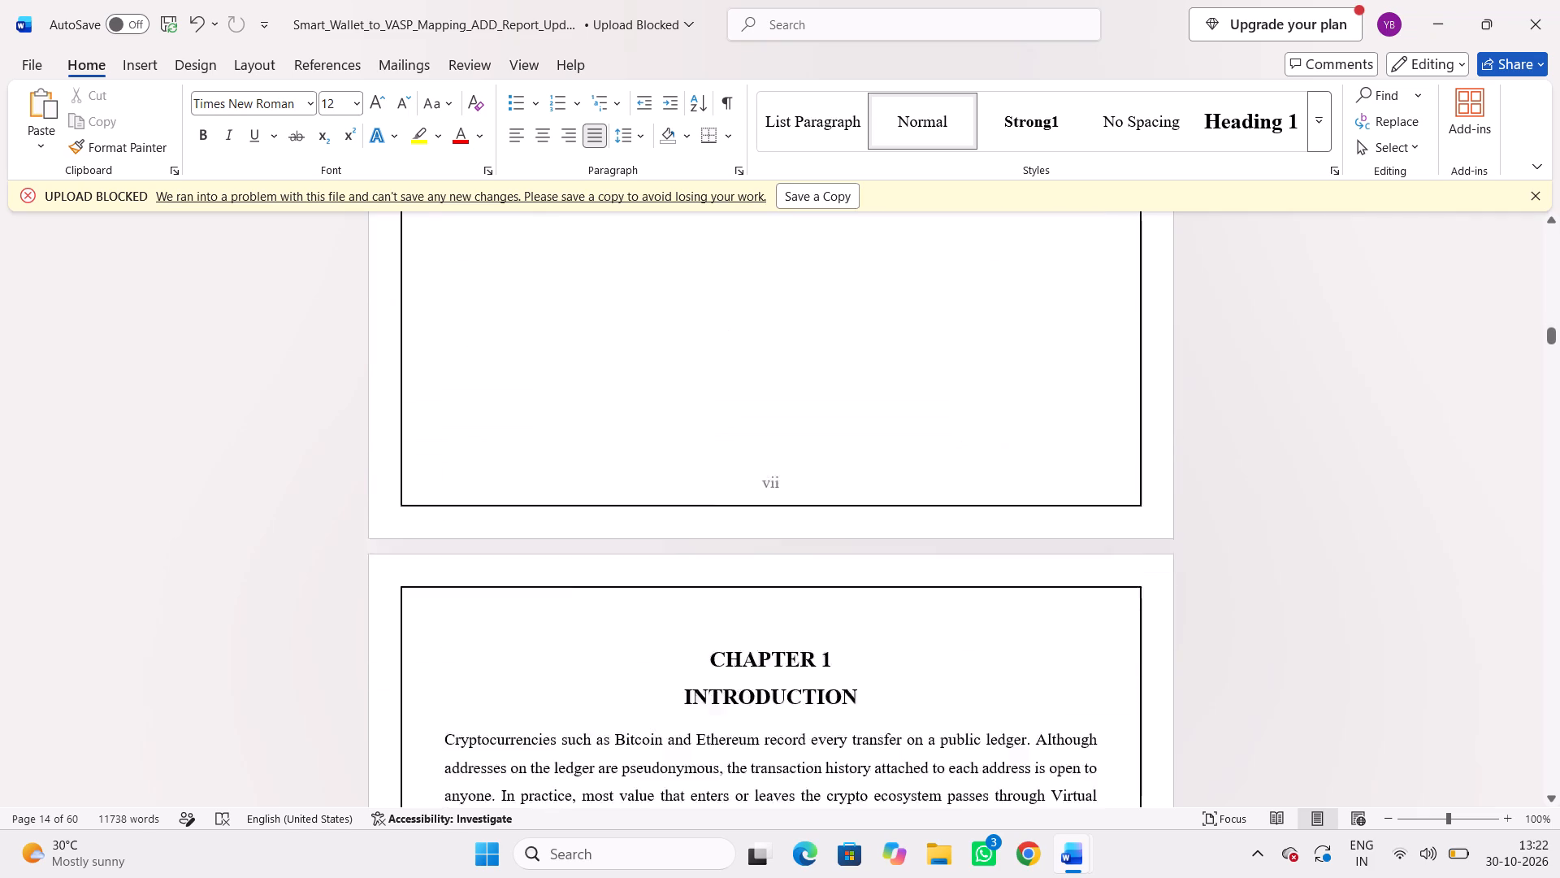
{"action": "scroll", "coordinate": [788, 680], "scroll_direction": "down", "scroll_amount": 6}
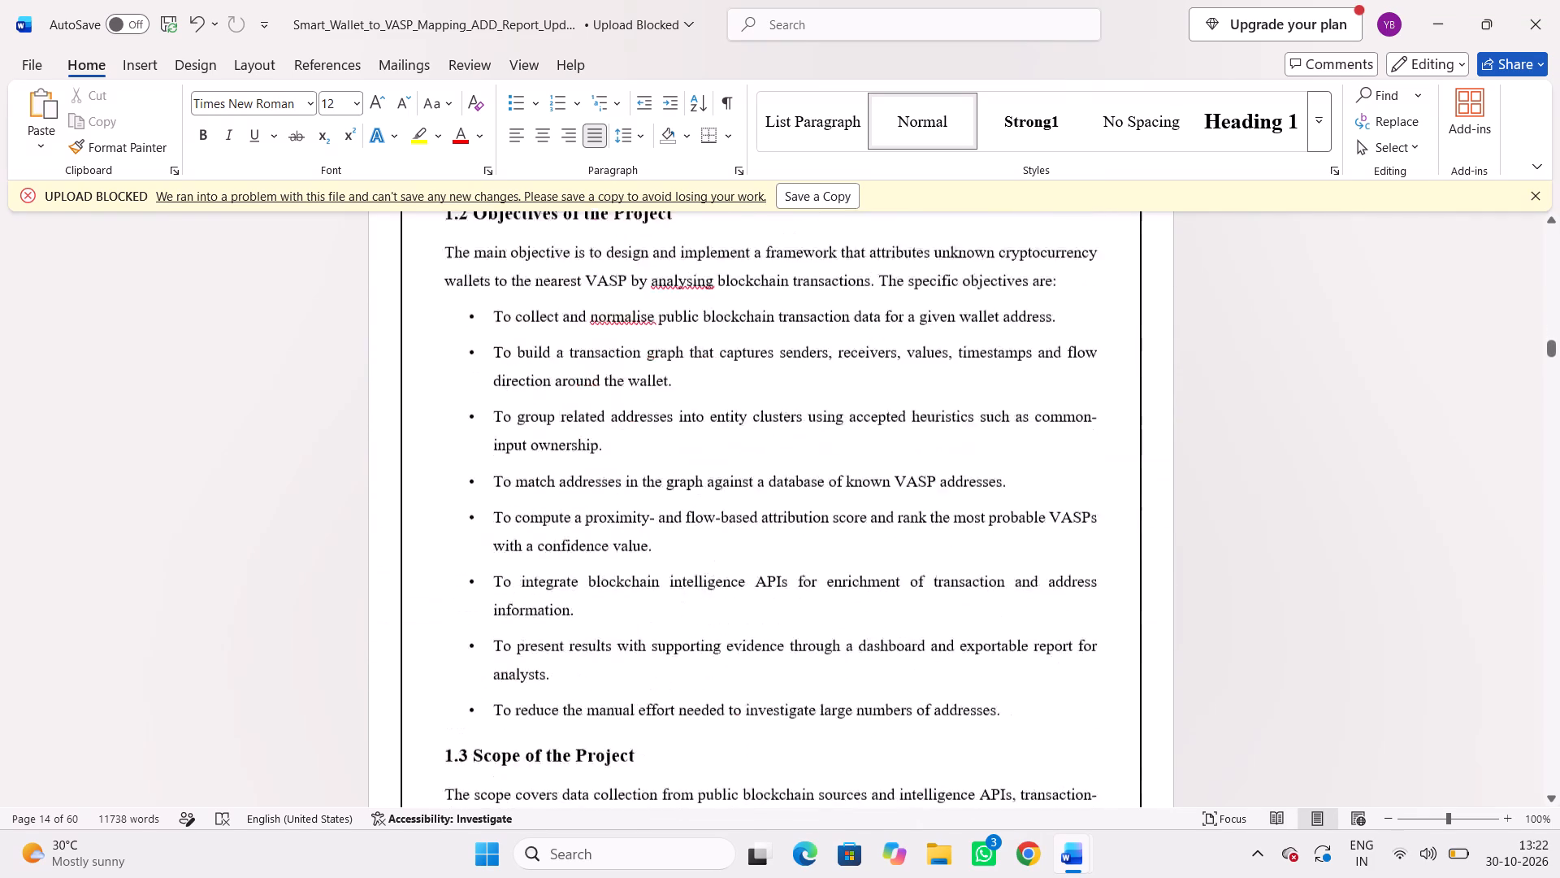
{"action": "scroll", "coordinate": [788, 680], "scroll_direction": "down", "scroll_amount": 1}
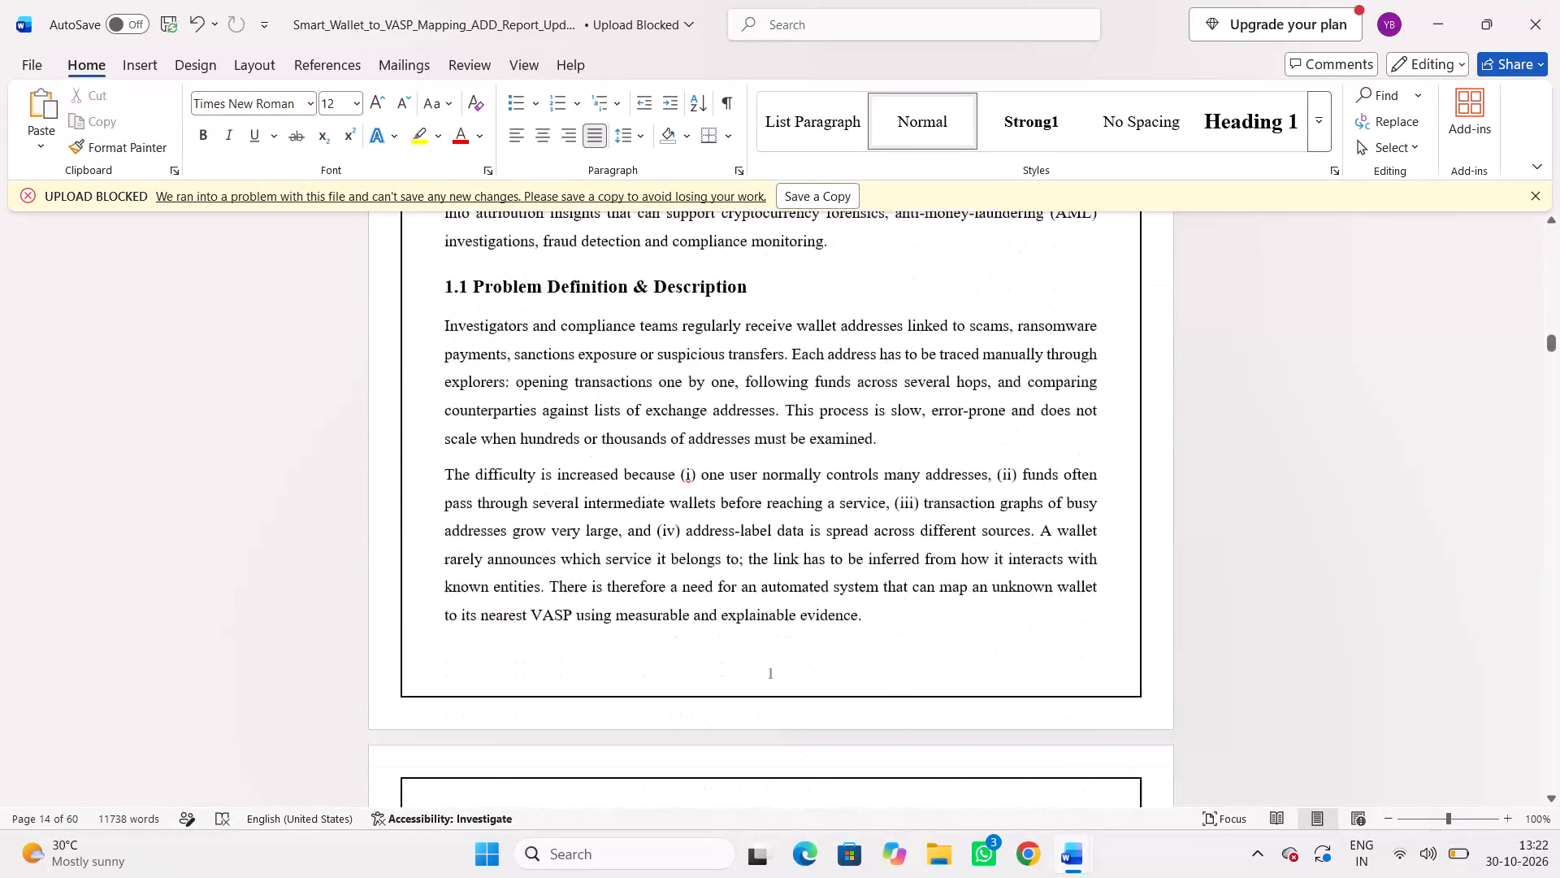
{"action": "scroll", "coordinate": [788, 680], "scroll_direction": "up", "scroll_amount": 1}
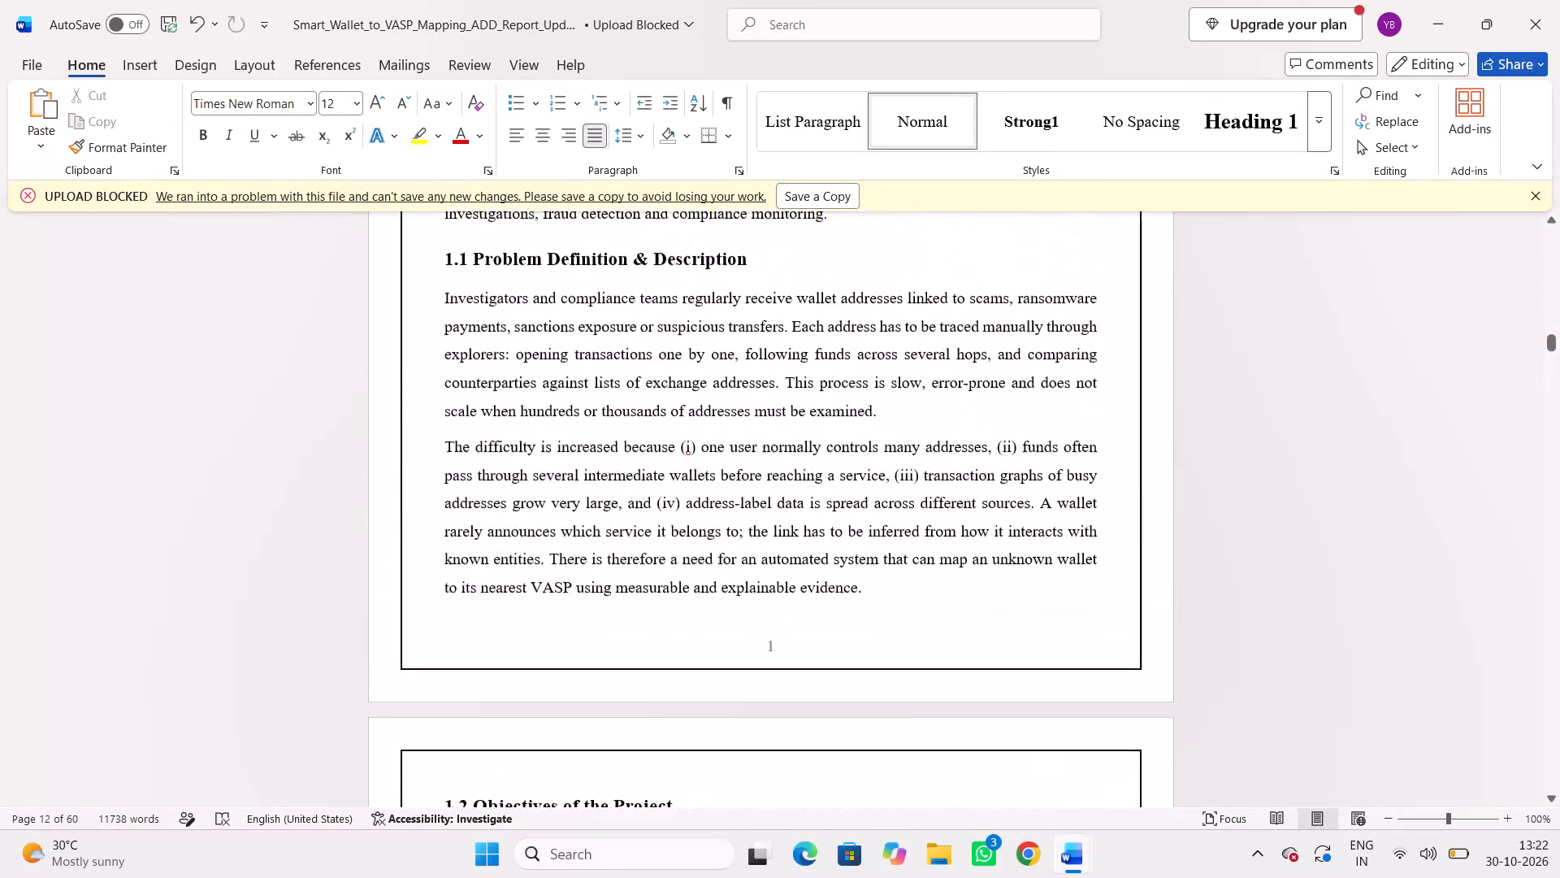
{"action": "scroll", "coordinate": [788, 680], "scroll_direction": "up", "scroll_amount": 6}
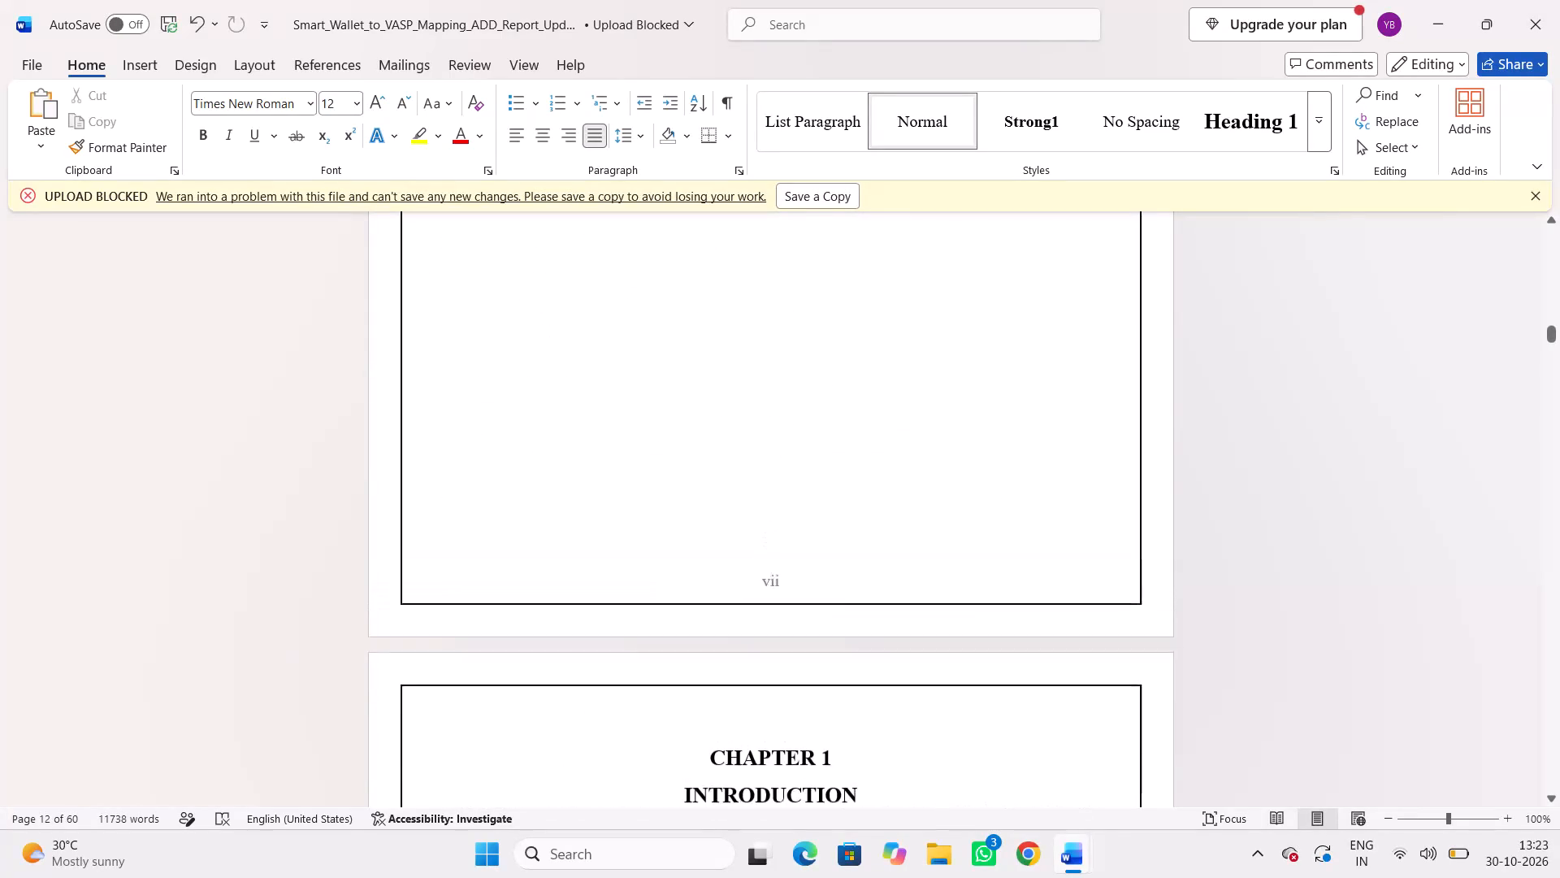
{"action": "scroll", "coordinate": [788, 680], "scroll_direction": "up", "scroll_amount": 1}
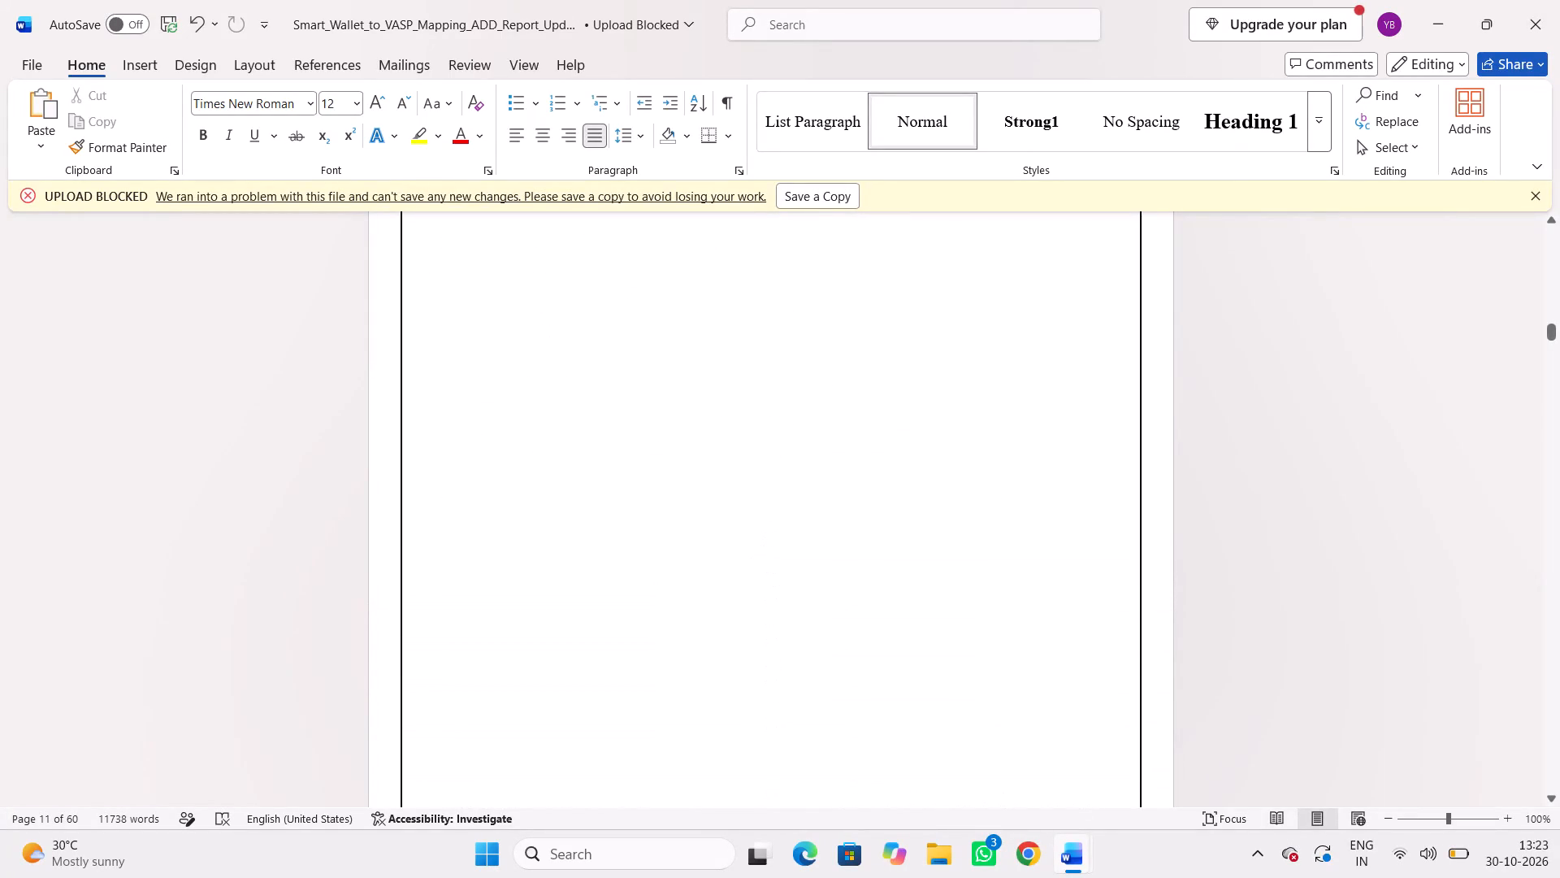
{"action": "scroll", "coordinate": [788, 680], "scroll_direction": "up", "scroll_amount": 3}
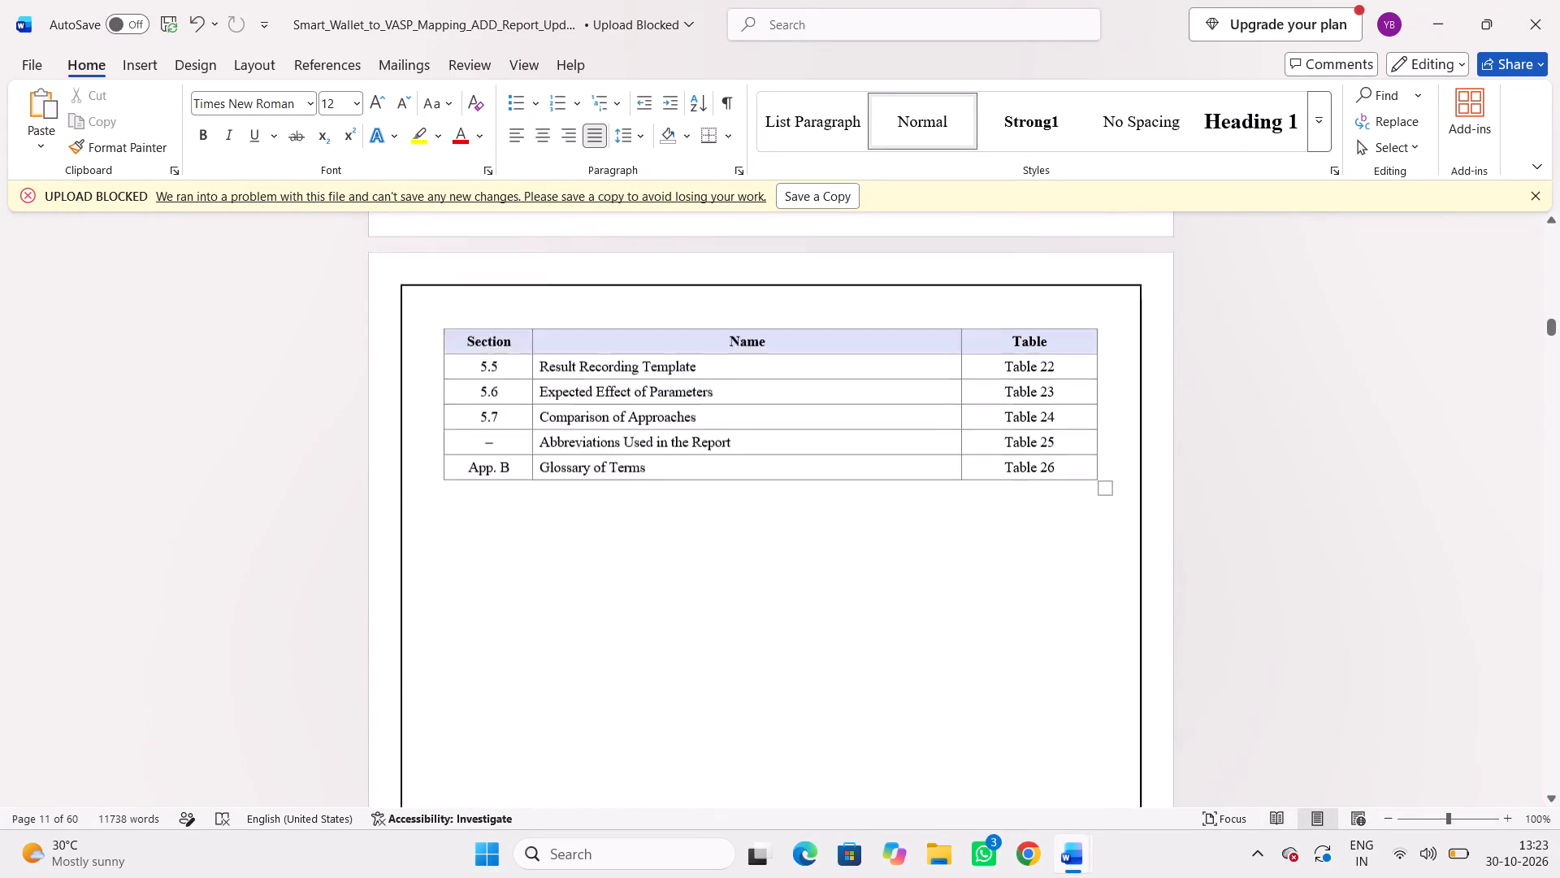
{"action": "scroll", "coordinate": [788, 680], "scroll_direction": "up", "scroll_amount": 3}
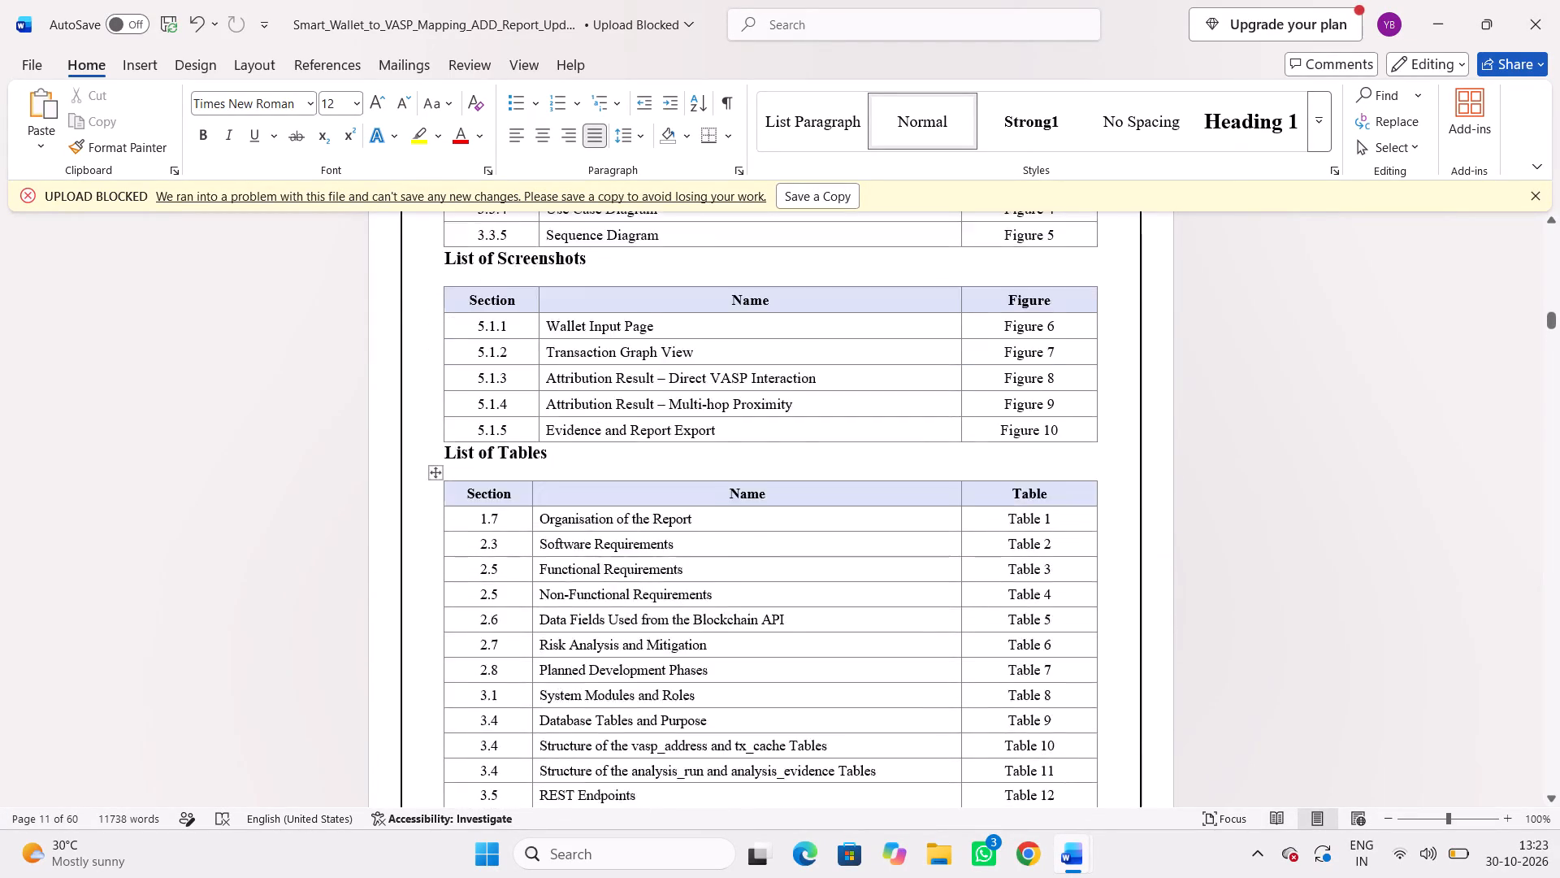
{"action": "scroll", "coordinate": [788, 680], "scroll_direction": "up", "scroll_amount": 5}
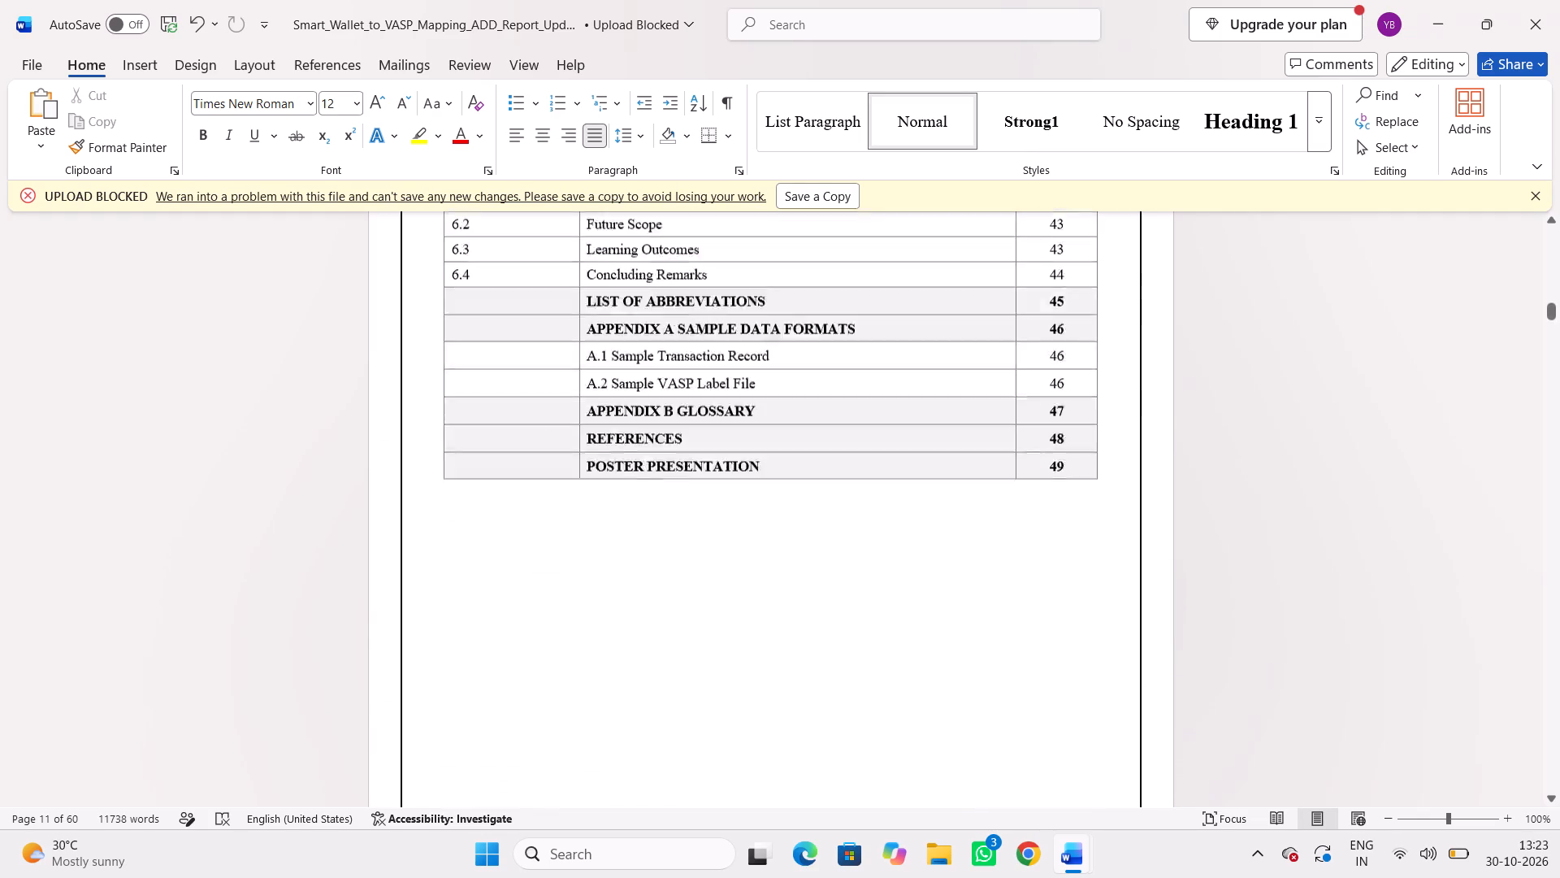
{"action": "scroll", "coordinate": [788, 680], "scroll_direction": "up", "scroll_amount": 5}
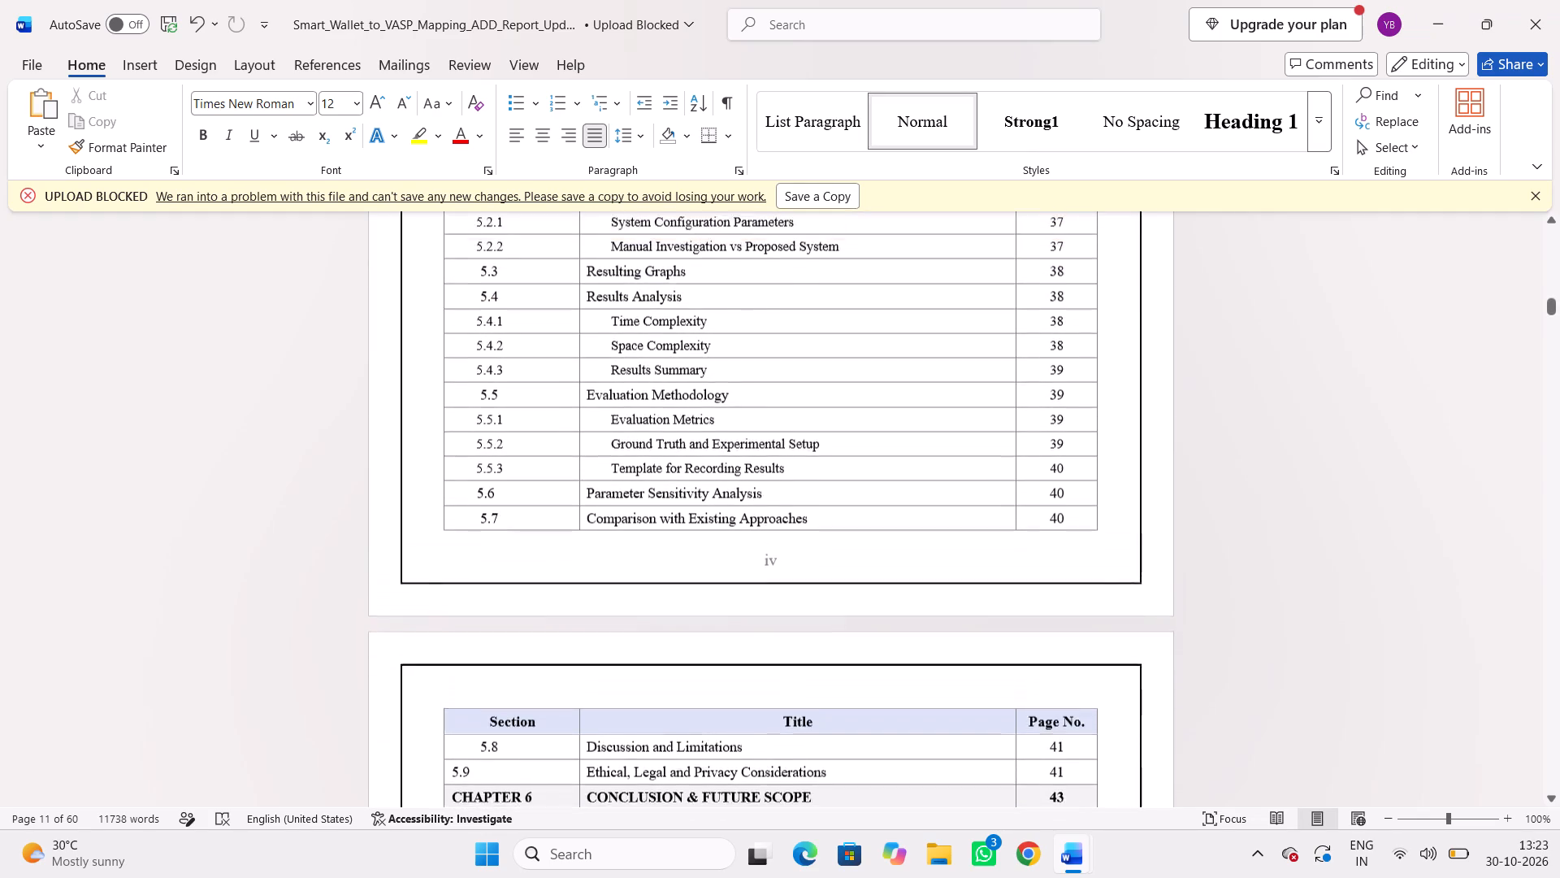
{"action": "scroll", "coordinate": [788, 680], "scroll_direction": "up", "scroll_amount": 5}
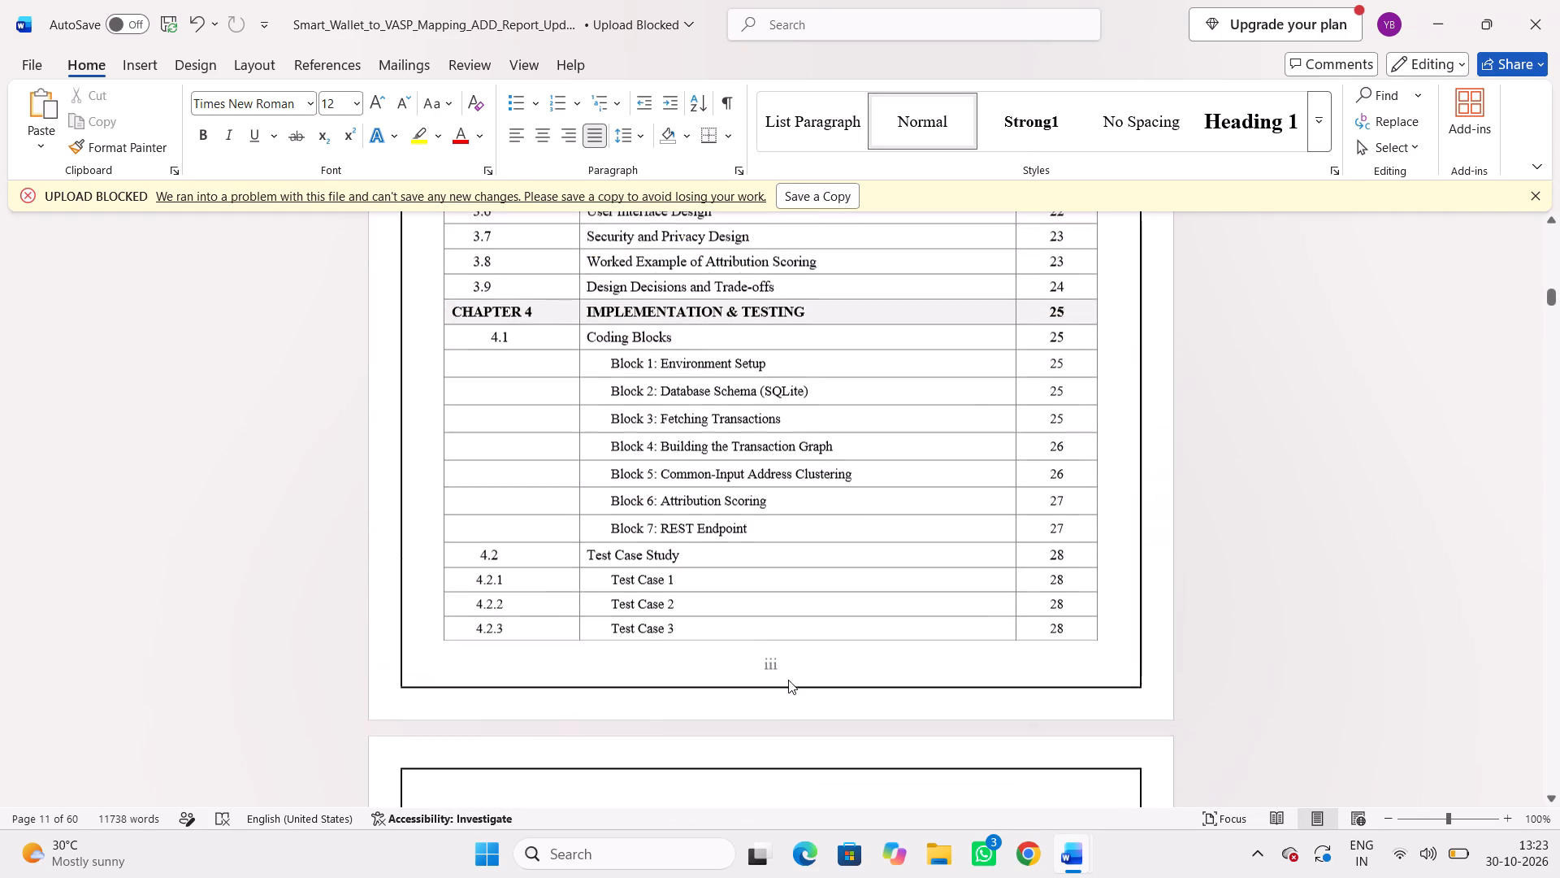
{"action": "scroll", "coordinate": [788, 680], "scroll_direction": "up", "scroll_amount": 4}
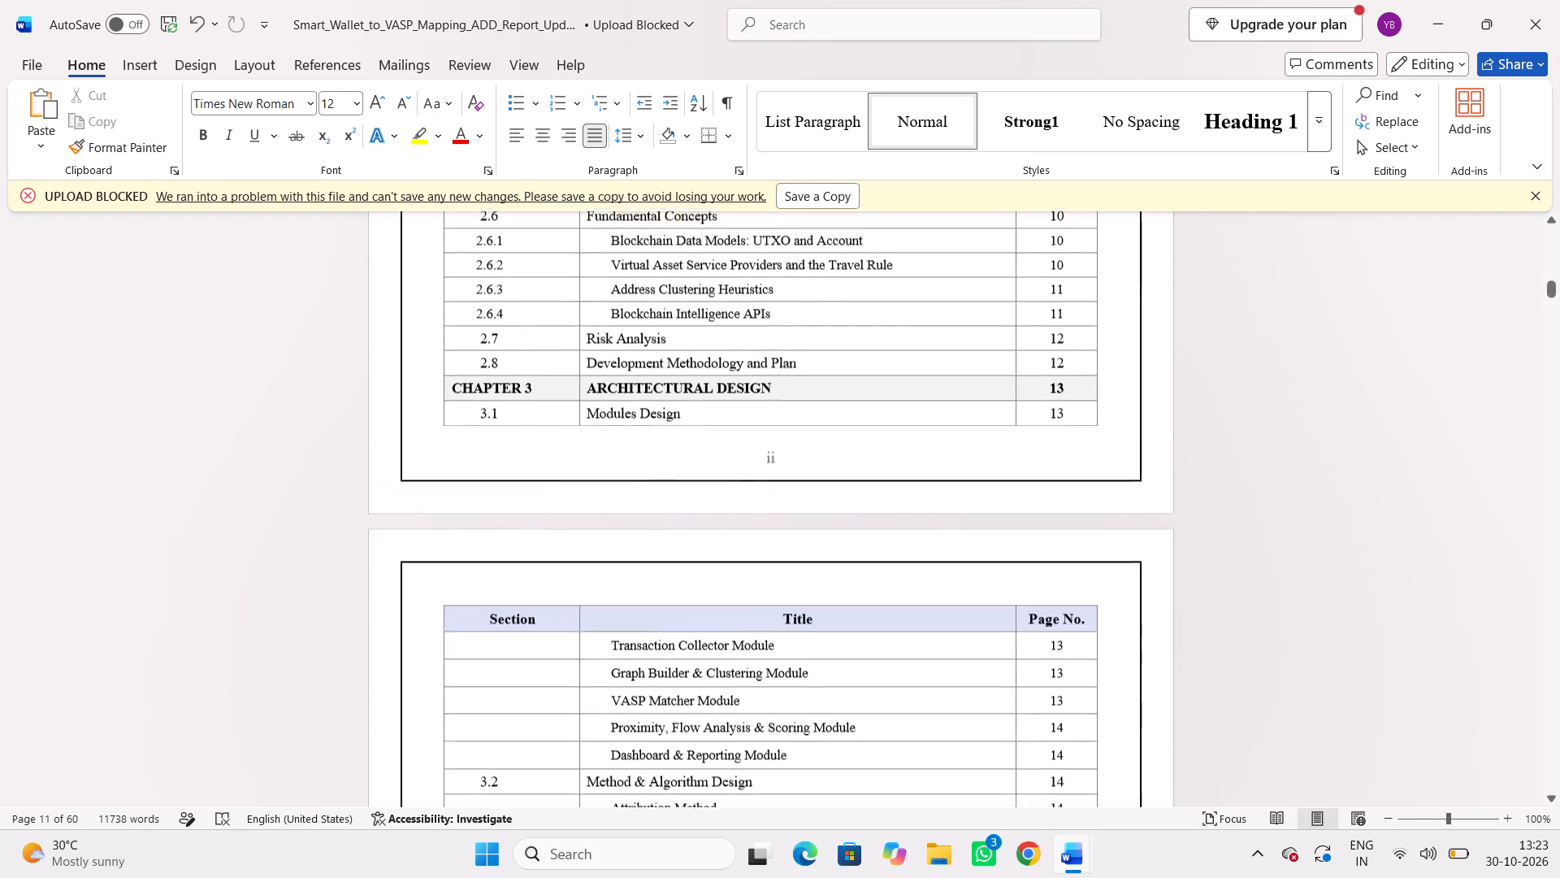
{"action": "scroll", "coordinate": [788, 680], "scroll_direction": "up", "scroll_amount": 4}
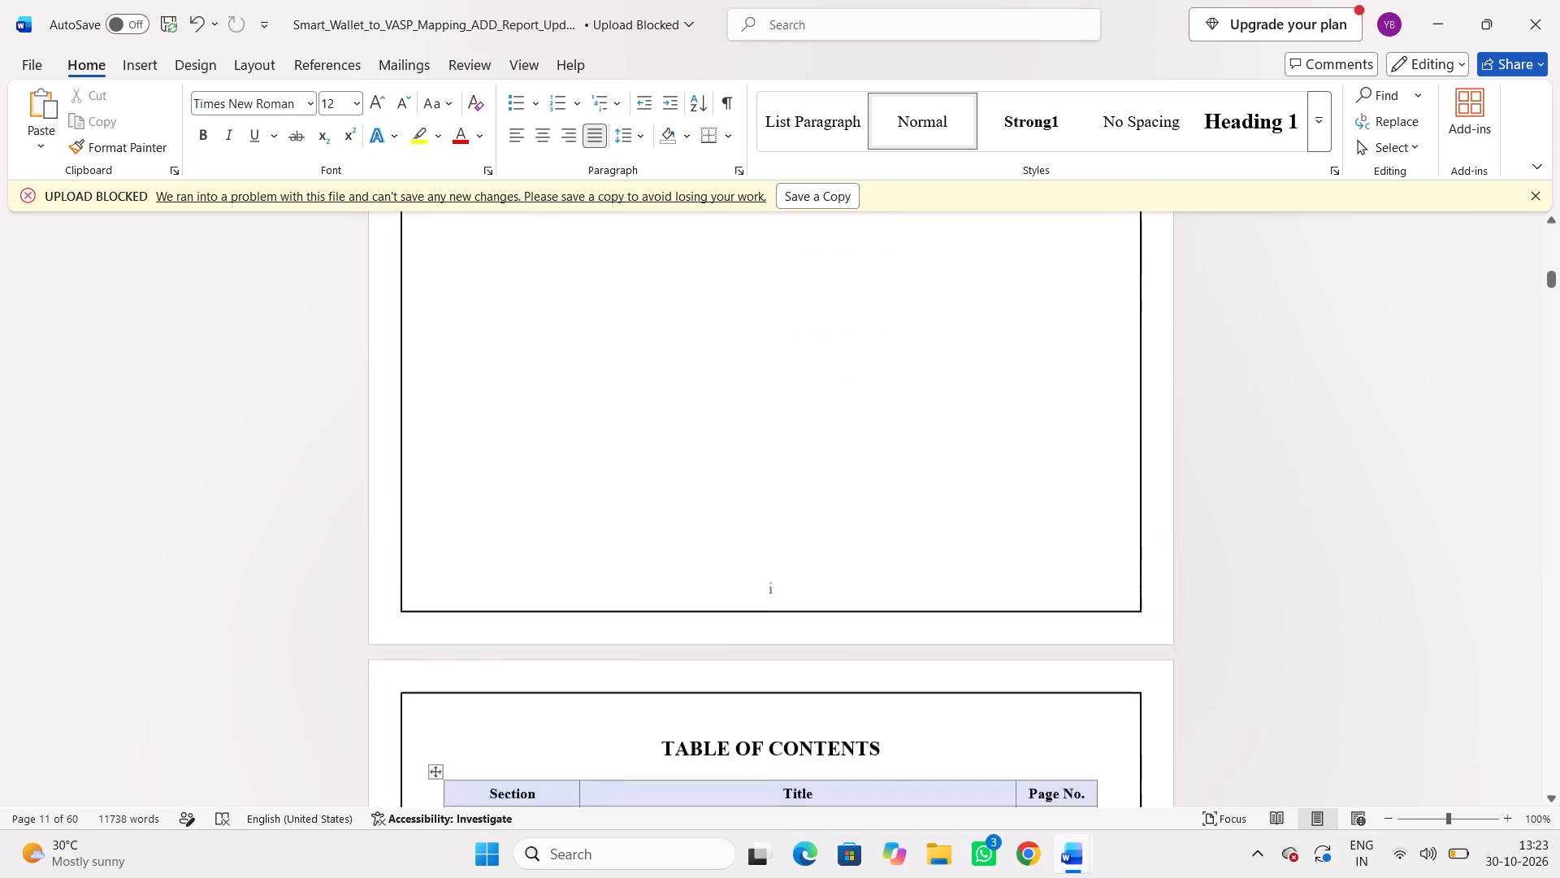
{"action": "scroll", "coordinate": [788, 680], "scroll_direction": "up", "scroll_amount": 5}
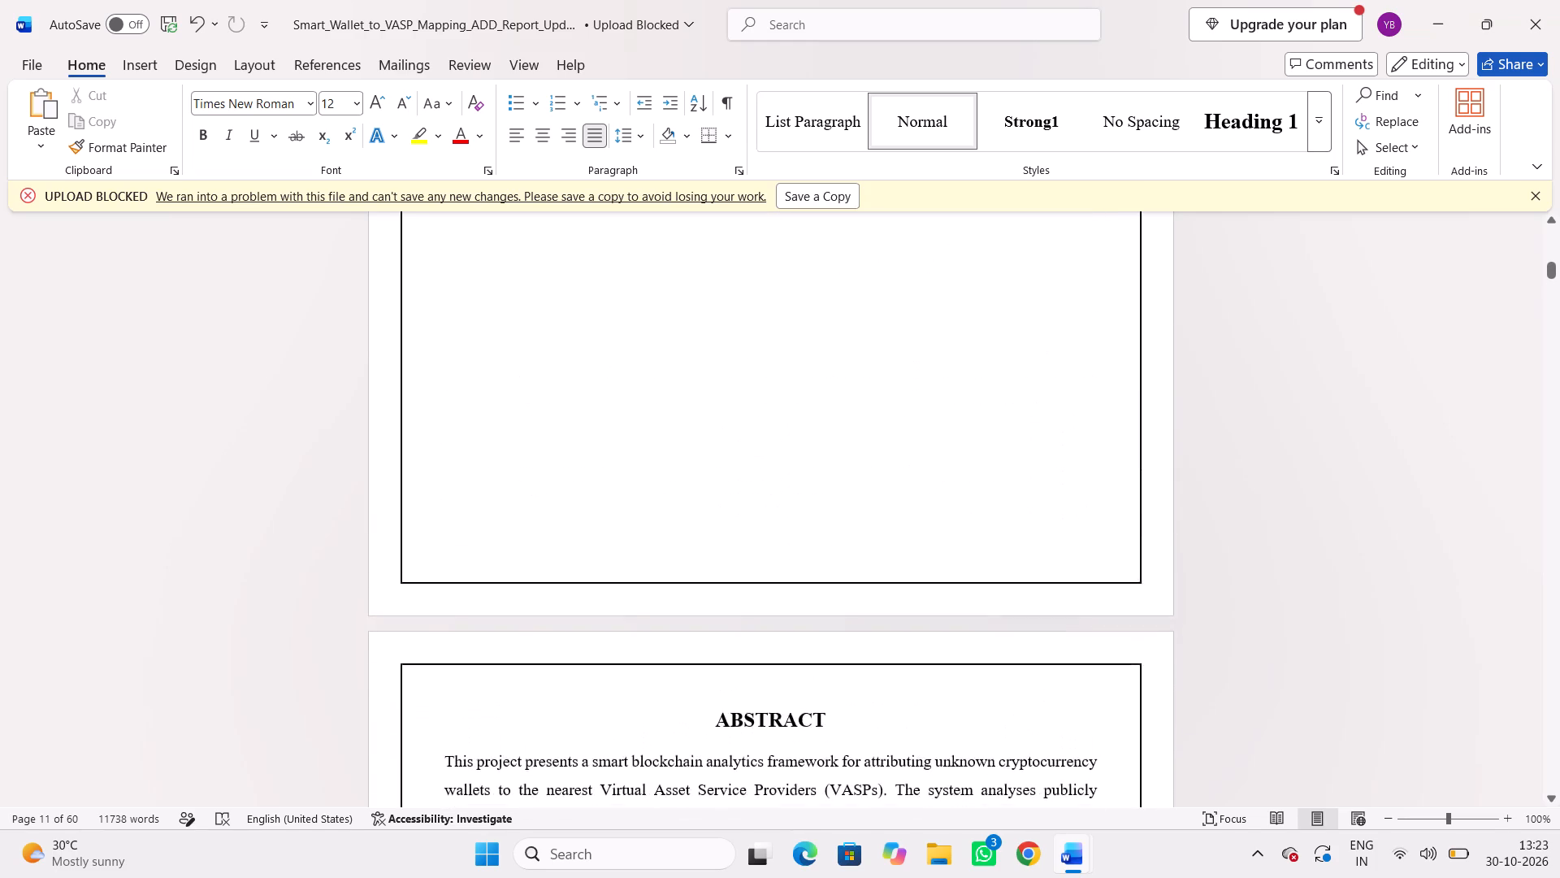
Review the front matter pages from the Abstract back to the cover page.
{"action": "scroll", "coordinate": [788, 680], "scroll_direction": "up", "scroll_amount": 5}
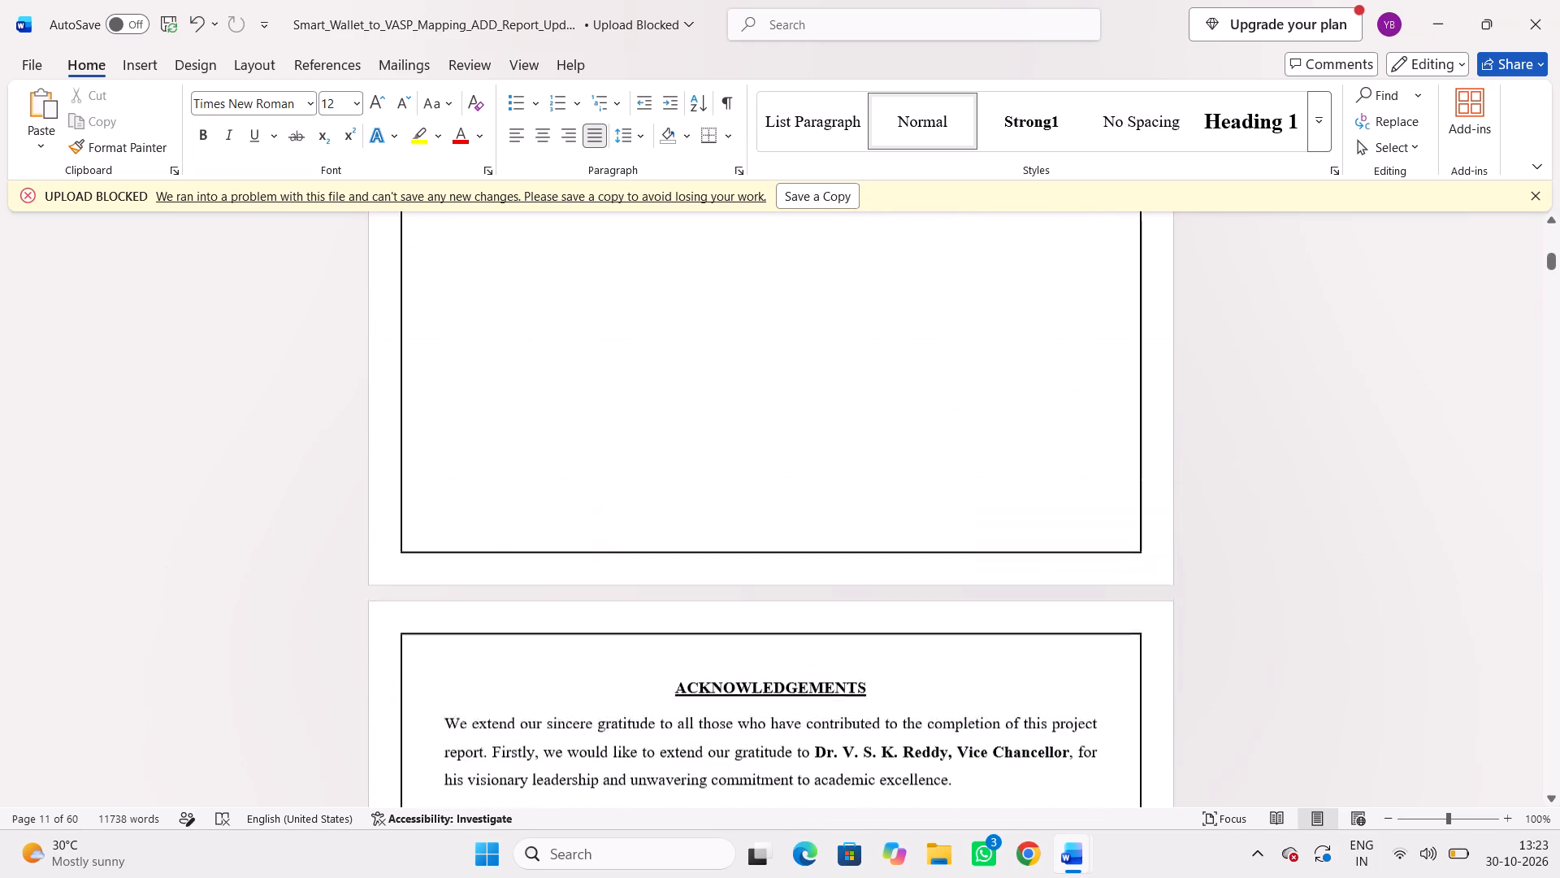
{"action": "scroll", "coordinate": [788, 680], "scroll_direction": "up", "scroll_amount": 6}
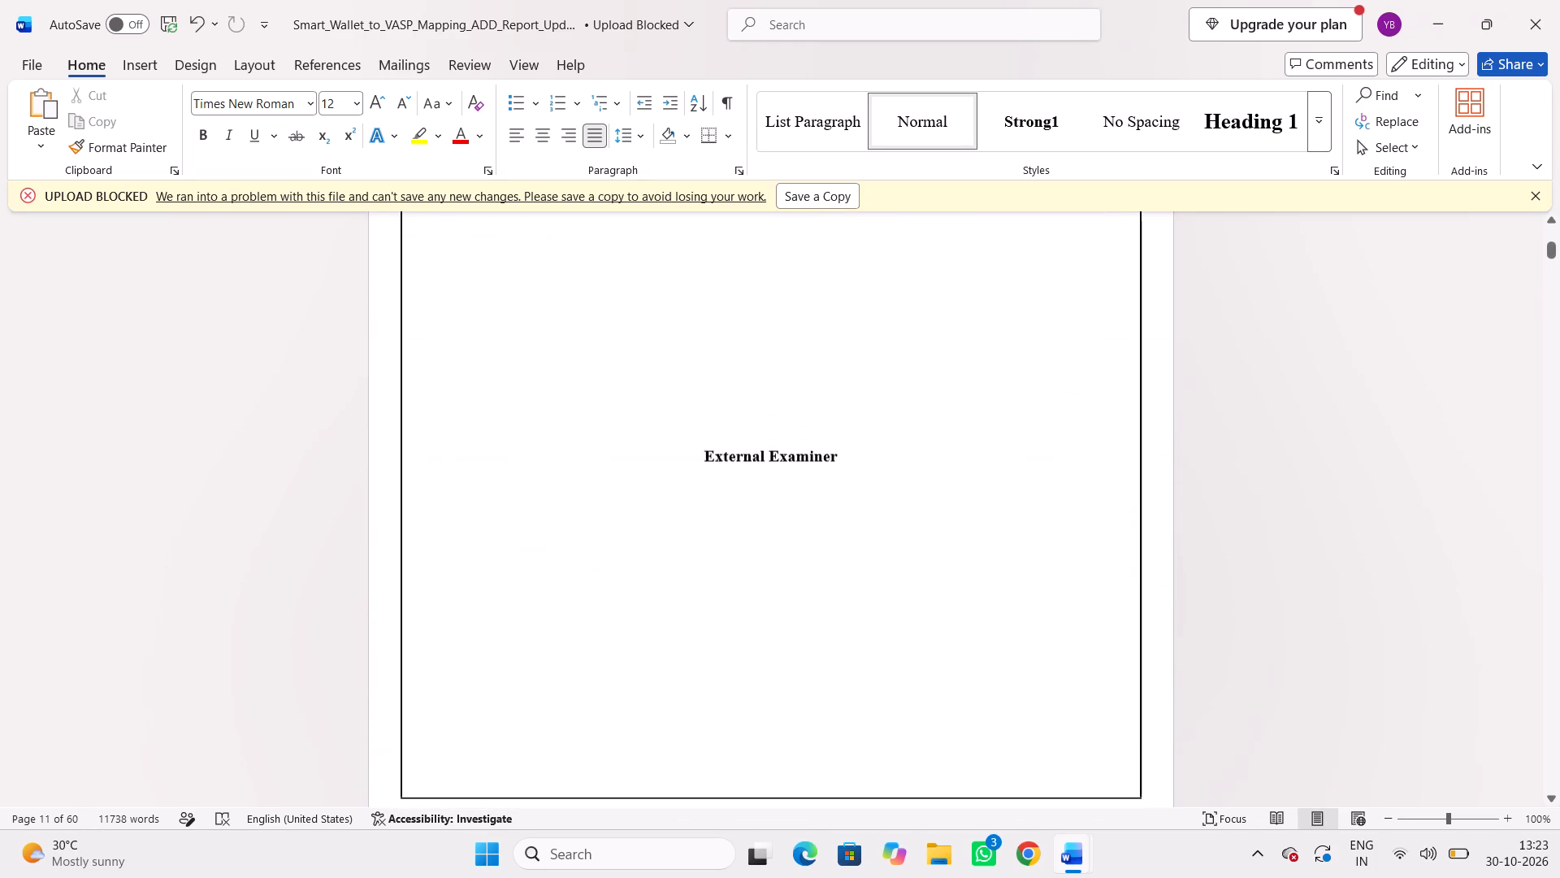
{"action": "scroll", "coordinate": [788, 680], "scroll_direction": "up", "scroll_amount": 6}
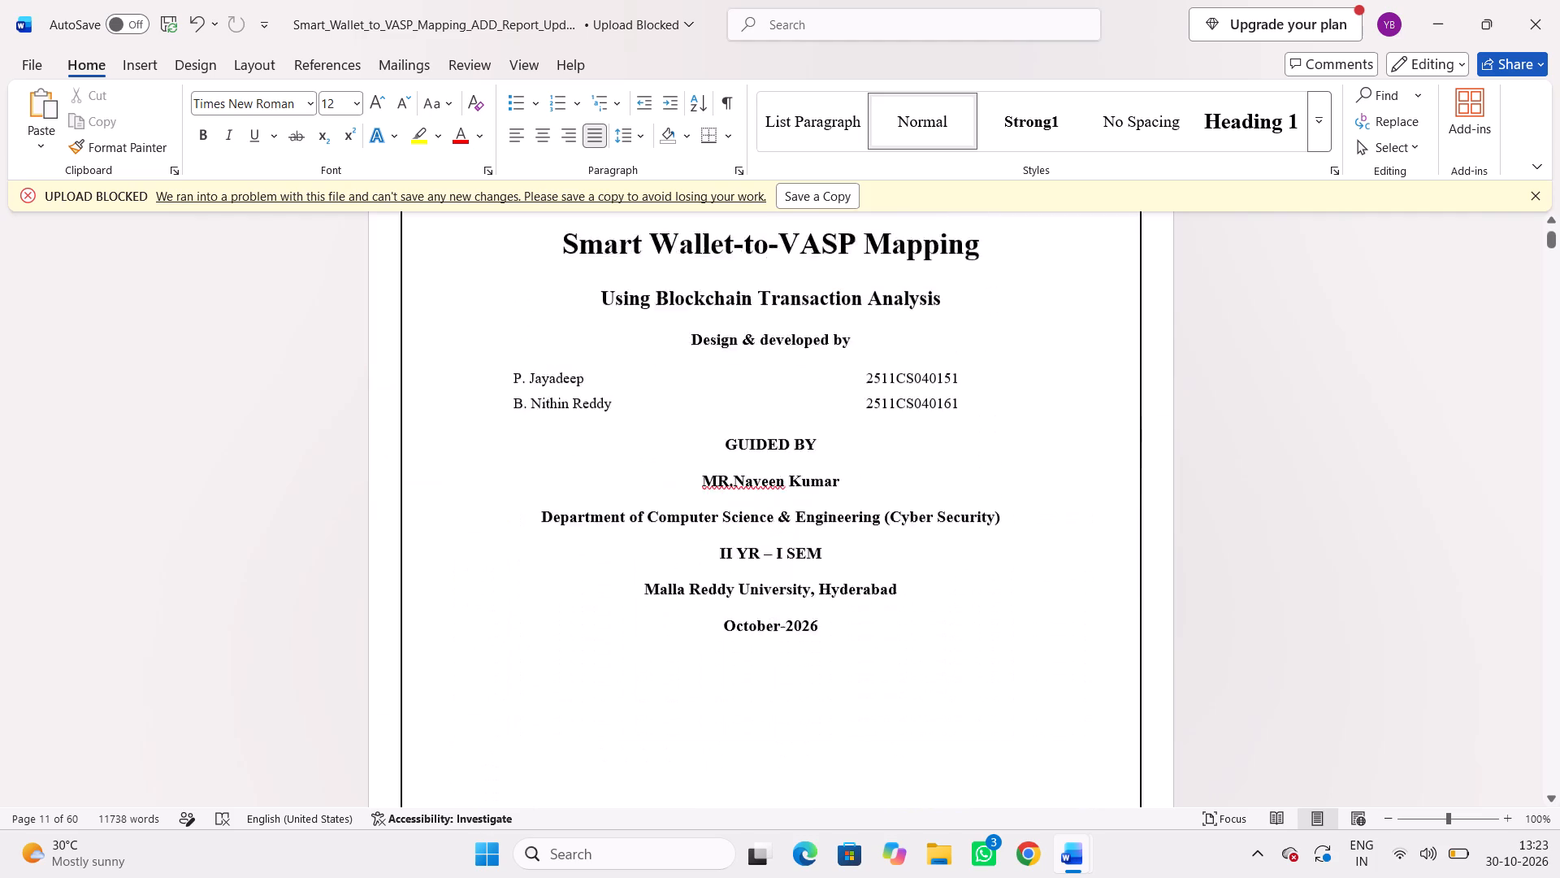
{"action": "scroll", "coordinate": [788, 680], "scroll_direction": "up", "scroll_amount": 3}
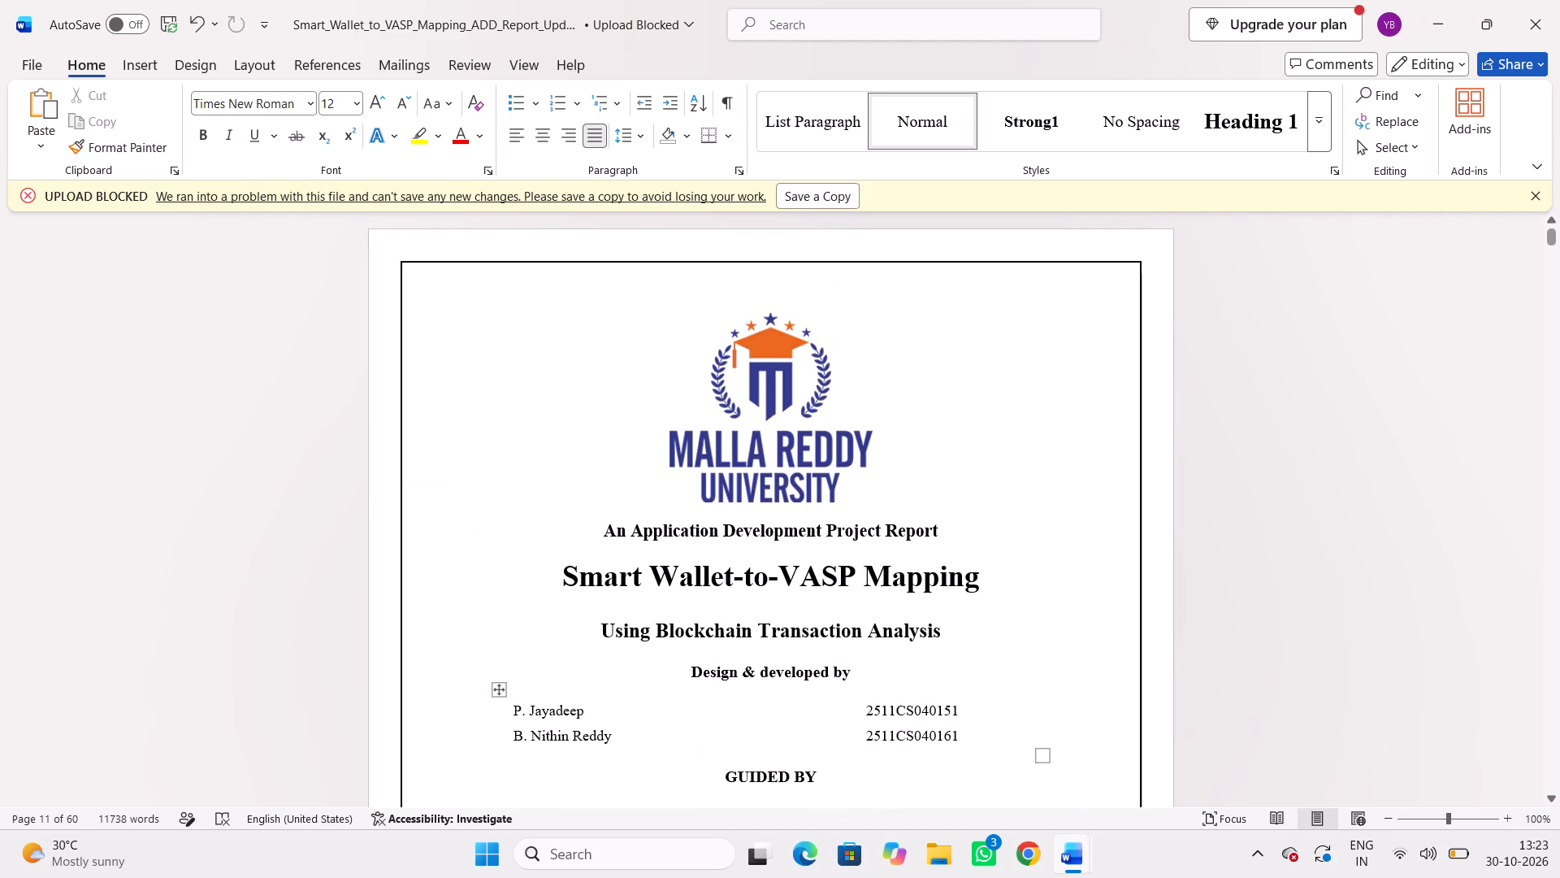
{"action": "left_click", "coordinate": [599, 529]}
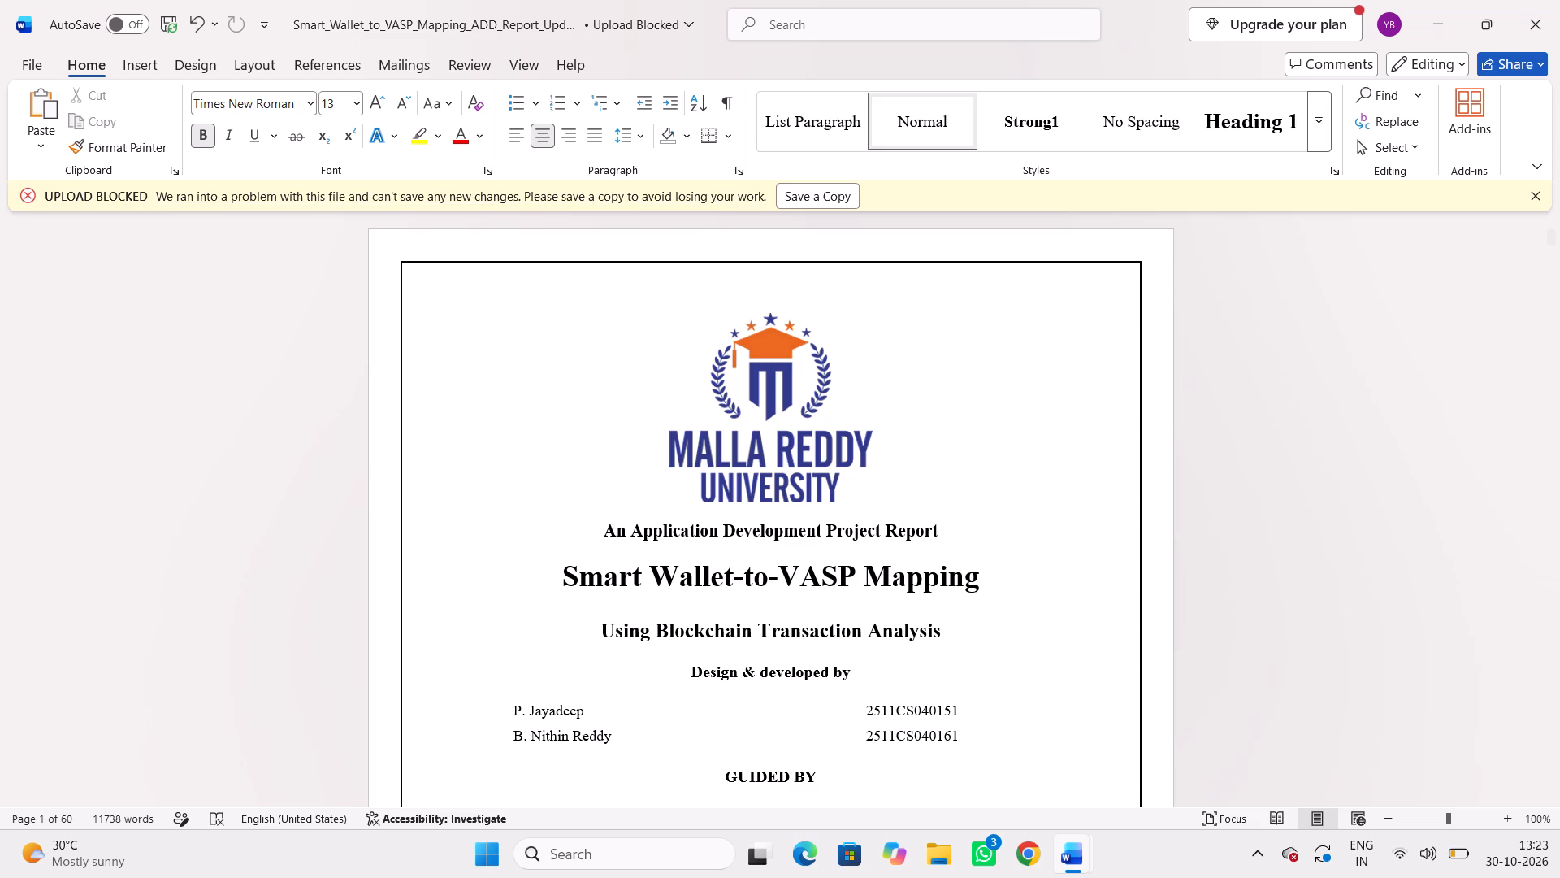
Delete the entire GitHub / Reference link placeholder line below the Block 7: REST Endpoint code, before section 4.2.
{"action": "scroll", "coordinate": [672, 573], "scroll_direction": "down", "scroll_amount": 20}
{"action": "scroll", "coordinate": [672, 573], "scroll_direction": "down", "scroll_amount": 10}
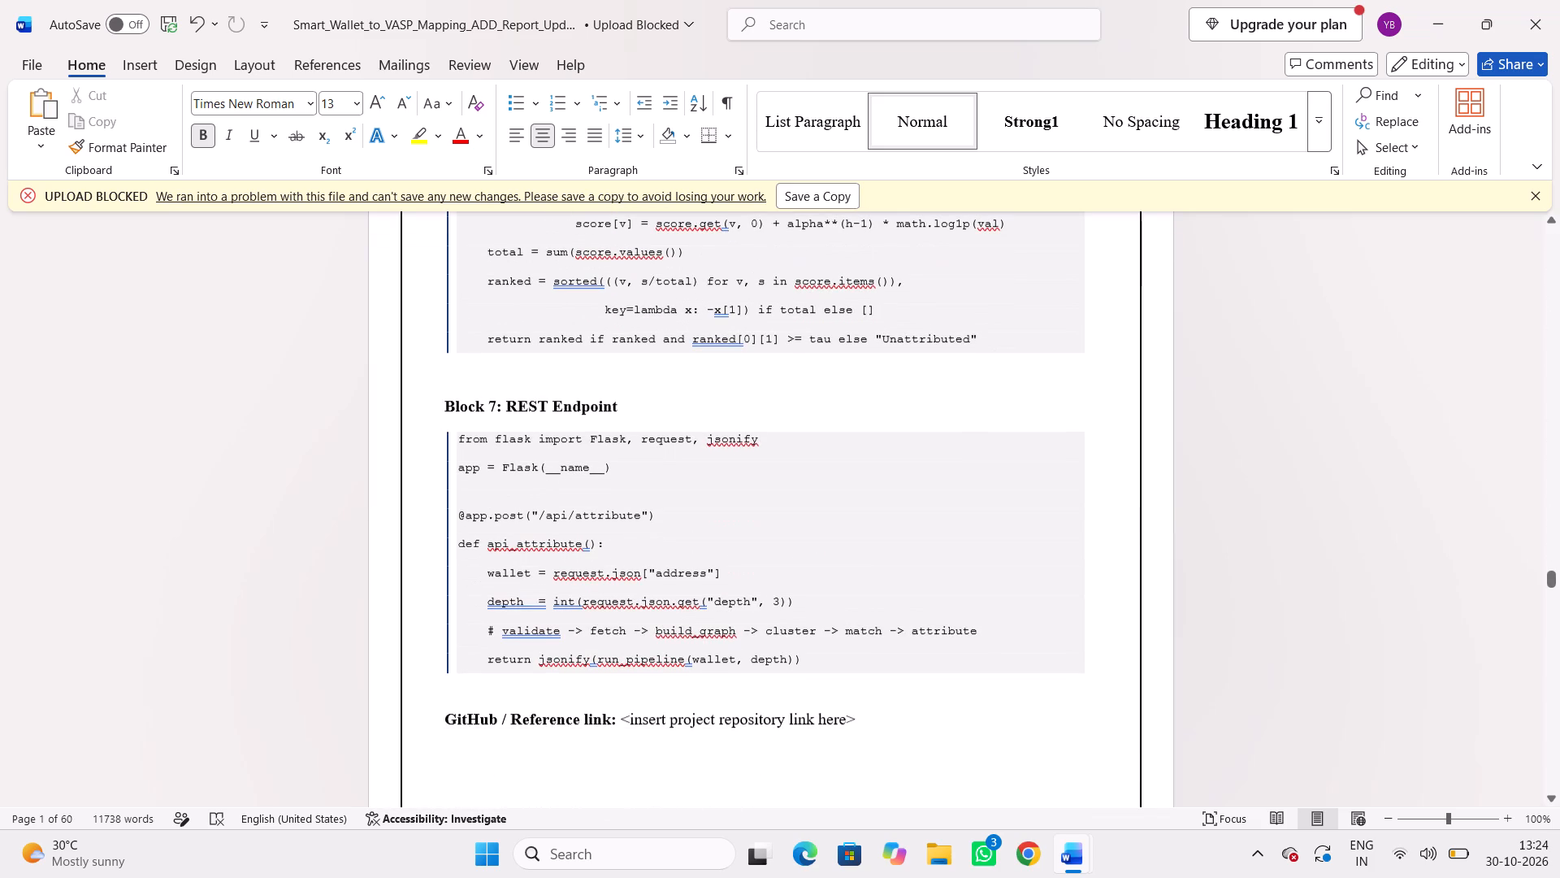
{"action": "scroll", "coordinate": [672, 573], "scroll_direction": "down", "scroll_amount": 3}
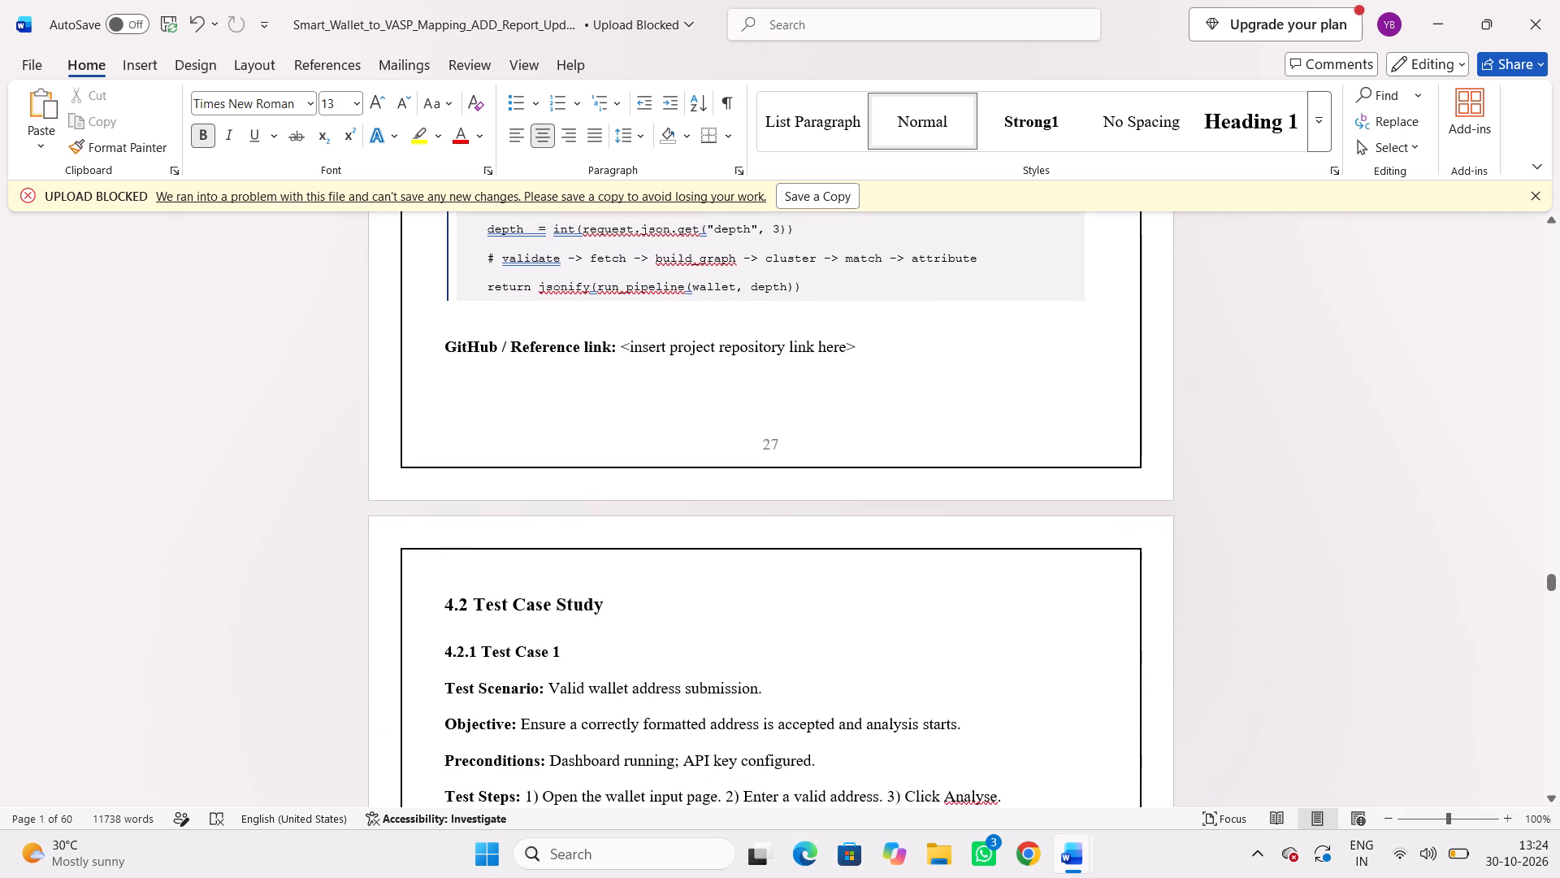
{"action": "scroll", "coordinate": [672, 573], "scroll_direction": "down", "scroll_amount": 3}
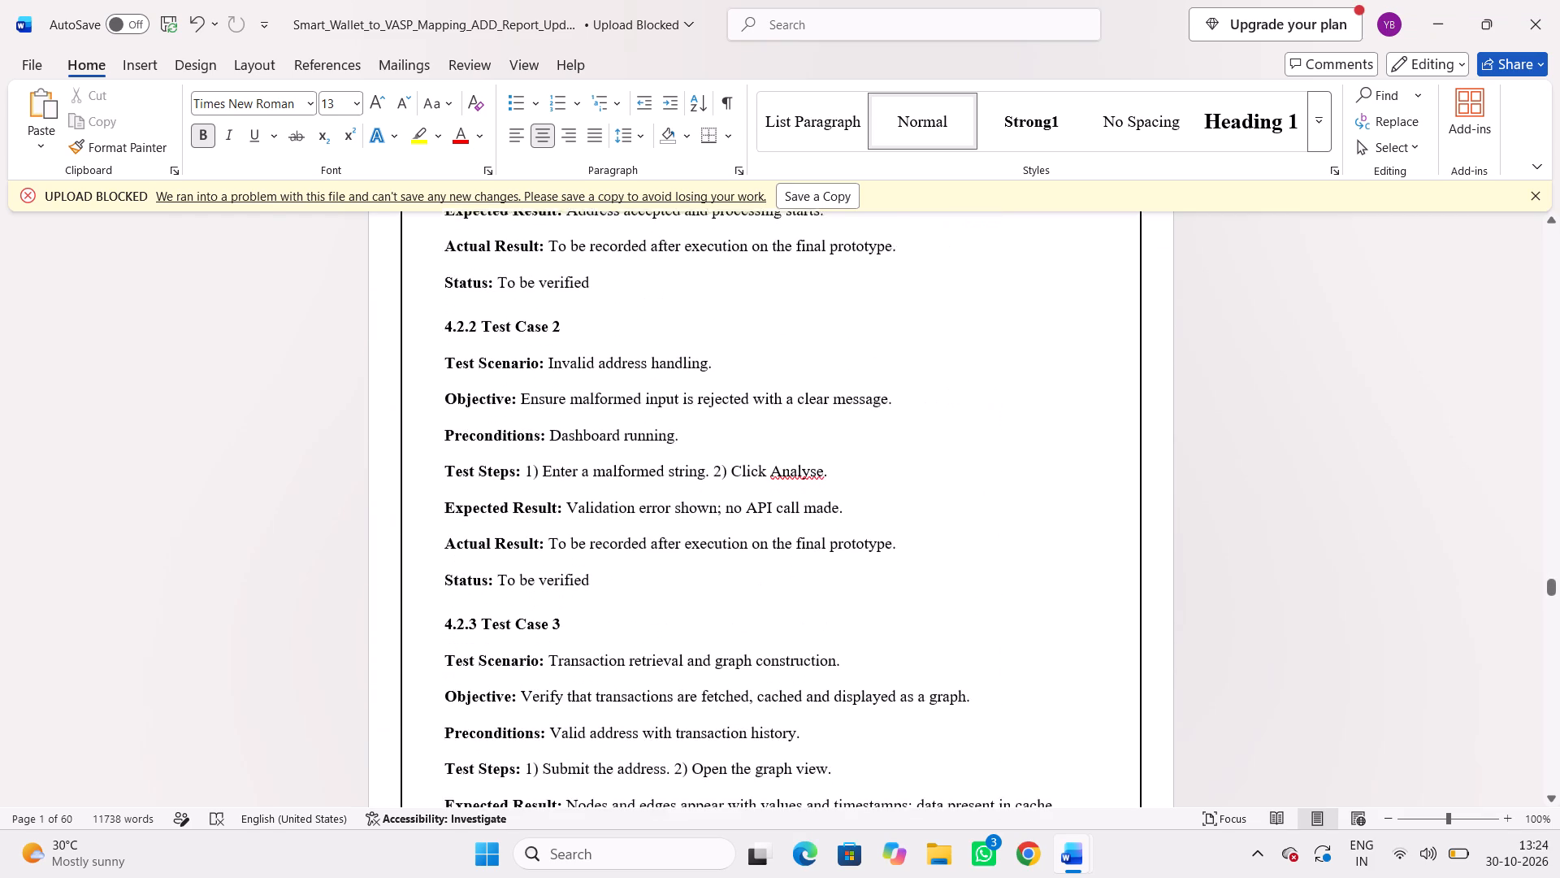
{"action": "scroll", "coordinate": [672, 573], "scroll_direction": "up", "scroll_amount": 3}
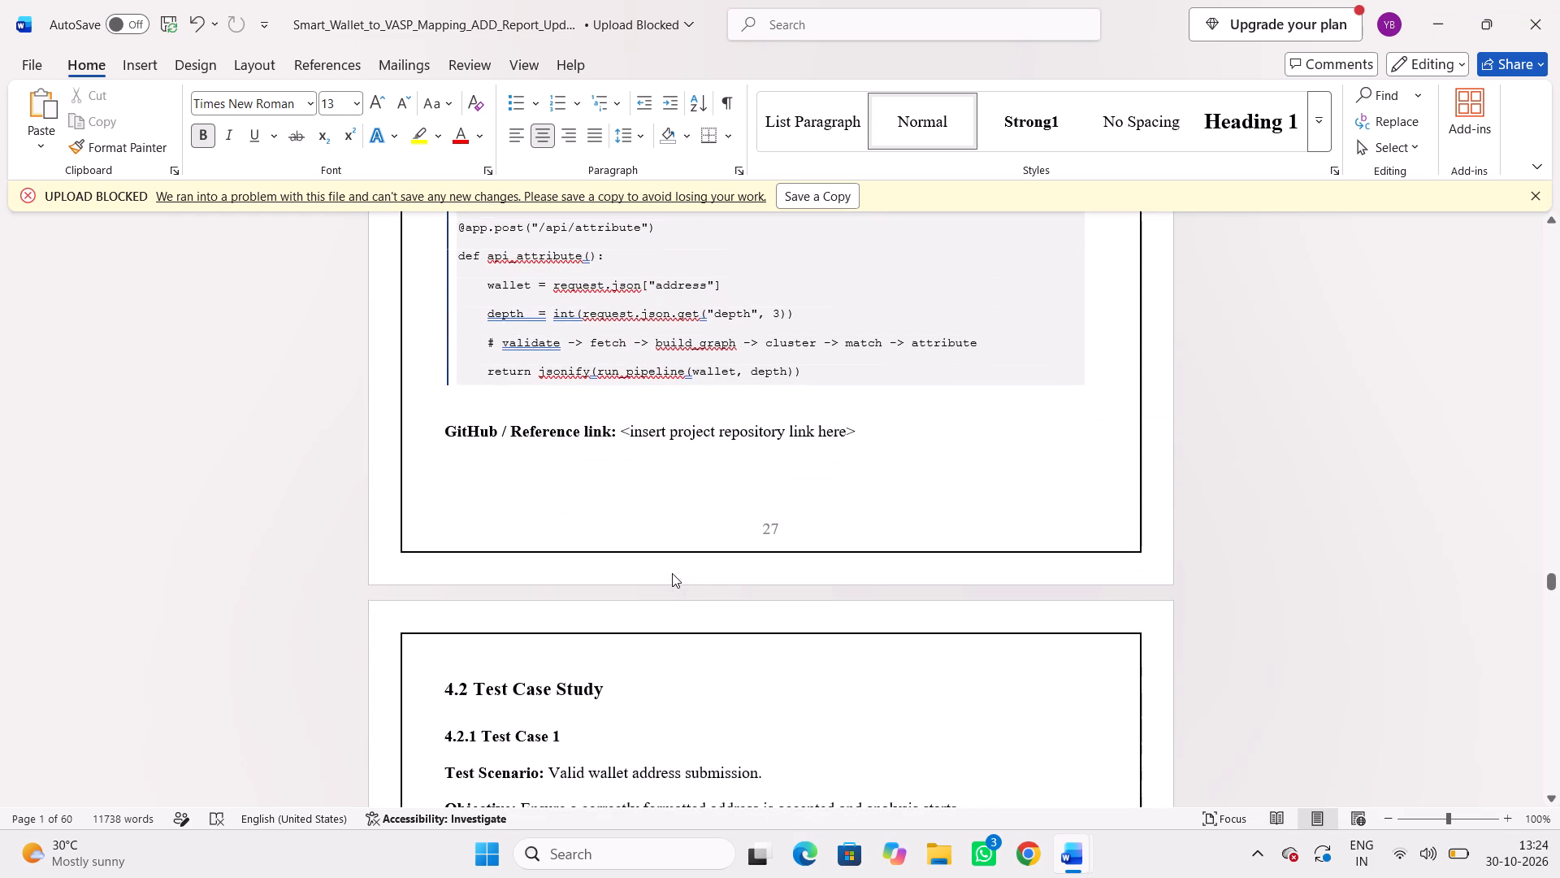
{"action": "left_click", "coordinate": [880, 431]}
{"action": "key", "text": "BackSpace"}
{"action": "key", "text": "BackSpace"}
{"action": "key", "text": "BackSpace"}
{"action": "key", "text": "BackSpace"}
{"action": "key", "text": "BackSpace"}
{"action": "key", "text": "BackSpace"}
{"action": "key", "text": "BackSpace"}
{"action": "key", "text": "BackSpace"}
{"action": "key", "text": "BackSpace"}
{"action": "key", "text": "BackSpace"}
{"action": "key", "text": "BackSpace"}
{"action": "key", "text": "BackSpace"}
{"action": "key", "text": "BackSpace"}
{"action": "key", "text": "BackSpace"}
{"action": "key", "text": "BackSpace"}
{"action": "key", "text": "BackSpace"}
{"action": "key", "text": "BackSpace"}
{"action": "key", "text": "BackSpace"}
{"action": "key", "text": "BackSpace"}
{"action": "key", "text": "BackSpace"}
{"action": "key", "text": "BackSpace"}
{"action": "key", "text": "BackSpace"}
{"action": "key", "text": "BackSpace"}
{"action": "key", "text": "BackSpace"}
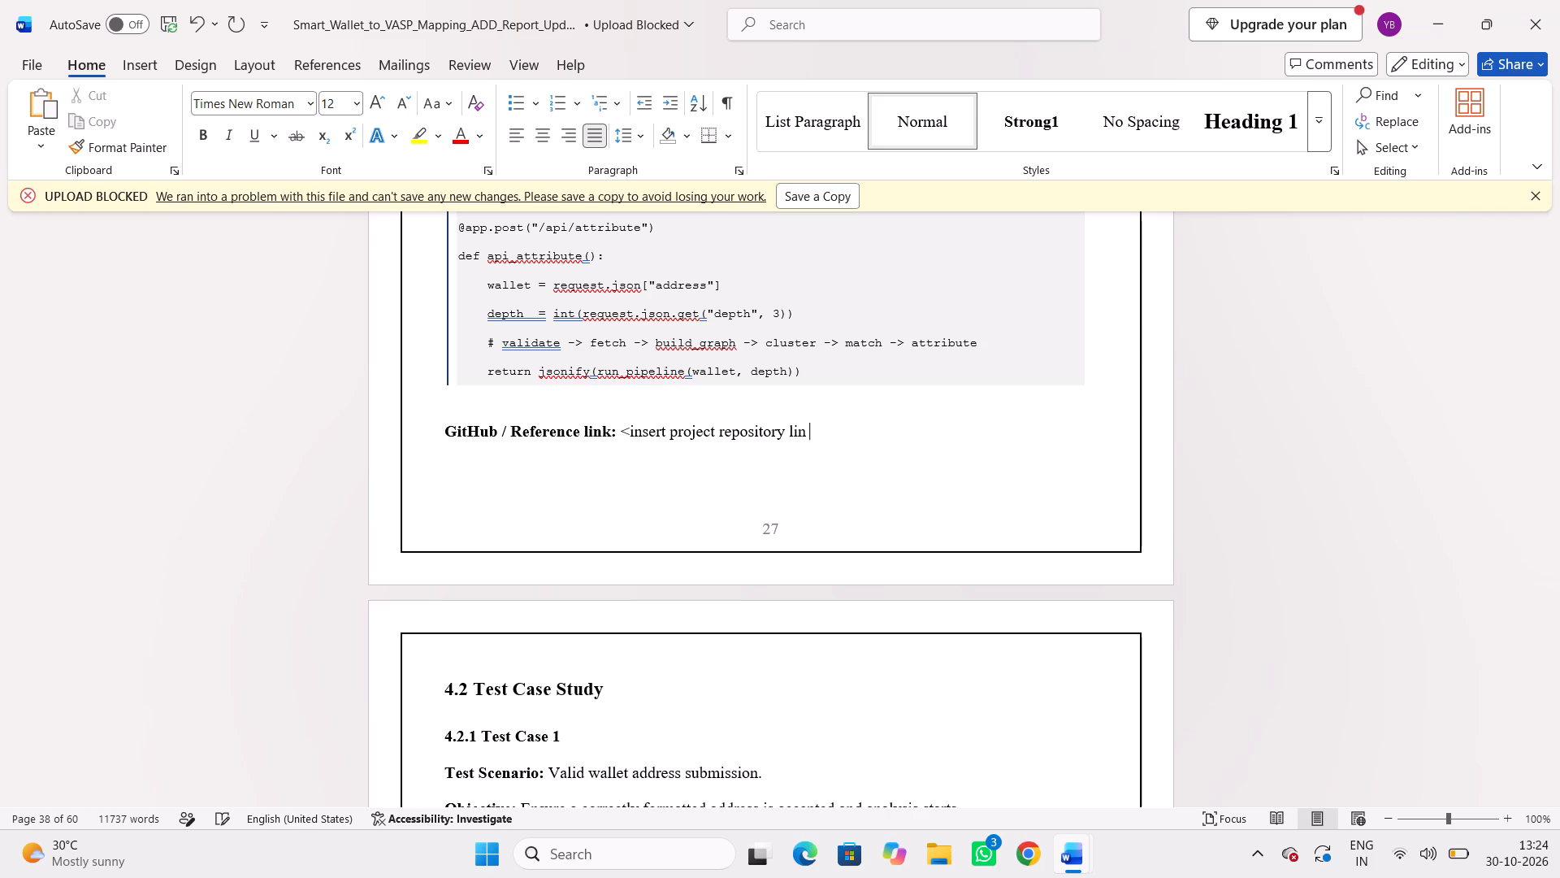
{"action": "key", "text": "BackSpace"}
{"action": "key", "text": "BackSpace"}
{"action": "key", "text": "BackSpace"}
{"action": "key", "text": "BackSpace"}
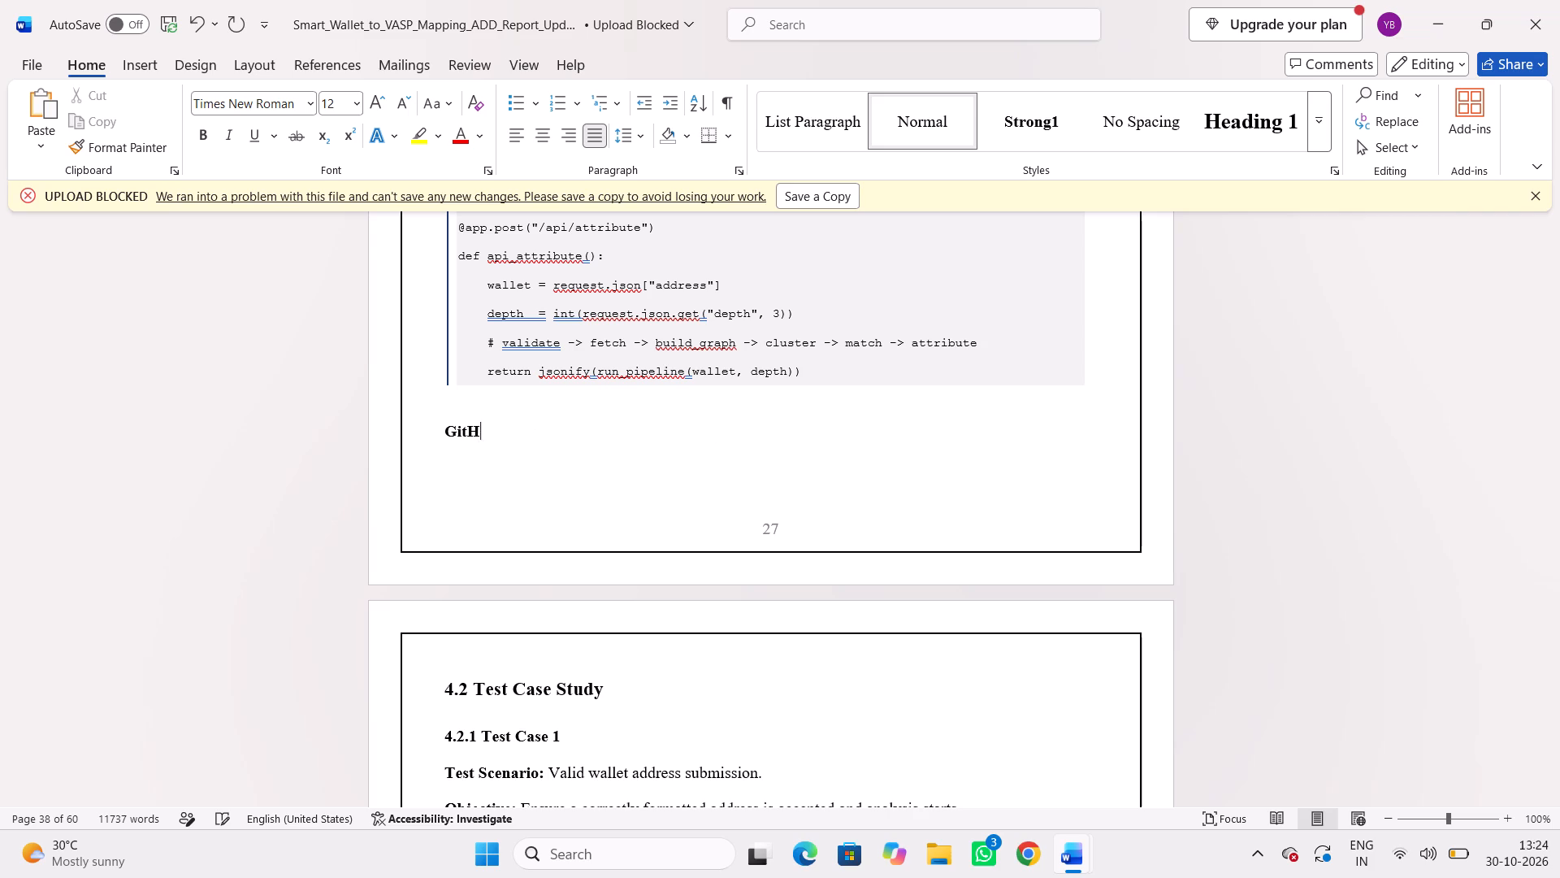
{"action": "key", "text": "BackSpace"}
{"action": "key", "text": "BackSpace"}
{"action": "key", "text": "BackSpace"}
{"action": "key", "text": "BackSpace"}
Examine the remaining pages from the 4.2 Test Case Study through the results, appendices and references to the poster presentation.
{"action": "scroll", "coordinate": [878, 431], "scroll_direction": "down", "scroll_amount": 2}
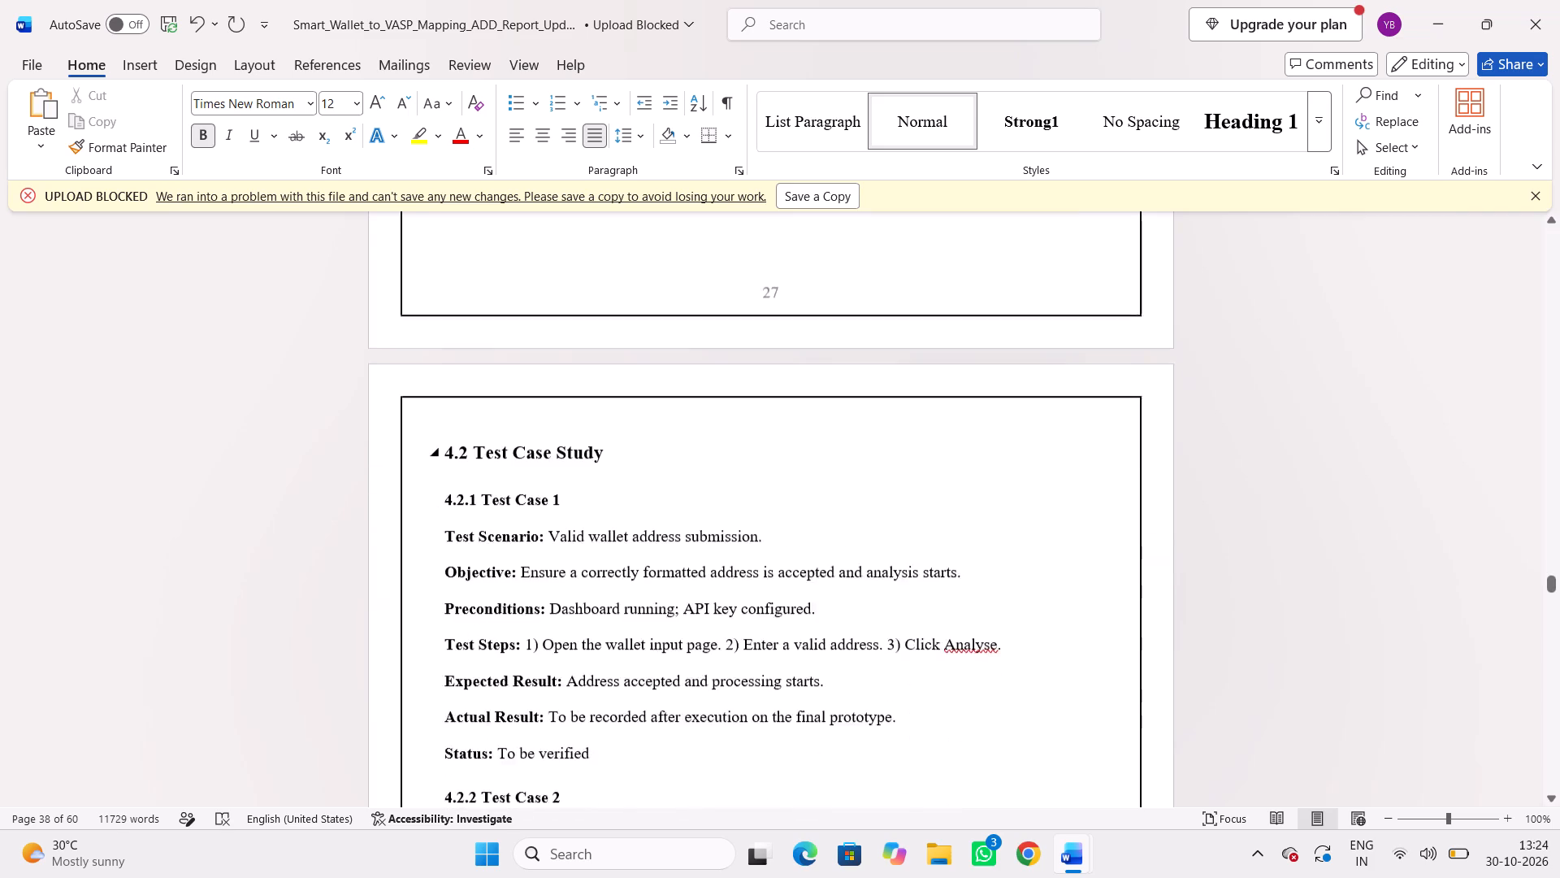
{"action": "scroll", "coordinate": [878, 431], "scroll_direction": "down", "scroll_amount": 8}
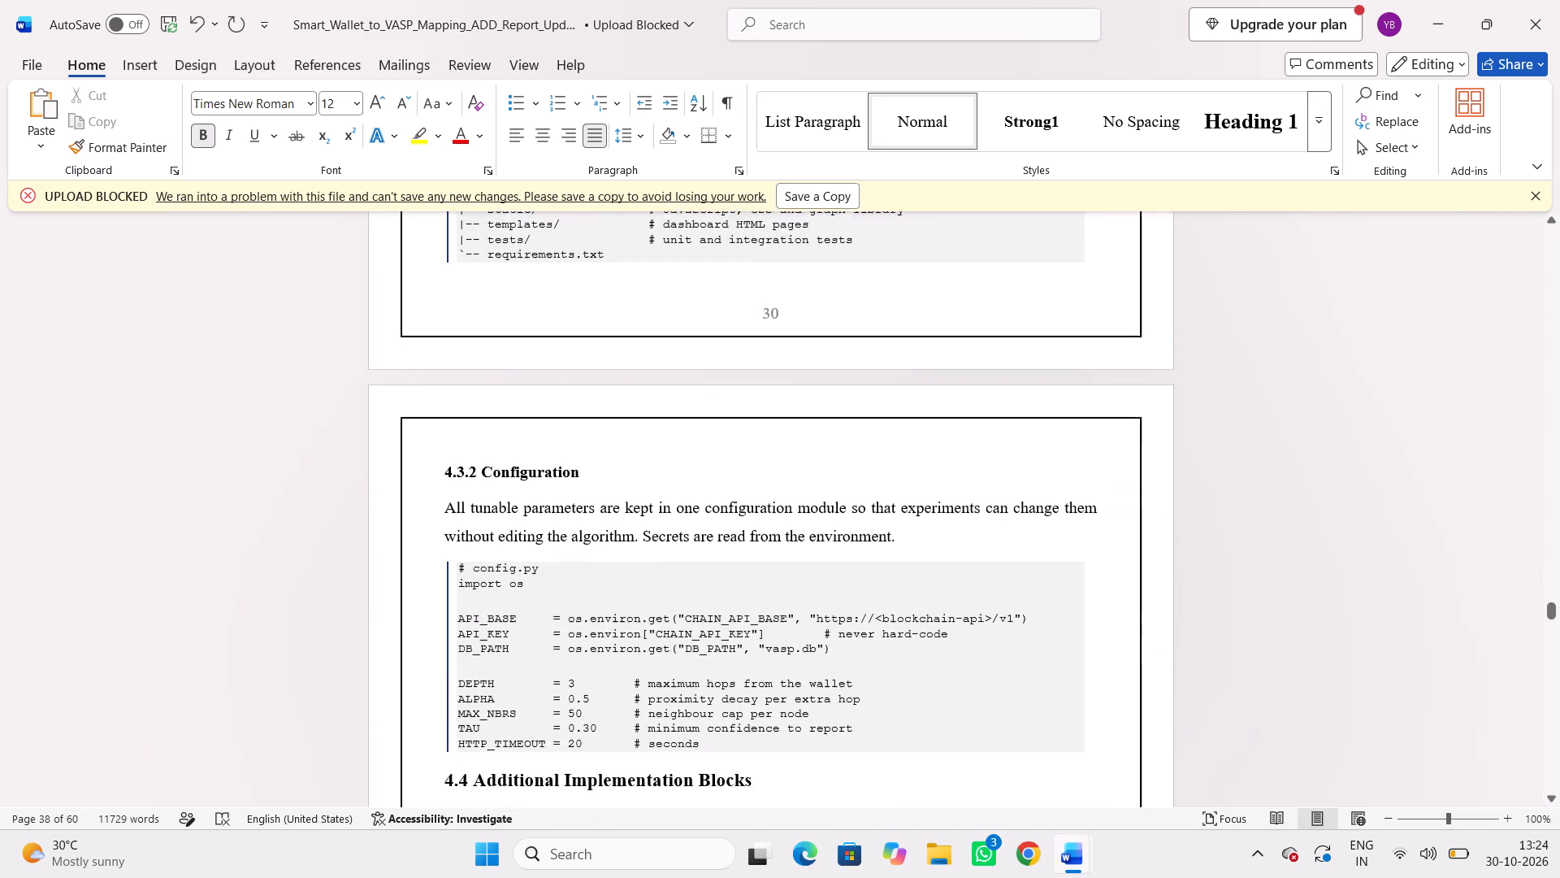
{"action": "scroll", "coordinate": [878, 431], "scroll_direction": "down", "scroll_amount": 5}
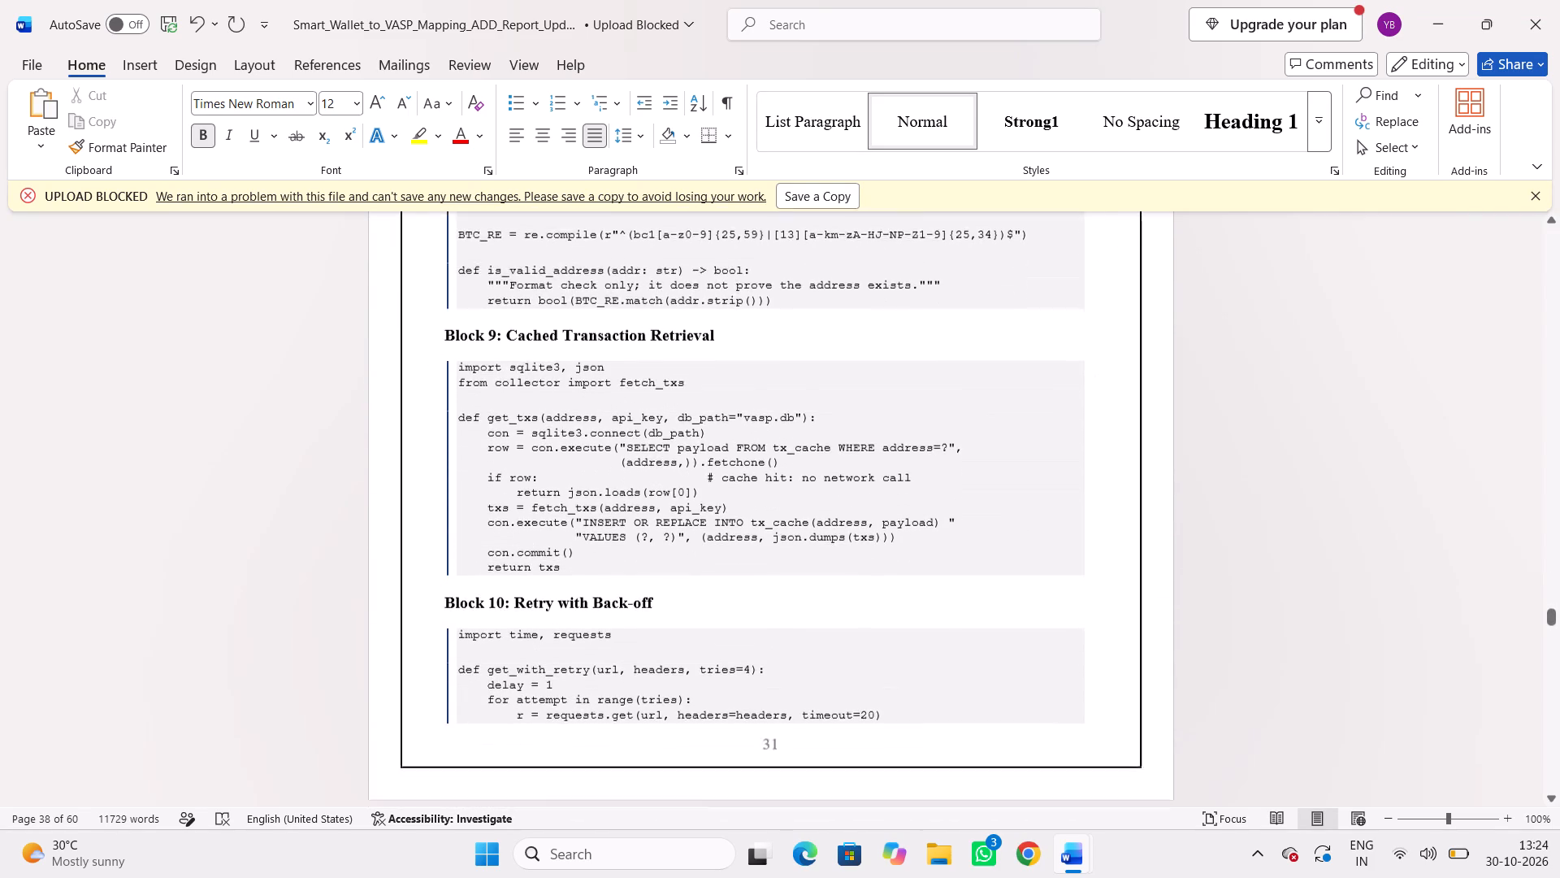
{"action": "scroll", "coordinate": [878, 431], "scroll_direction": "down", "scroll_amount": 1}
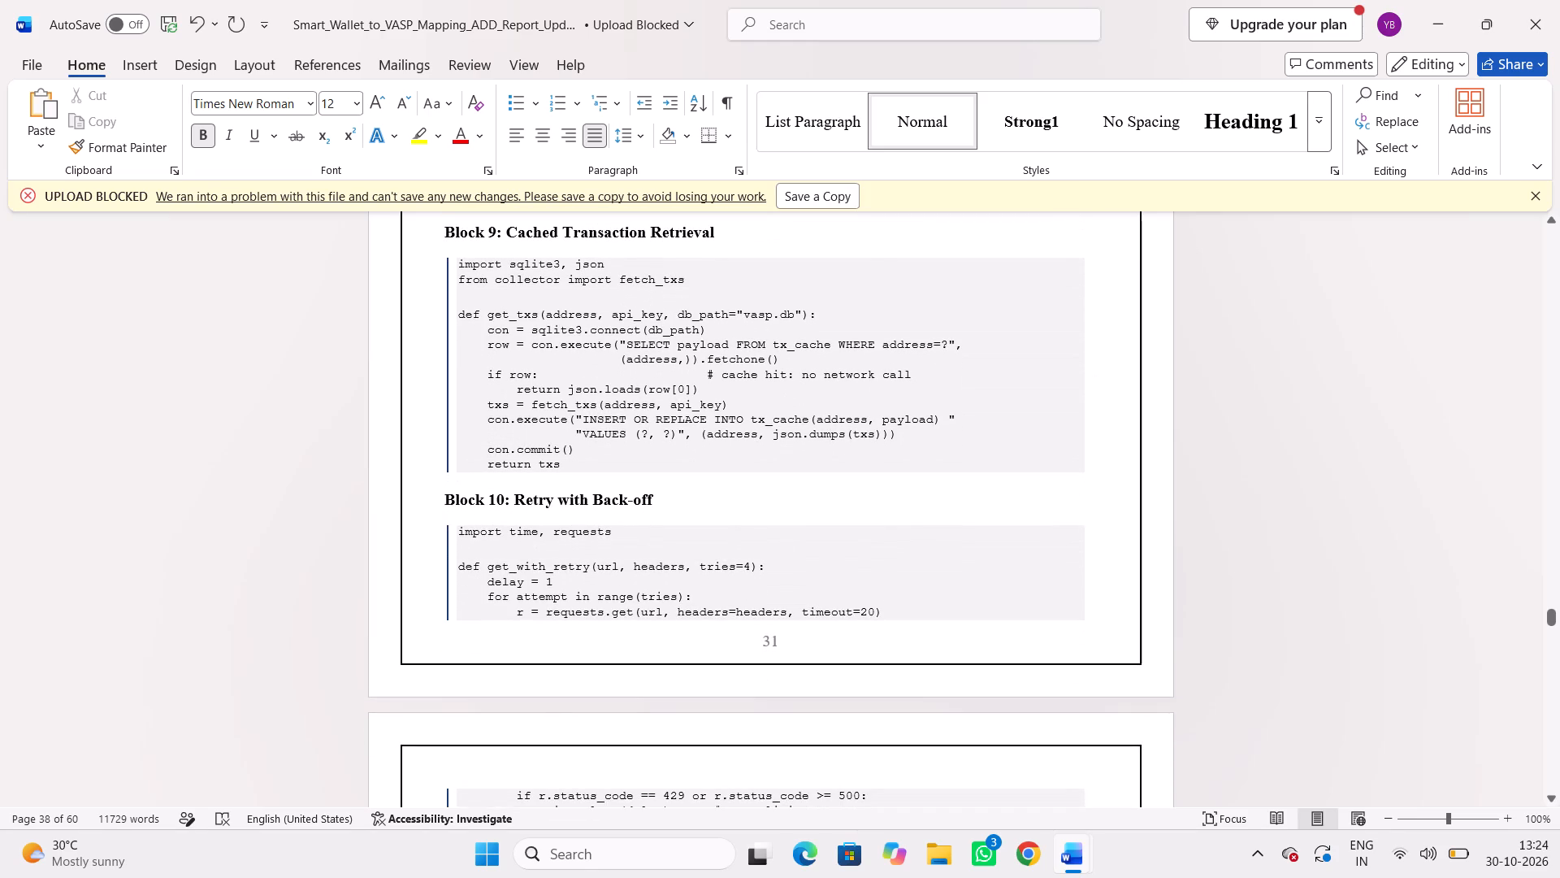
{"action": "scroll", "coordinate": [878, 431], "scroll_direction": "down", "scroll_amount": 1}
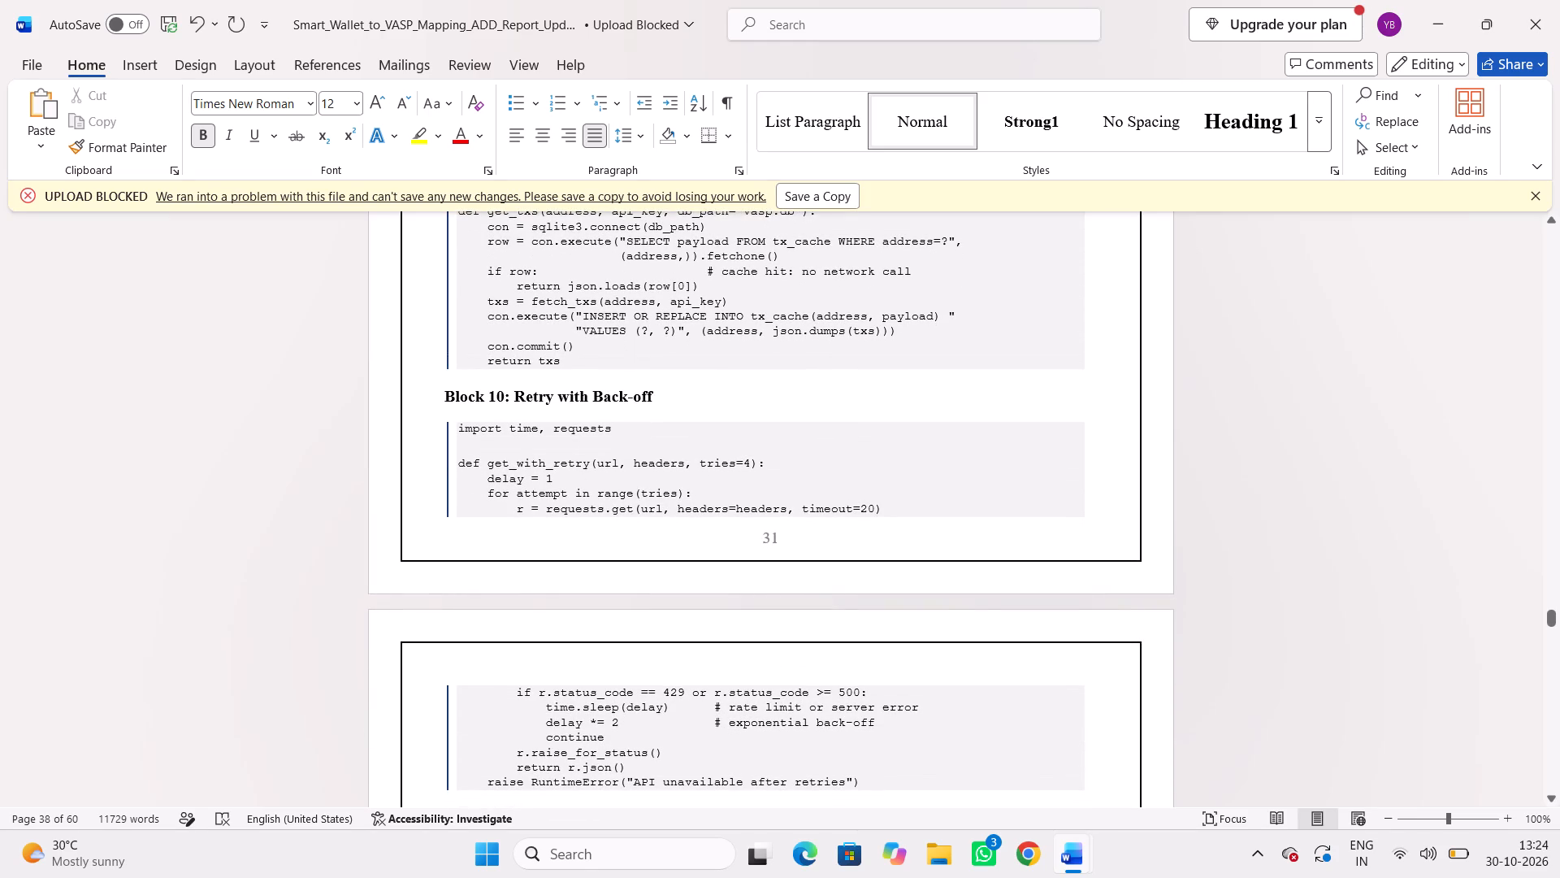
{"action": "scroll", "coordinate": [878, 431], "scroll_direction": "down", "scroll_amount": 4}
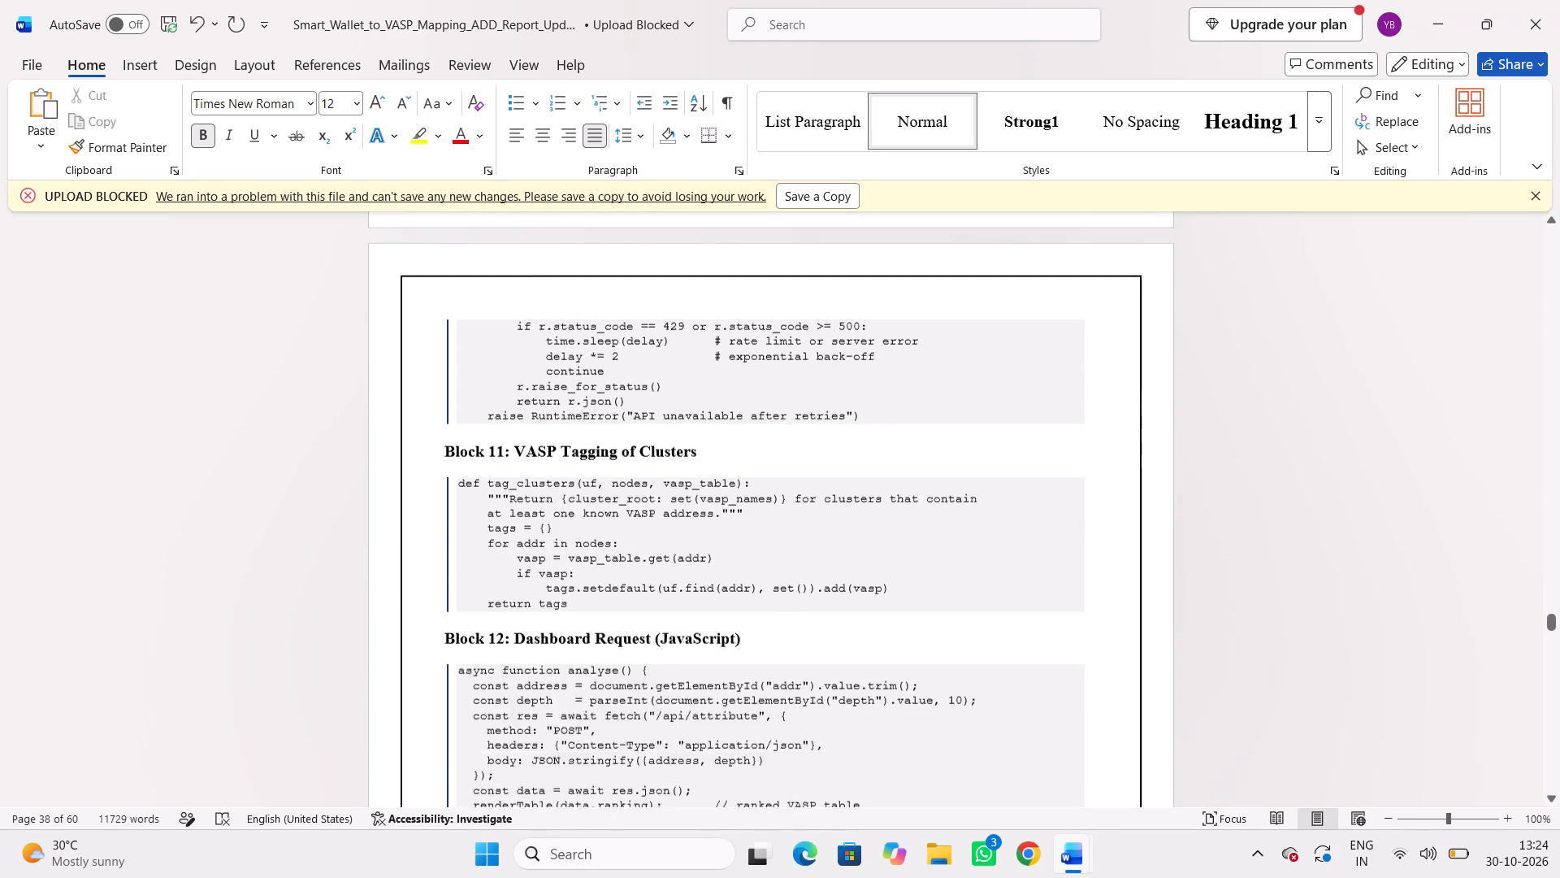
{"action": "scroll", "coordinate": [878, 431], "scroll_direction": "down", "scroll_amount": 4}
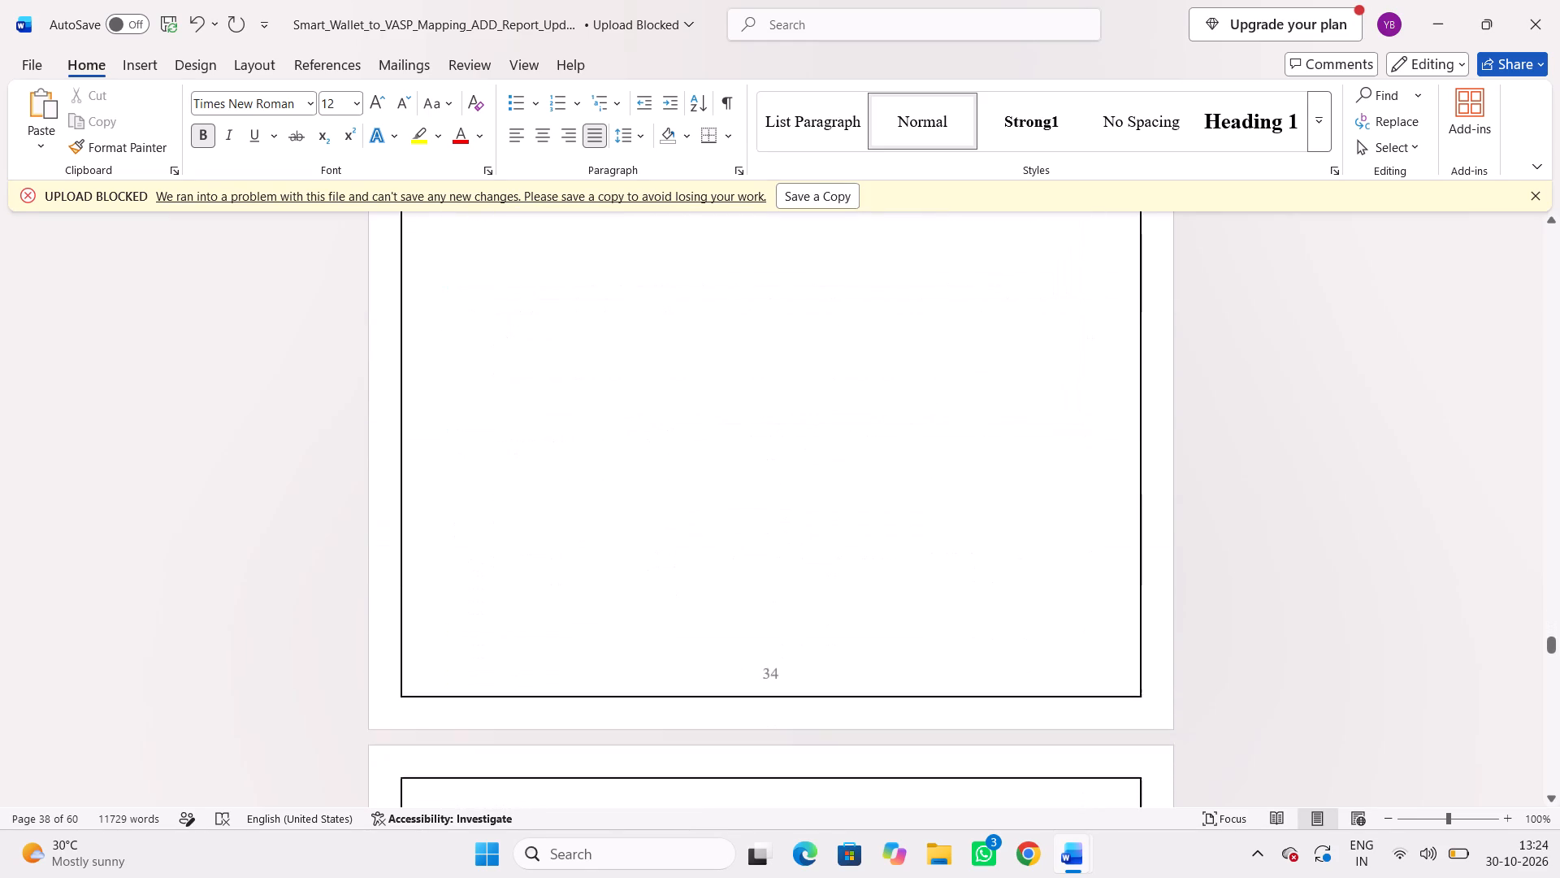
{"action": "scroll", "coordinate": [878, 431], "scroll_direction": "down", "scroll_amount": 4}
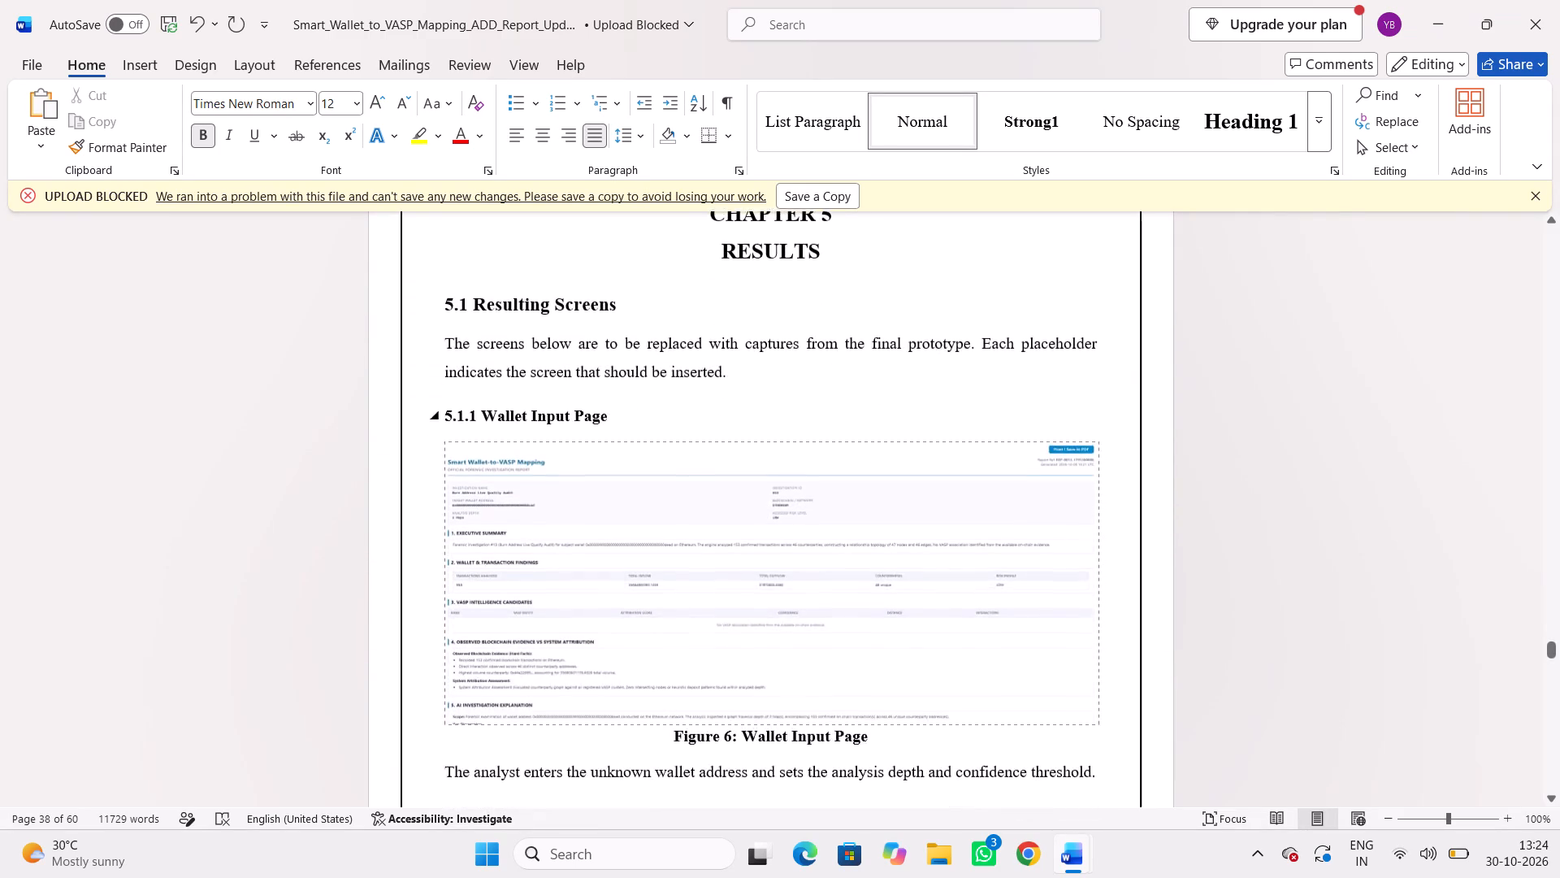
{"action": "scroll", "coordinate": [878, 431], "scroll_direction": "down", "scroll_amount": 5}
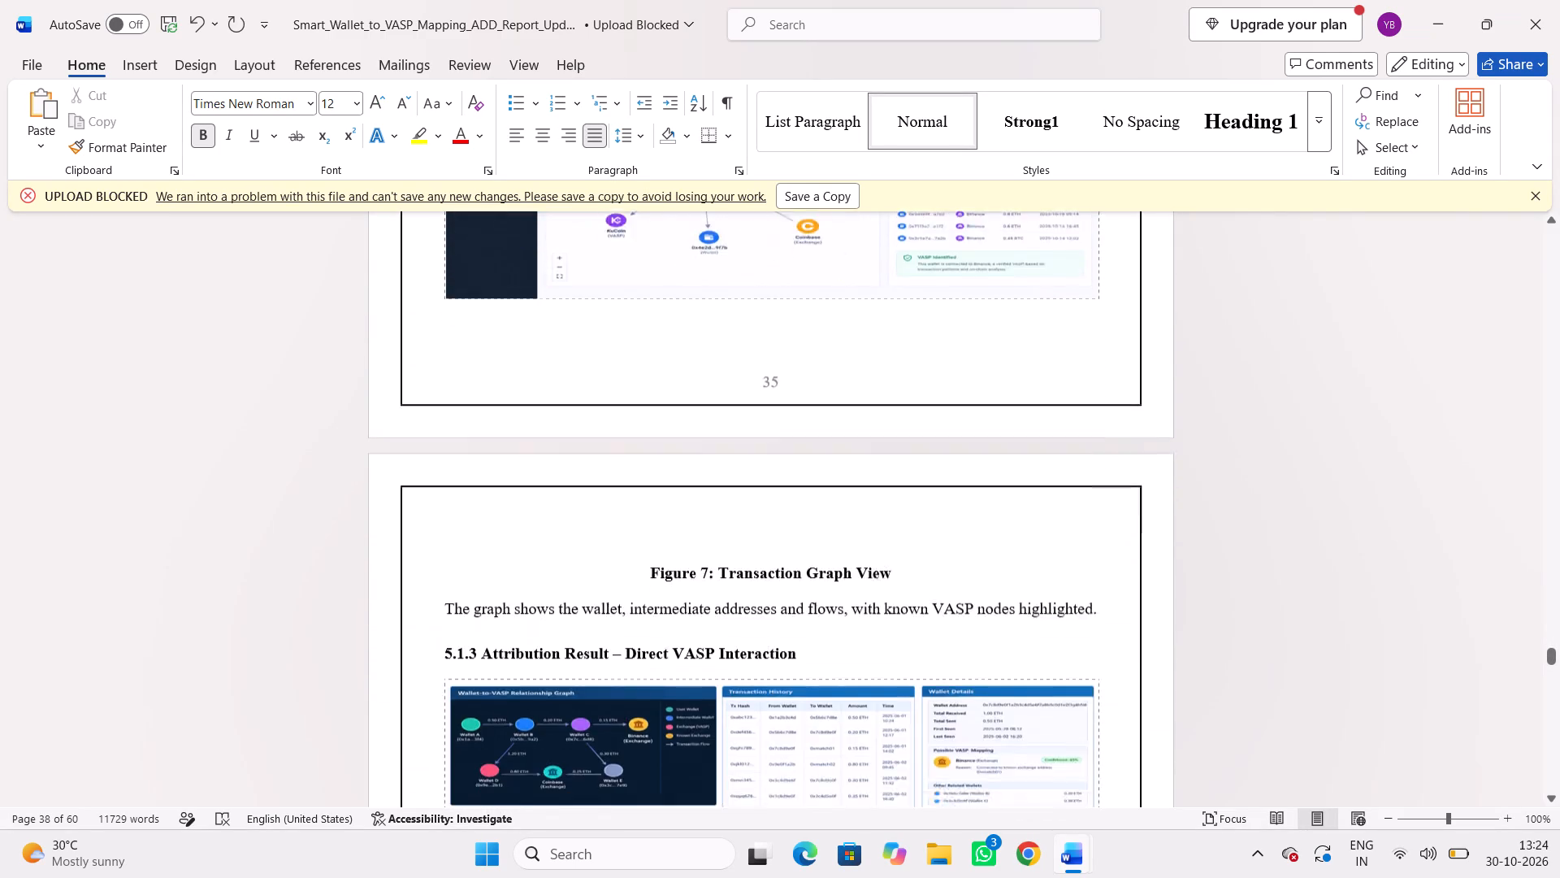
{"action": "scroll", "coordinate": [878, 431], "scroll_direction": "down", "scroll_amount": 5}
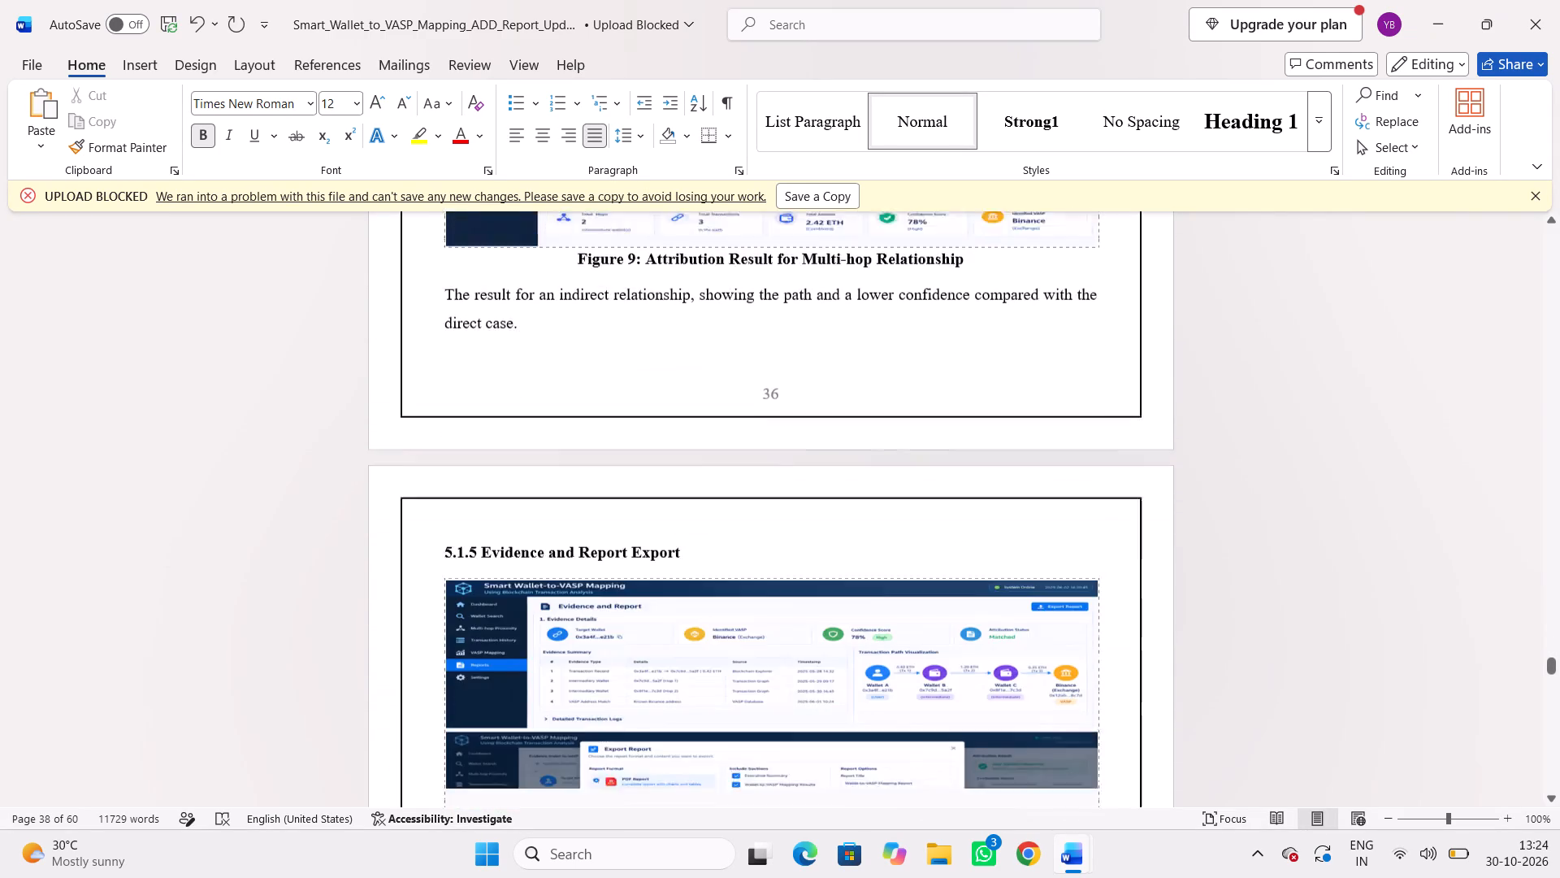
{"action": "scroll", "coordinate": [878, 431], "scroll_direction": "down", "scroll_amount": 5}
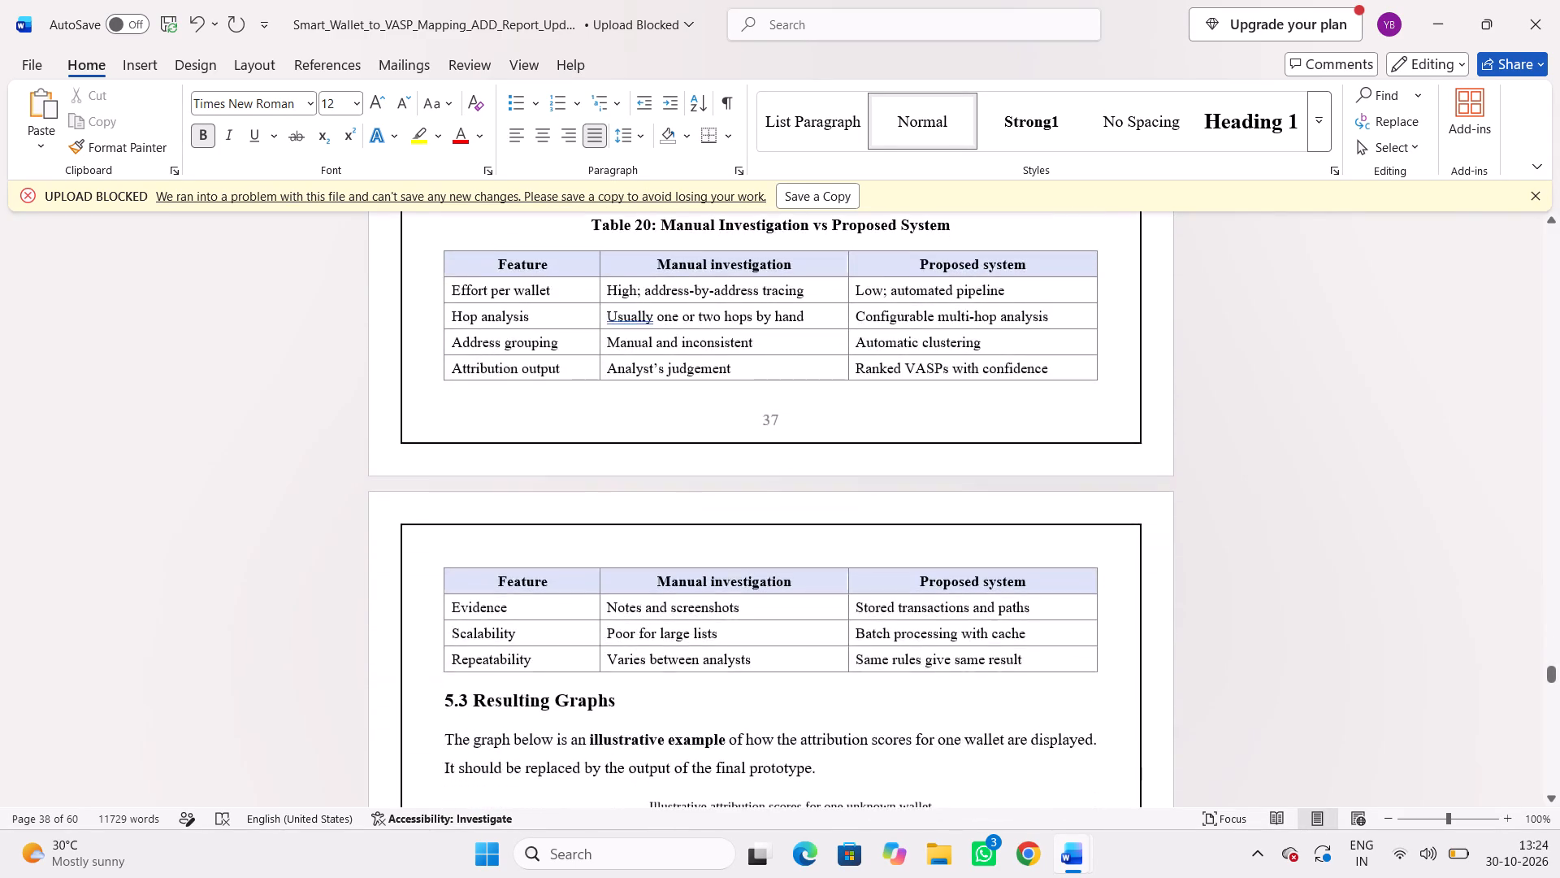
{"action": "scroll", "coordinate": [878, 431], "scroll_direction": "down", "scroll_amount": 4}
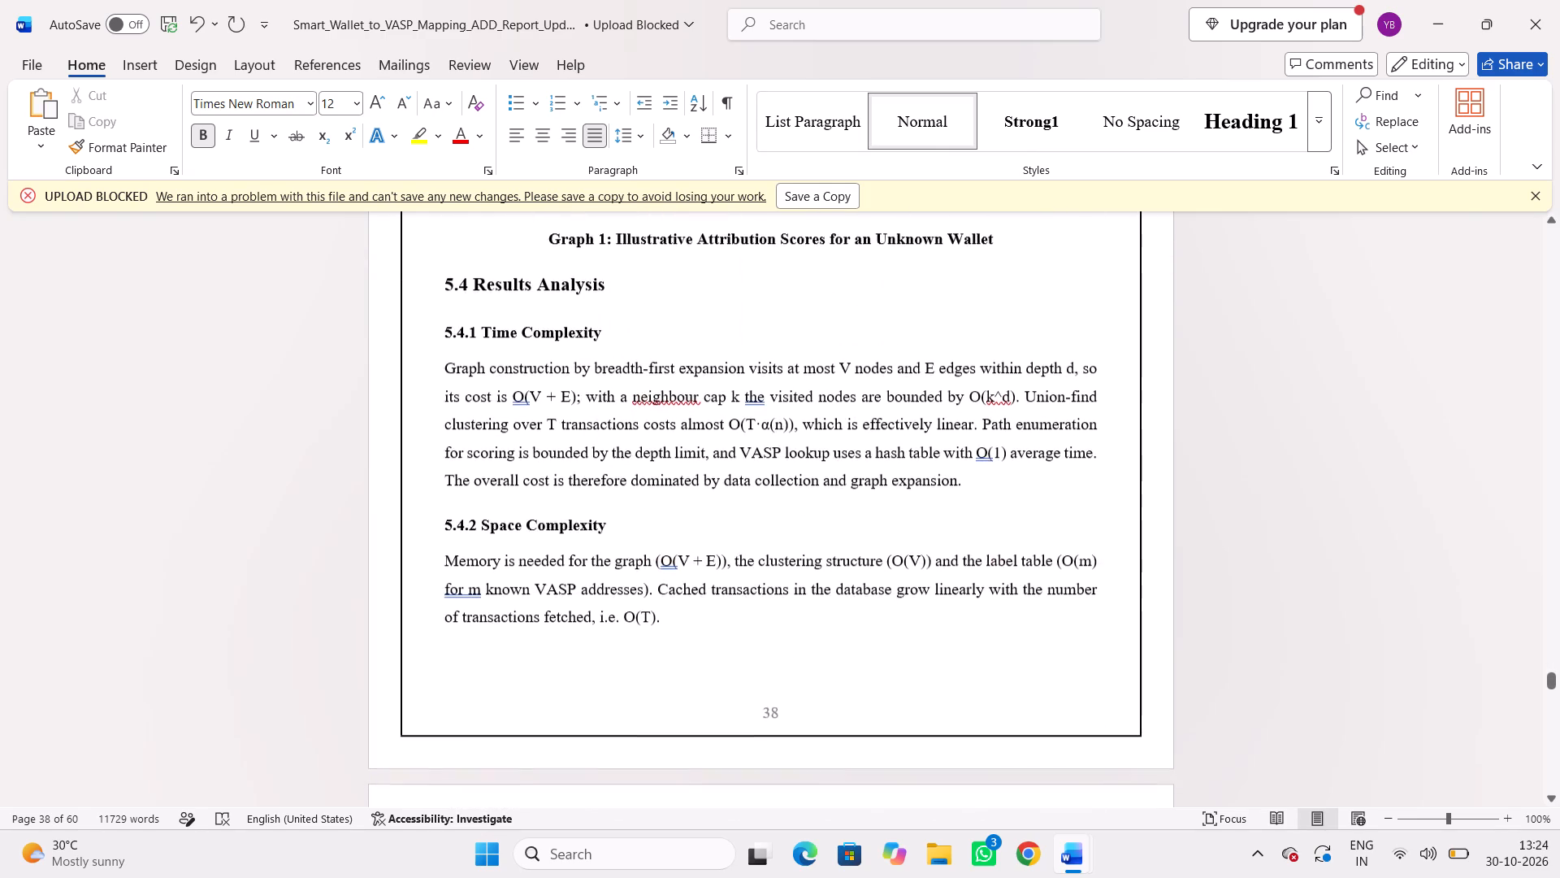
{"action": "scroll", "coordinate": [878, 431], "scroll_direction": "down", "scroll_amount": 1}
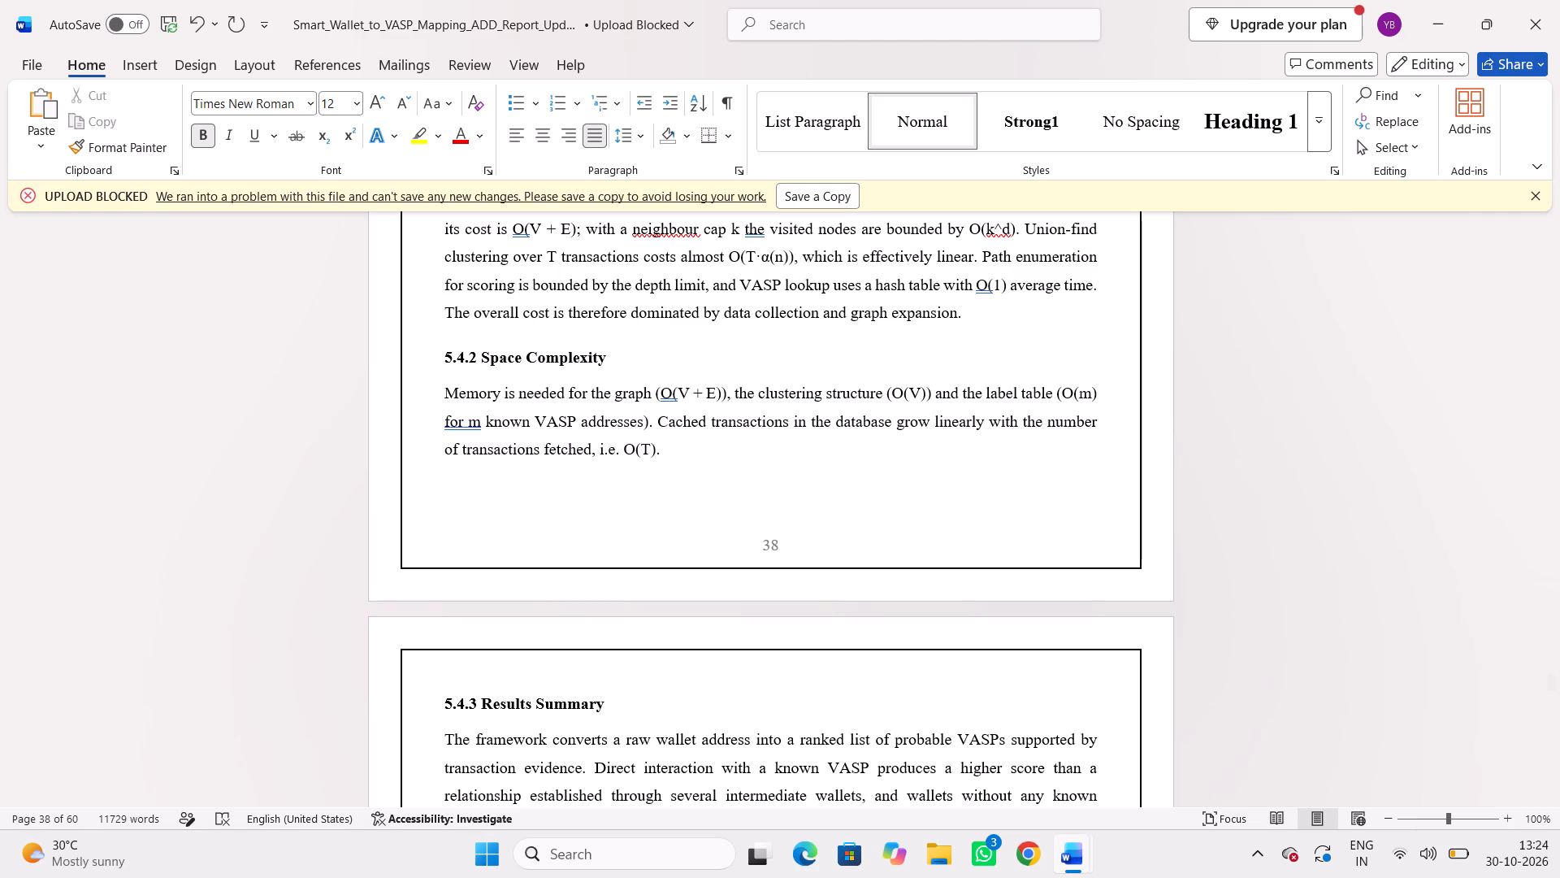
{"action": "scroll", "coordinate": [878, 431], "scroll_direction": "down", "scroll_amount": 4}
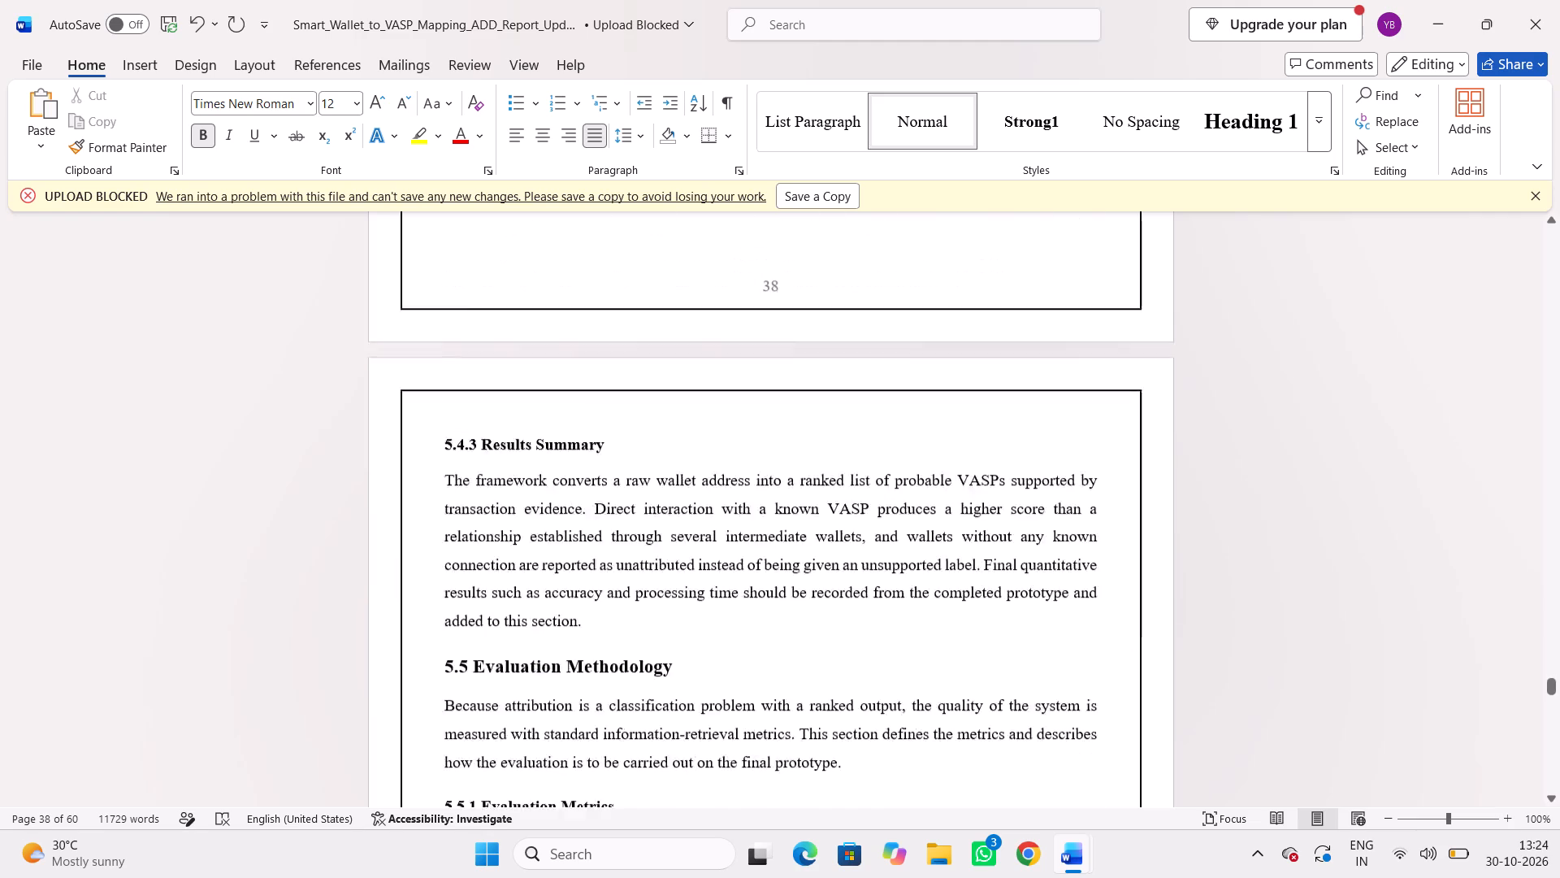
{"action": "scroll", "coordinate": [878, 431], "scroll_direction": "down", "scroll_amount": 7}
{"action": "scroll", "coordinate": [878, 431], "scroll_direction": "down", "scroll_amount": 18}
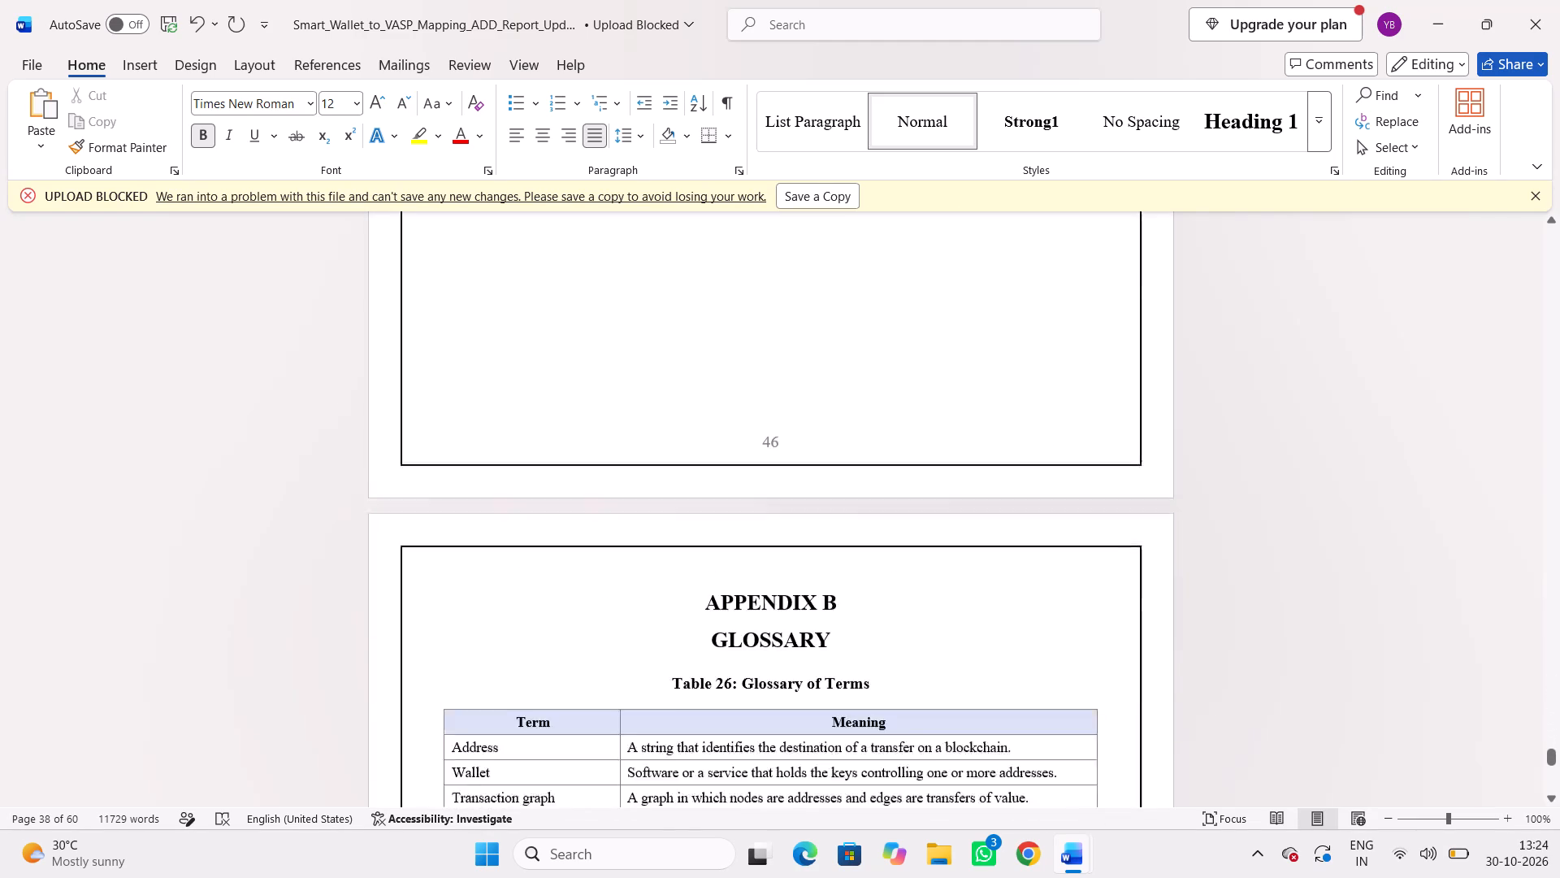
{"action": "scroll", "coordinate": [878, 431], "scroll_direction": "down", "scroll_amount": 8}
{"action": "scroll", "coordinate": [878, 431], "scroll_direction": "up", "scroll_amount": 1}
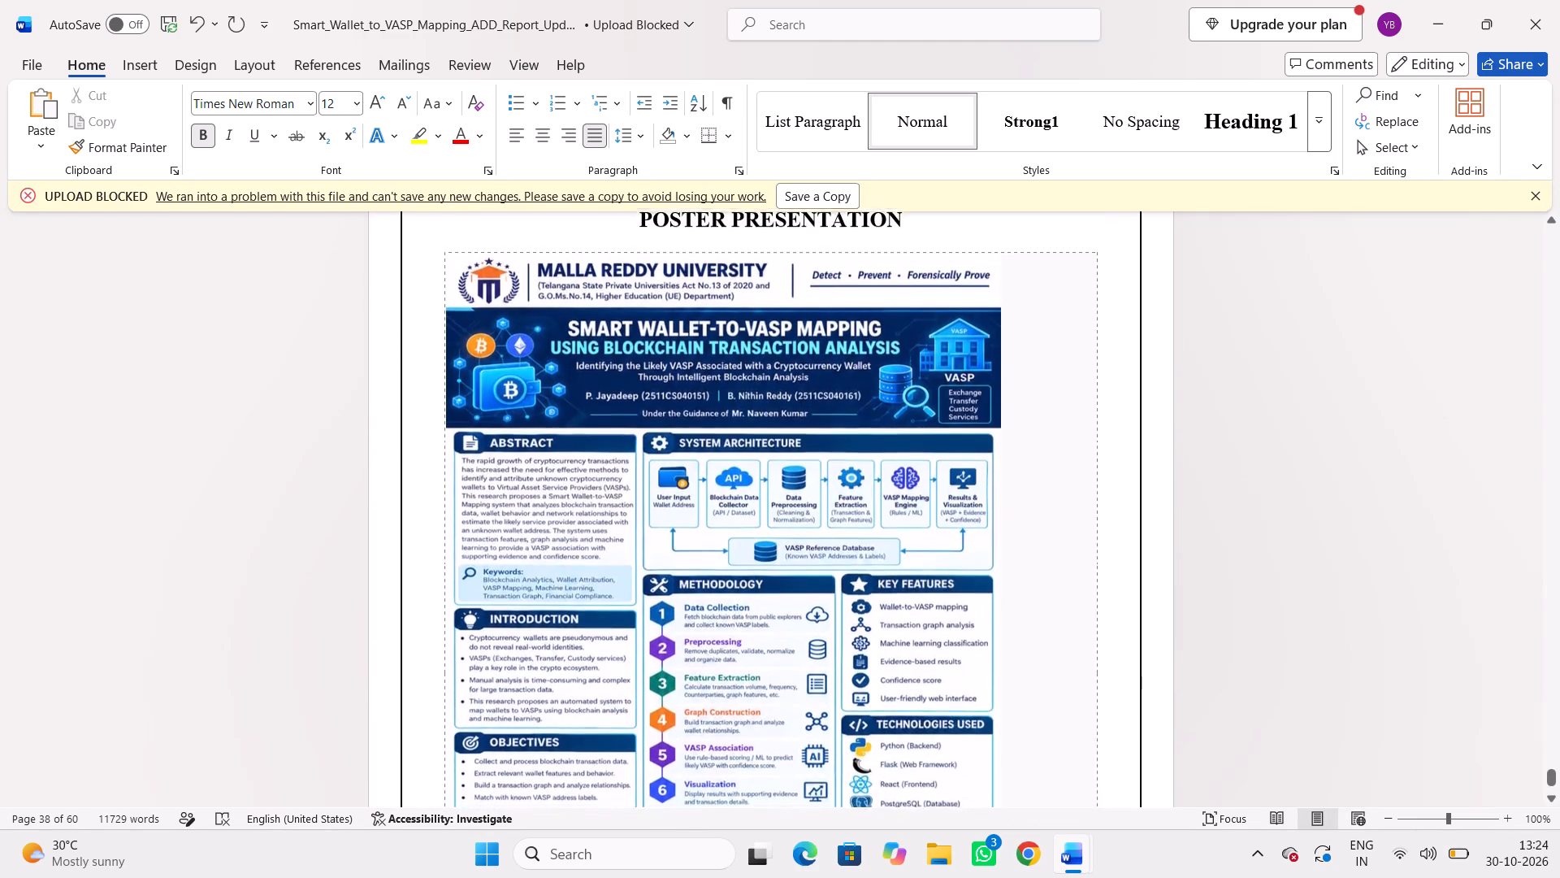
{"action": "scroll", "coordinate": [878, 431], "scroll_direction": "down", "scroll_amount": 3, "text": "ctrl"}
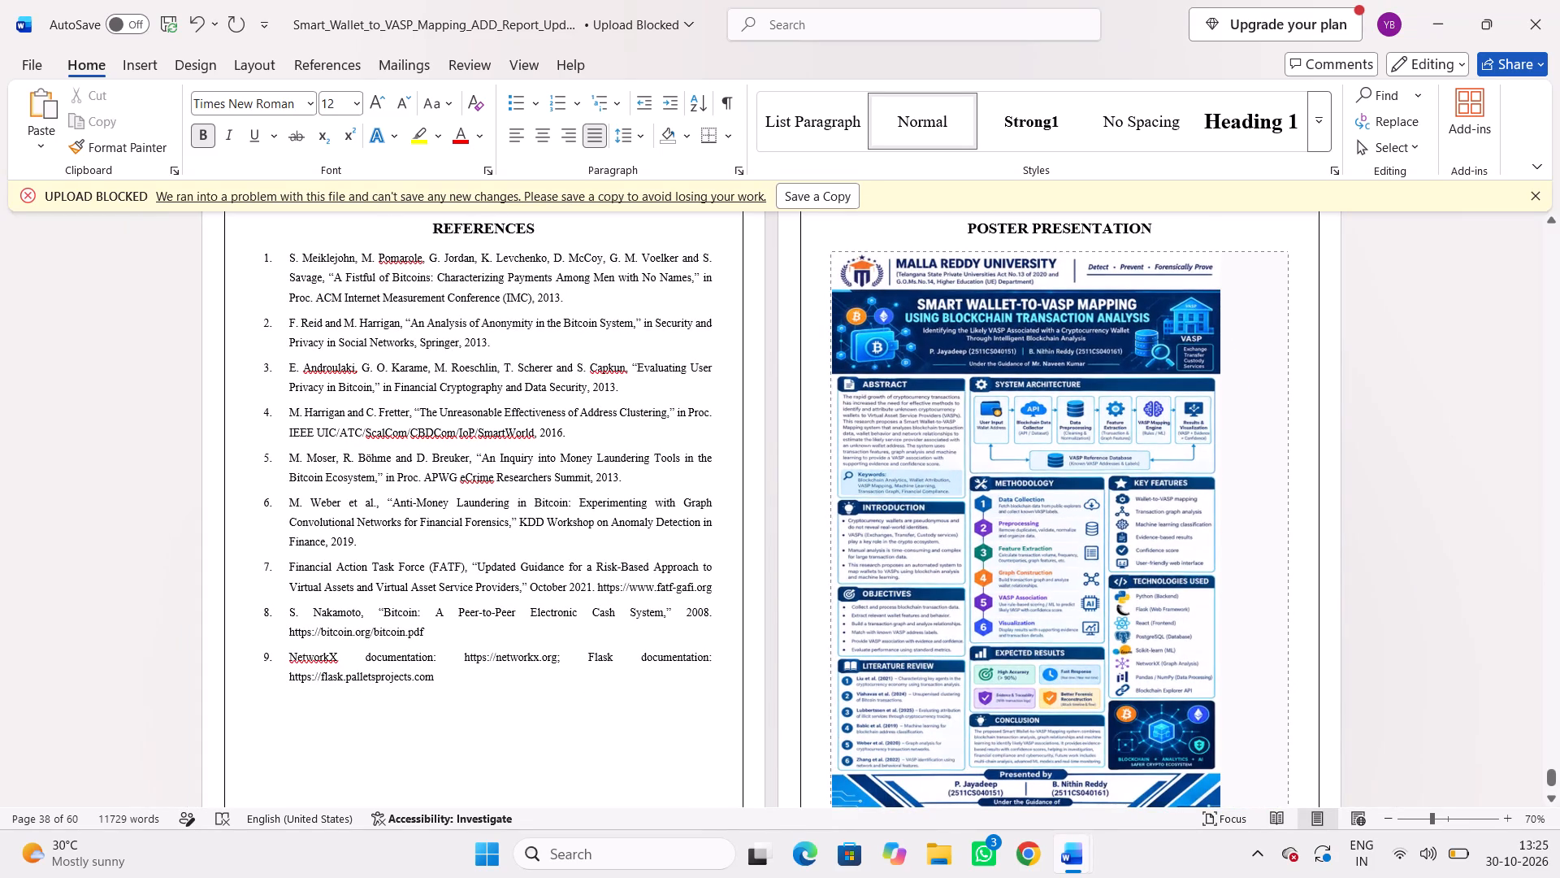
Close the Smart Wallet to VASP Mapping report, saving its changes.
{"action": "left_click", "coordinate": [1532, 0]}
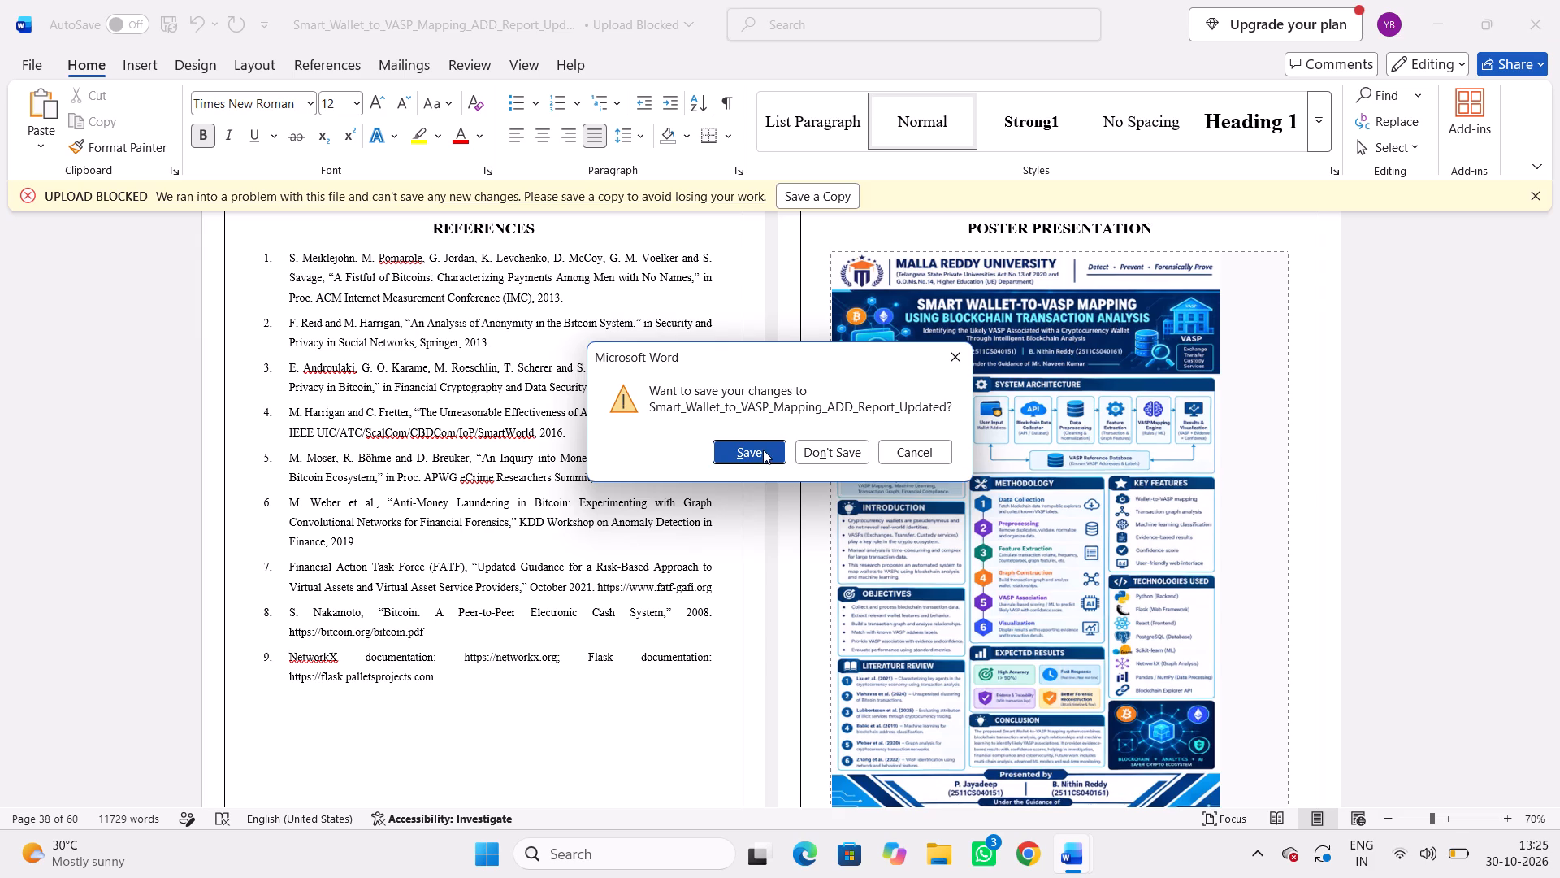
{"action": "left_click", "coordinate": [763, 450]}
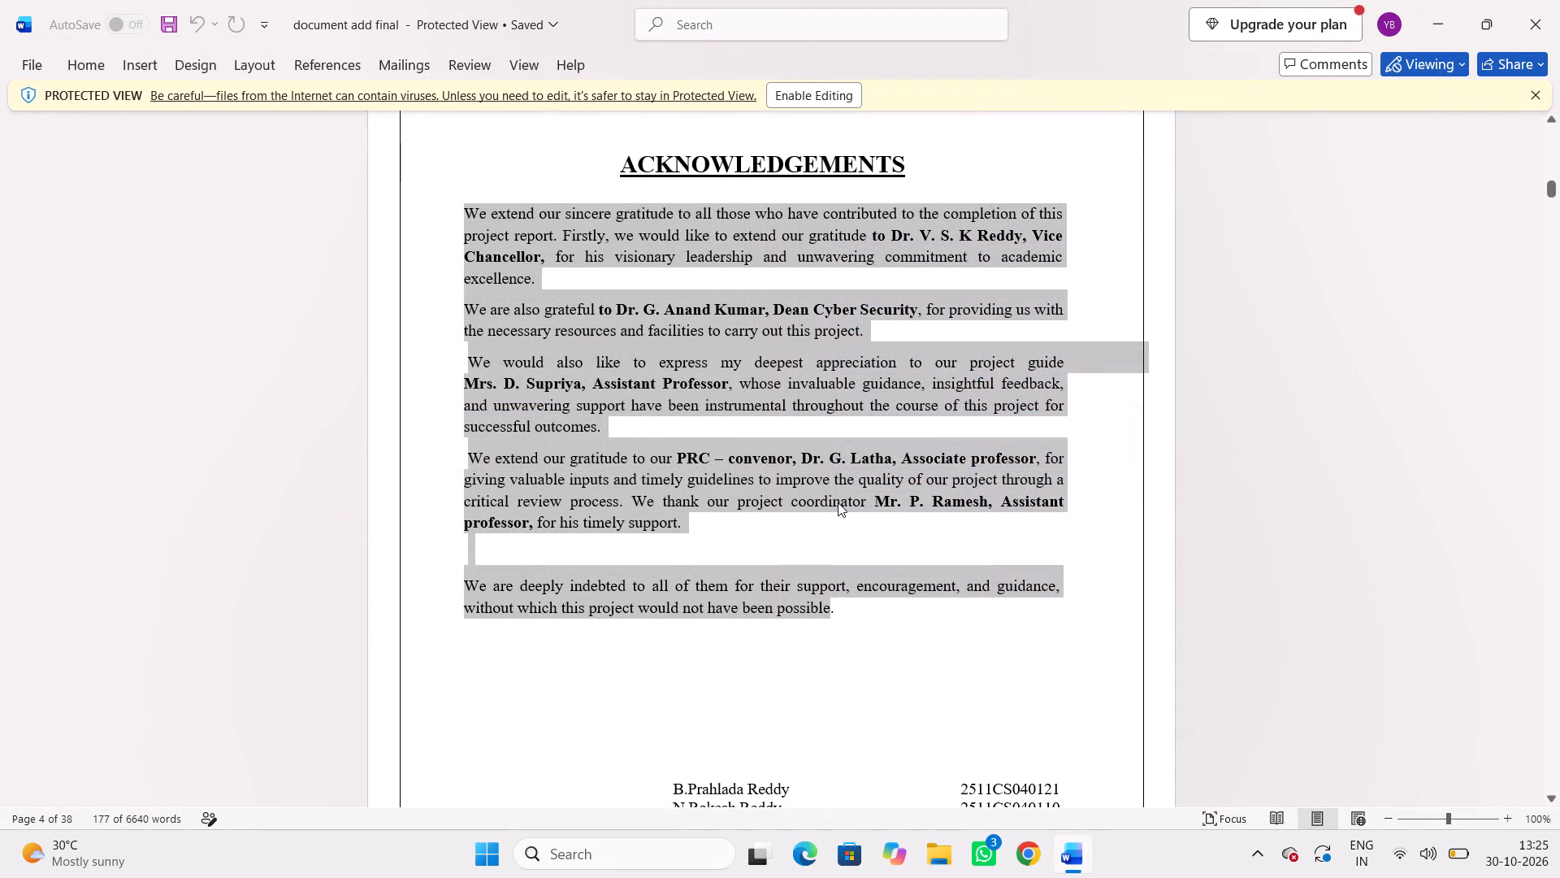
Examine the front matter of "document add final": the cover page, Certificate, Declaration and Acknowledgements.
{"action": "scroll", "coordinate": [838, 502], "scroll_direction": "up", "scroll_amount": 15}
{"action": "scroll", "coordinate": [838, 502], "scroll_direction": "up", "scroll_amount": 17}
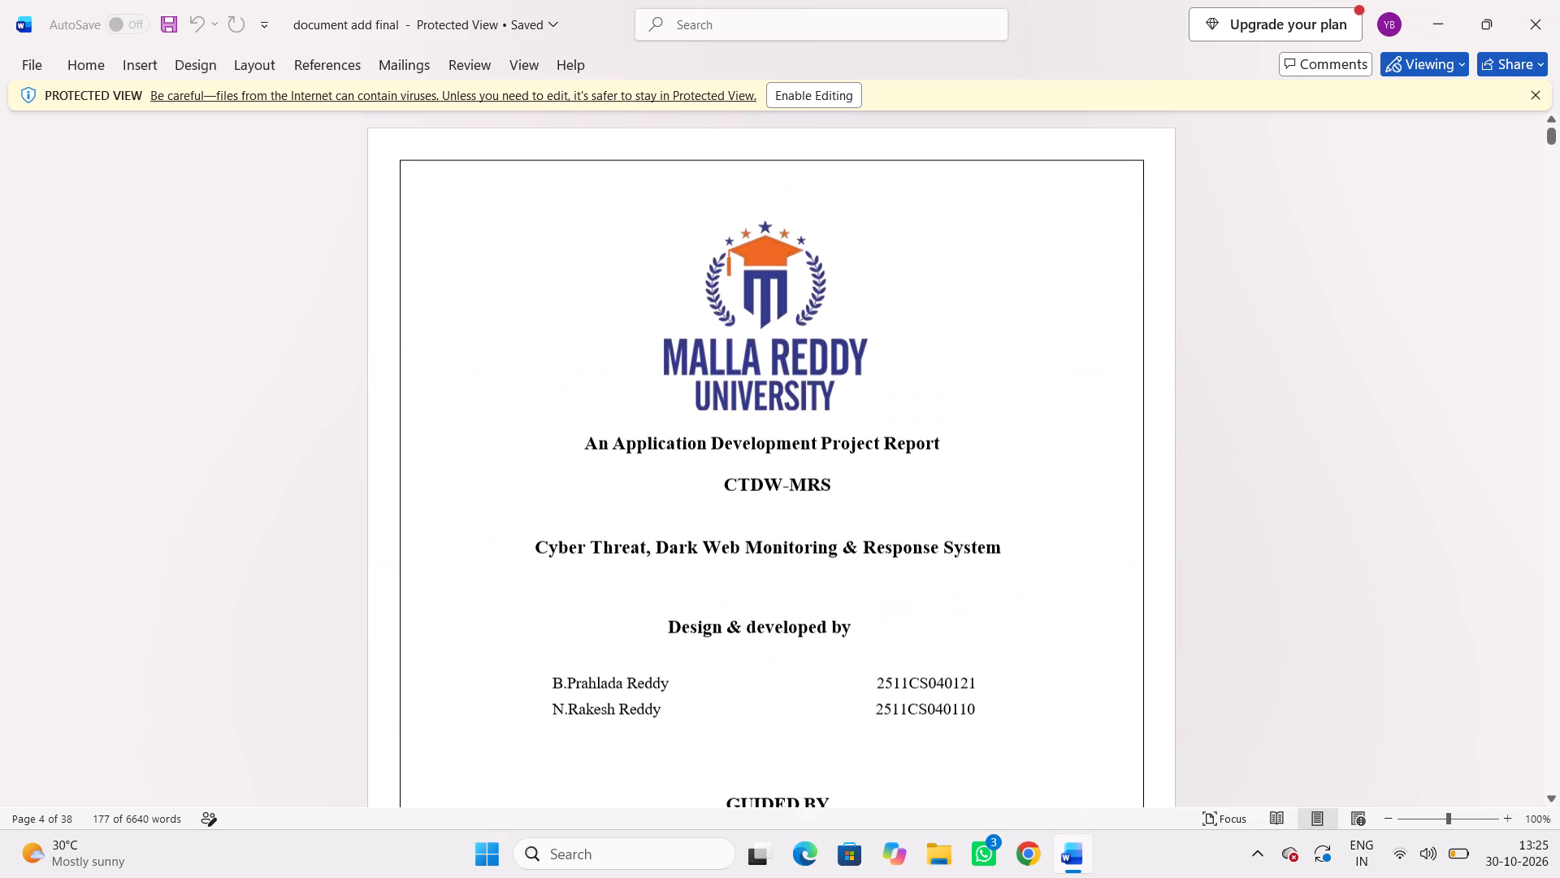
{"action": "scroll", "coordinate": [838, 502], "scroll_direction": "up", "scroll_amount": 1}
{"action": "scroll", "coordinate": [838, 502], "scroll_direction": "down", "scroll_amount": 5}
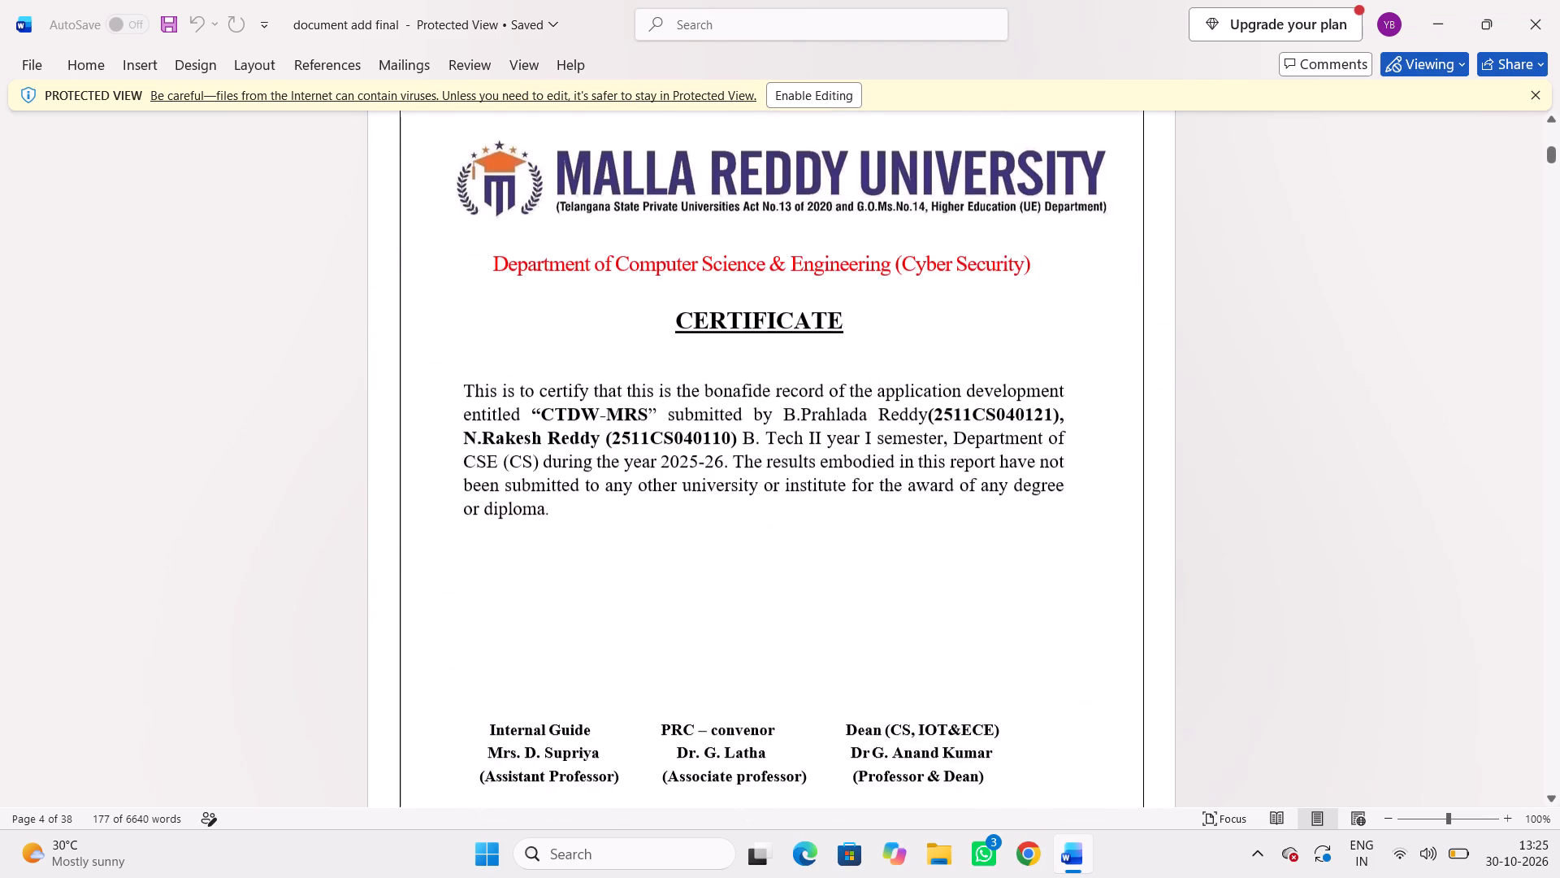
{"action": "scroll", "coordinate": [838, 502], "scroll_direction": "down", "scroll_amount": 2}
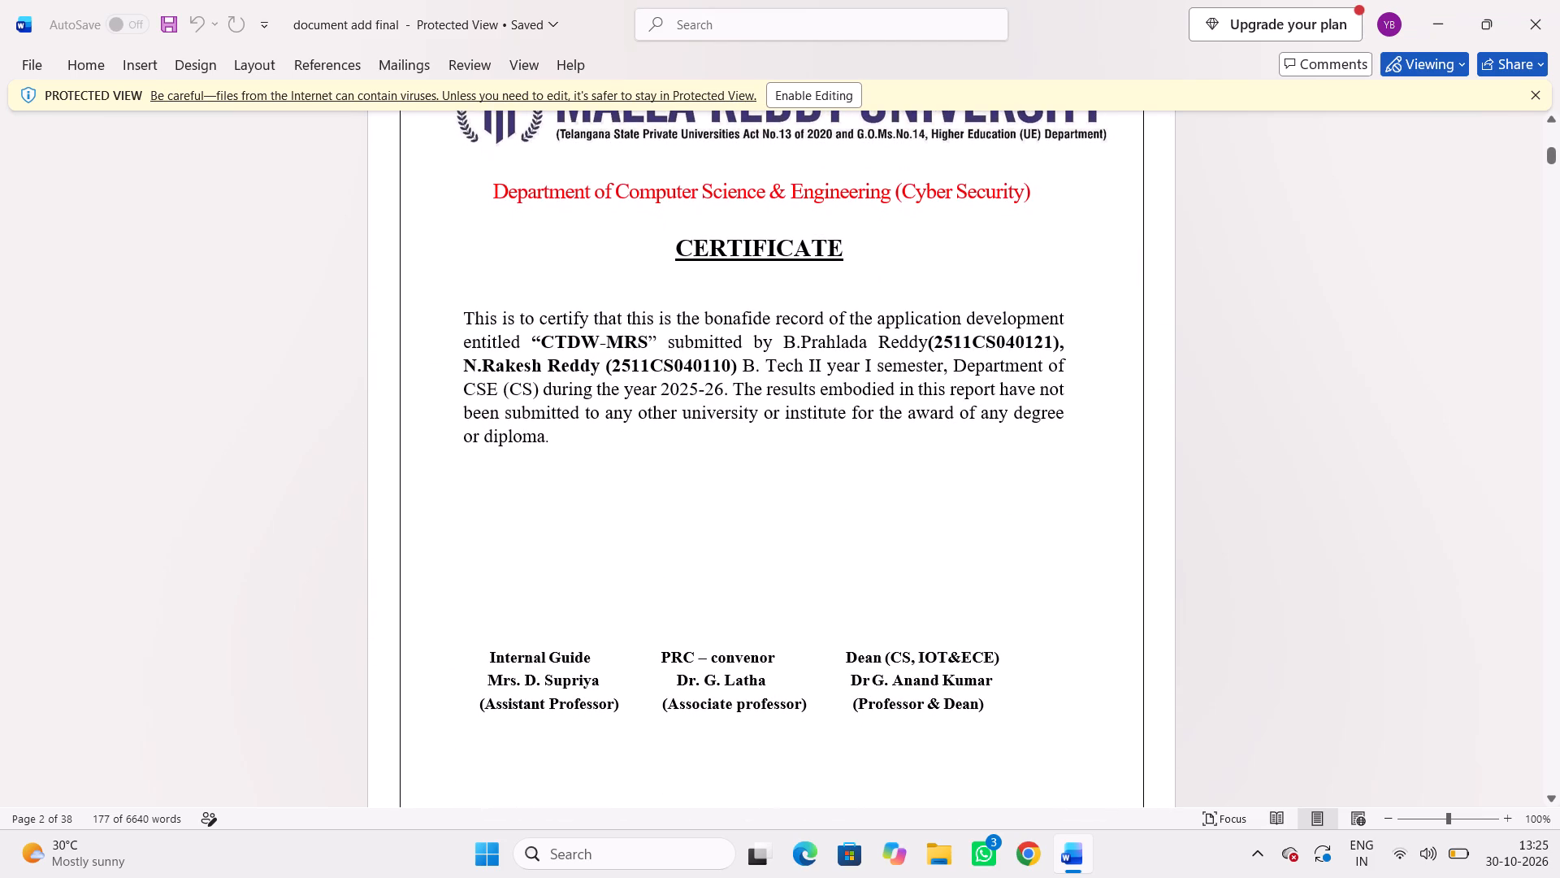
{"action": "scroll", "coordinate": [838, 502], "scroll_direction": "down", "scroll_amount": 3}
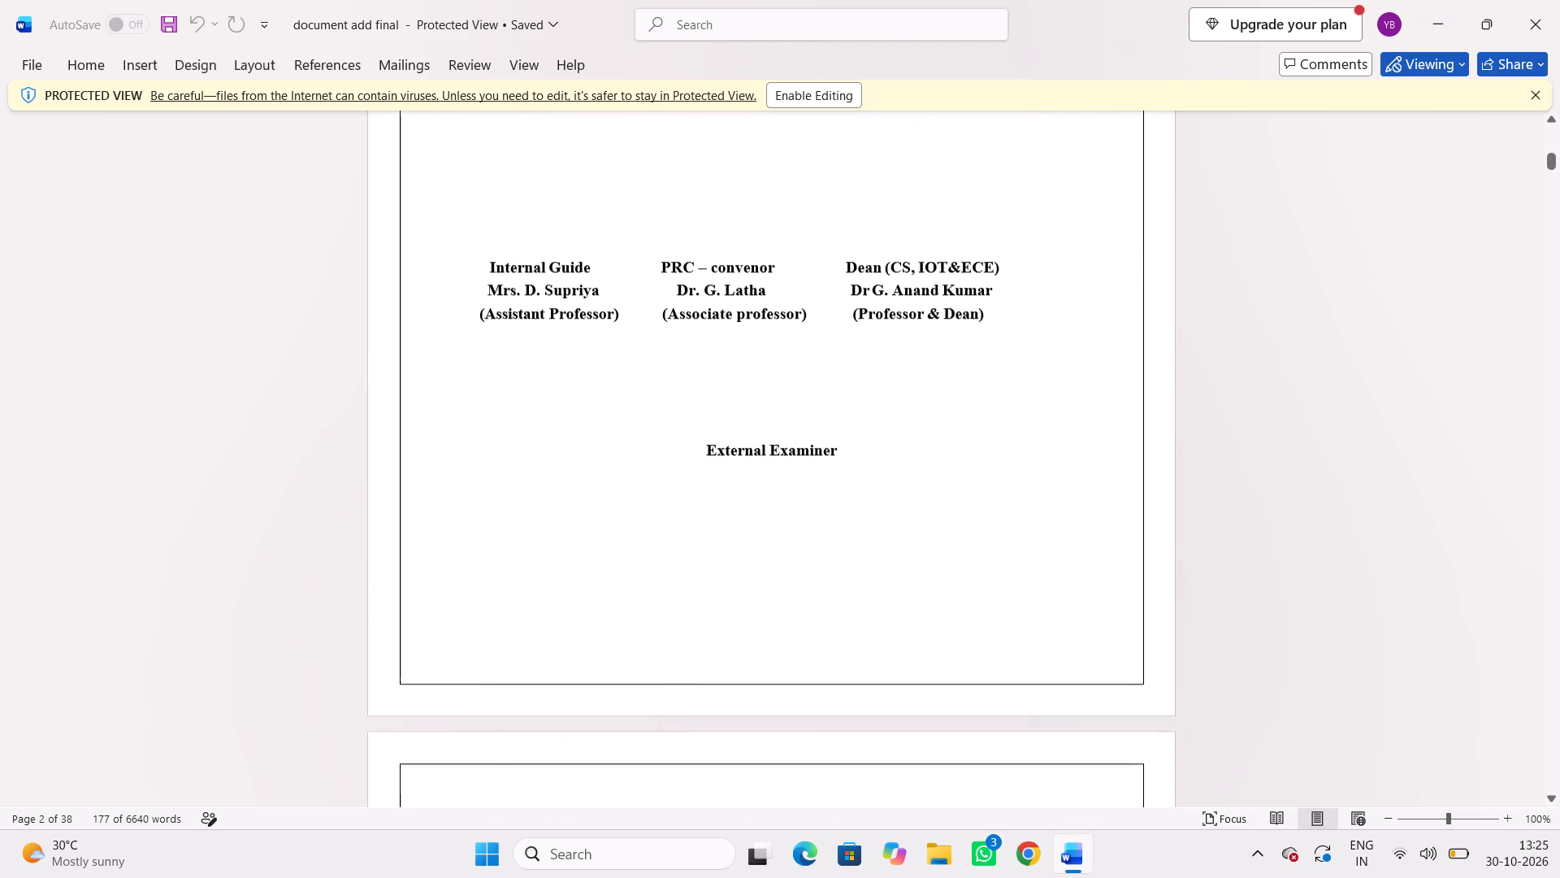
{"action": "scroll", "coordinate": [838, 502], "scroll_direction": "down", "scroll_amount": 1}
{"action": "left_click", "coordinate": [838, 502]}
{"action": "scroll", "coordinate": [838, 502], "scroll_direction": "down", "scroll_amount": 3}
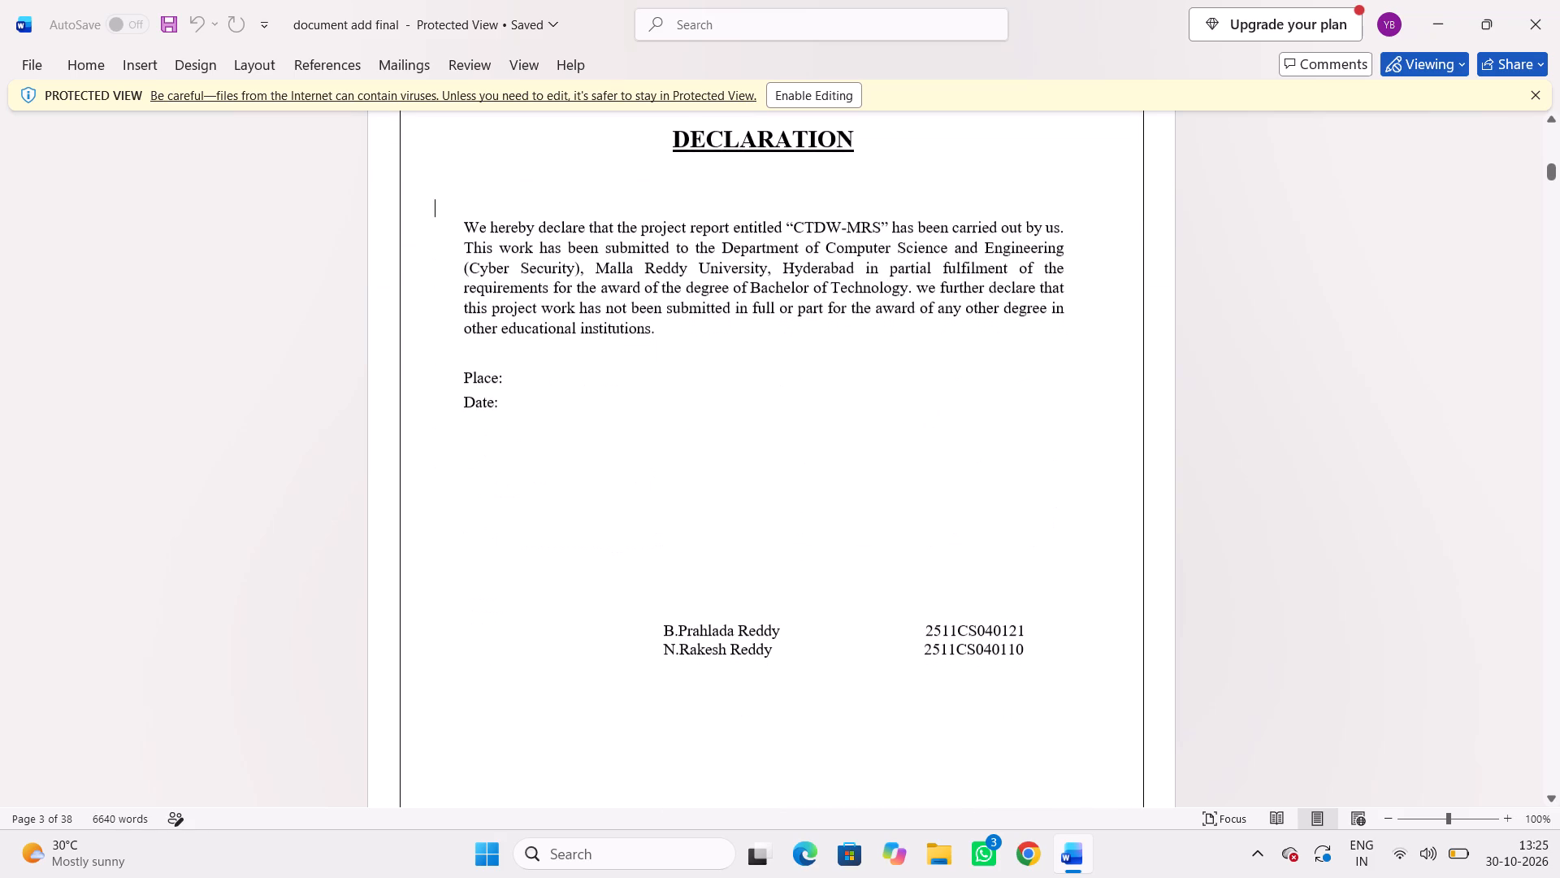
{"action": "scroll", "coordinate": [838, 502], "scroll_direction": "down", "scroll_amount": 1}
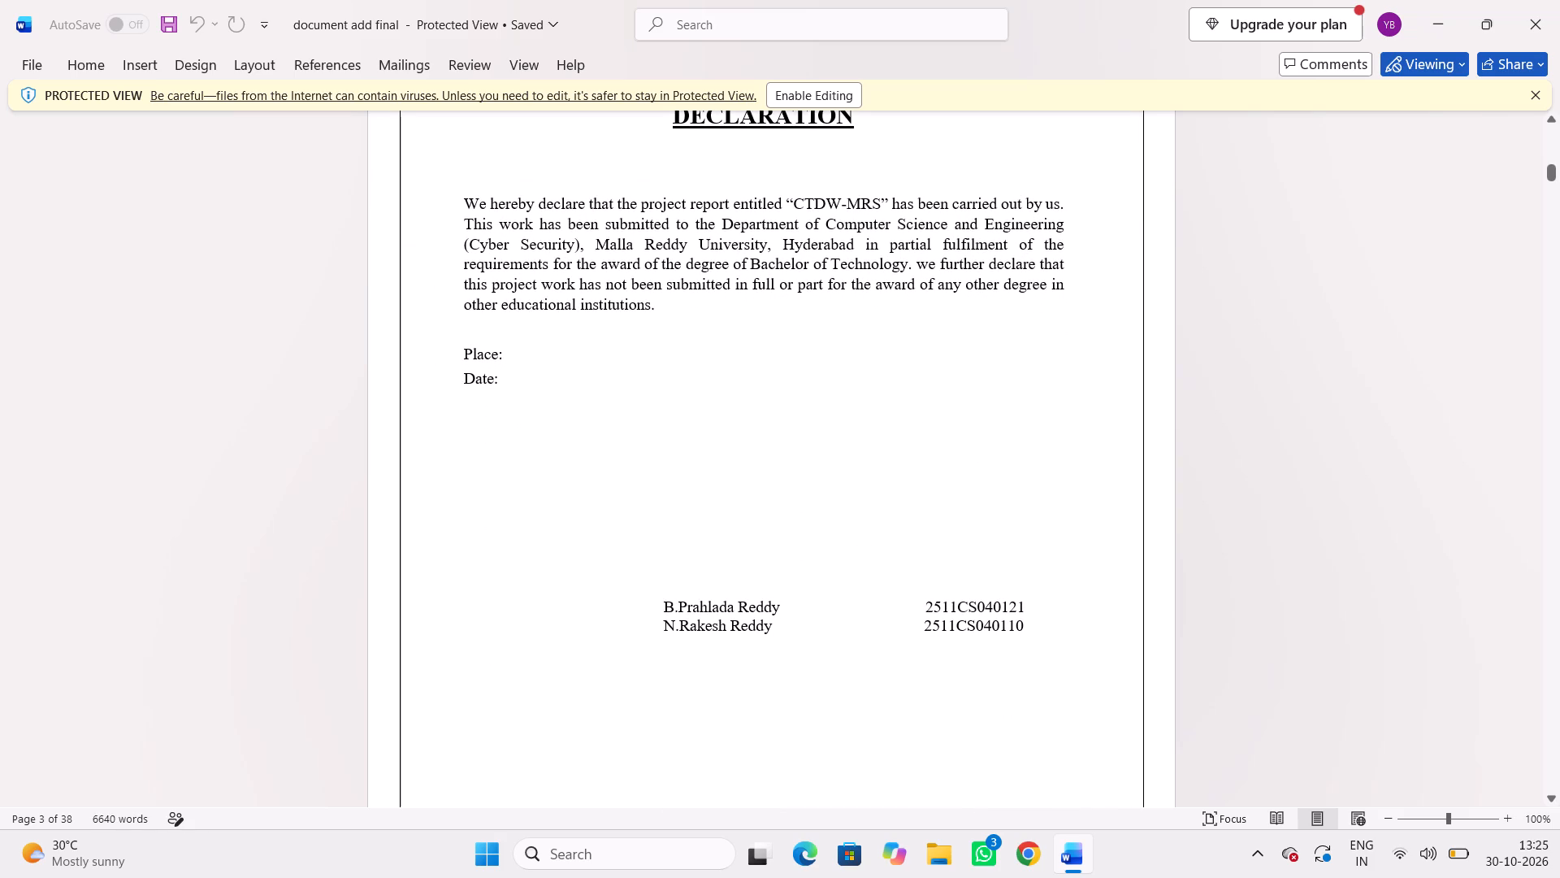
{"action": "scroll", "coordinate": [838, 502], "scroll_direction": "down", "scroll_amount": 6}
{"action": "scroll", "coordinate": [838, 502], "scroll_direction": "up", "scroll_amount": 1}
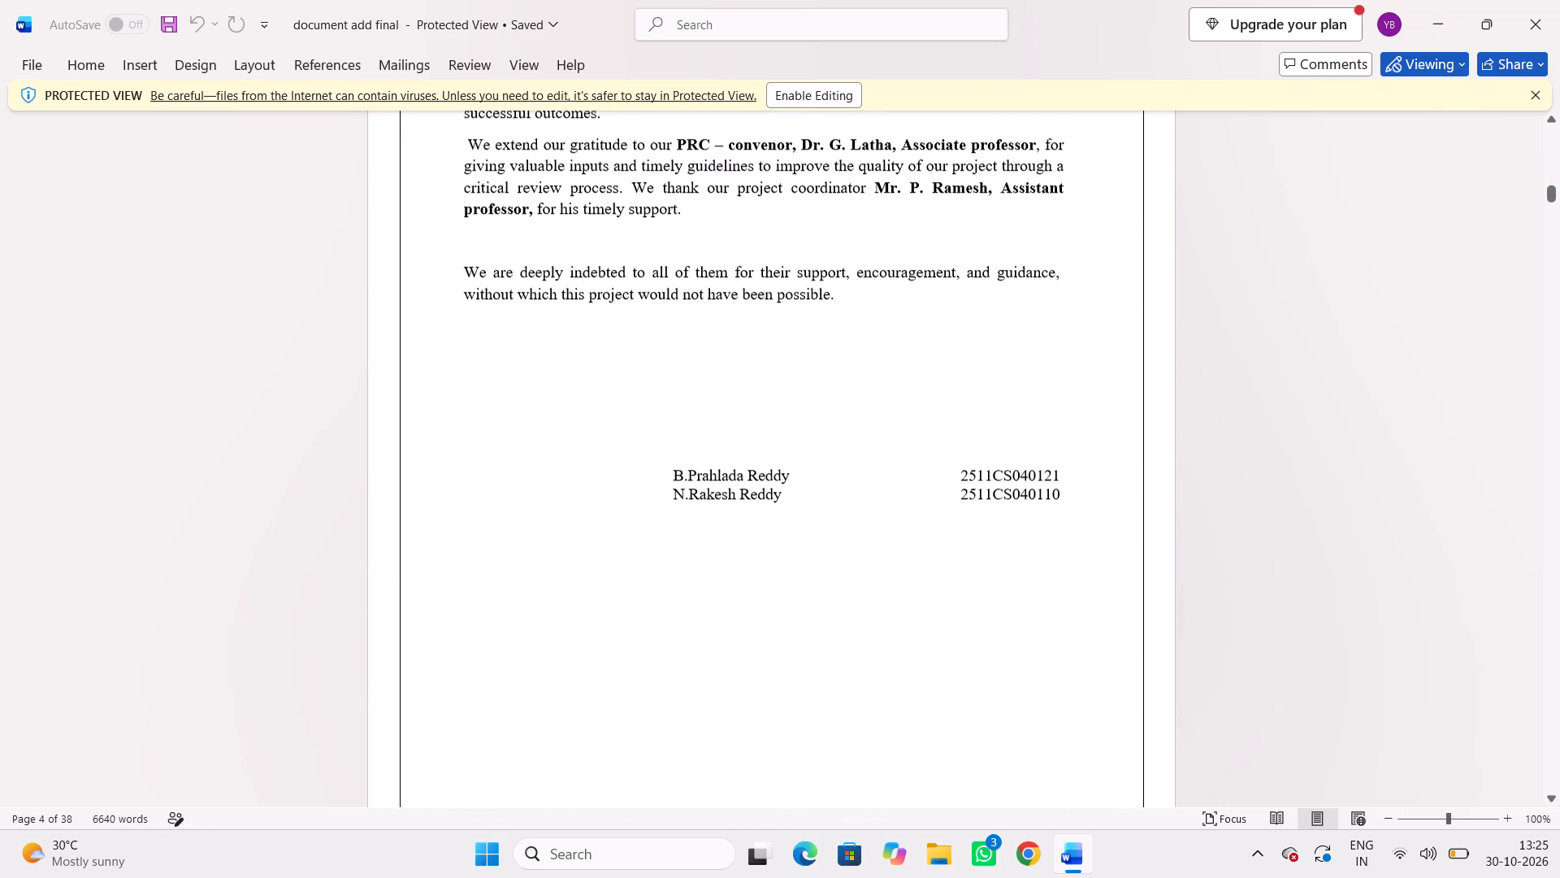
{"action": "scroll", "coordinate": [838, 502], "scroll_direction": "up", "scroll_amount": 1}
{"action": "scroll", "coordinate": [838, 502], "scroll_direction": "down", "scroll_amount": 2}
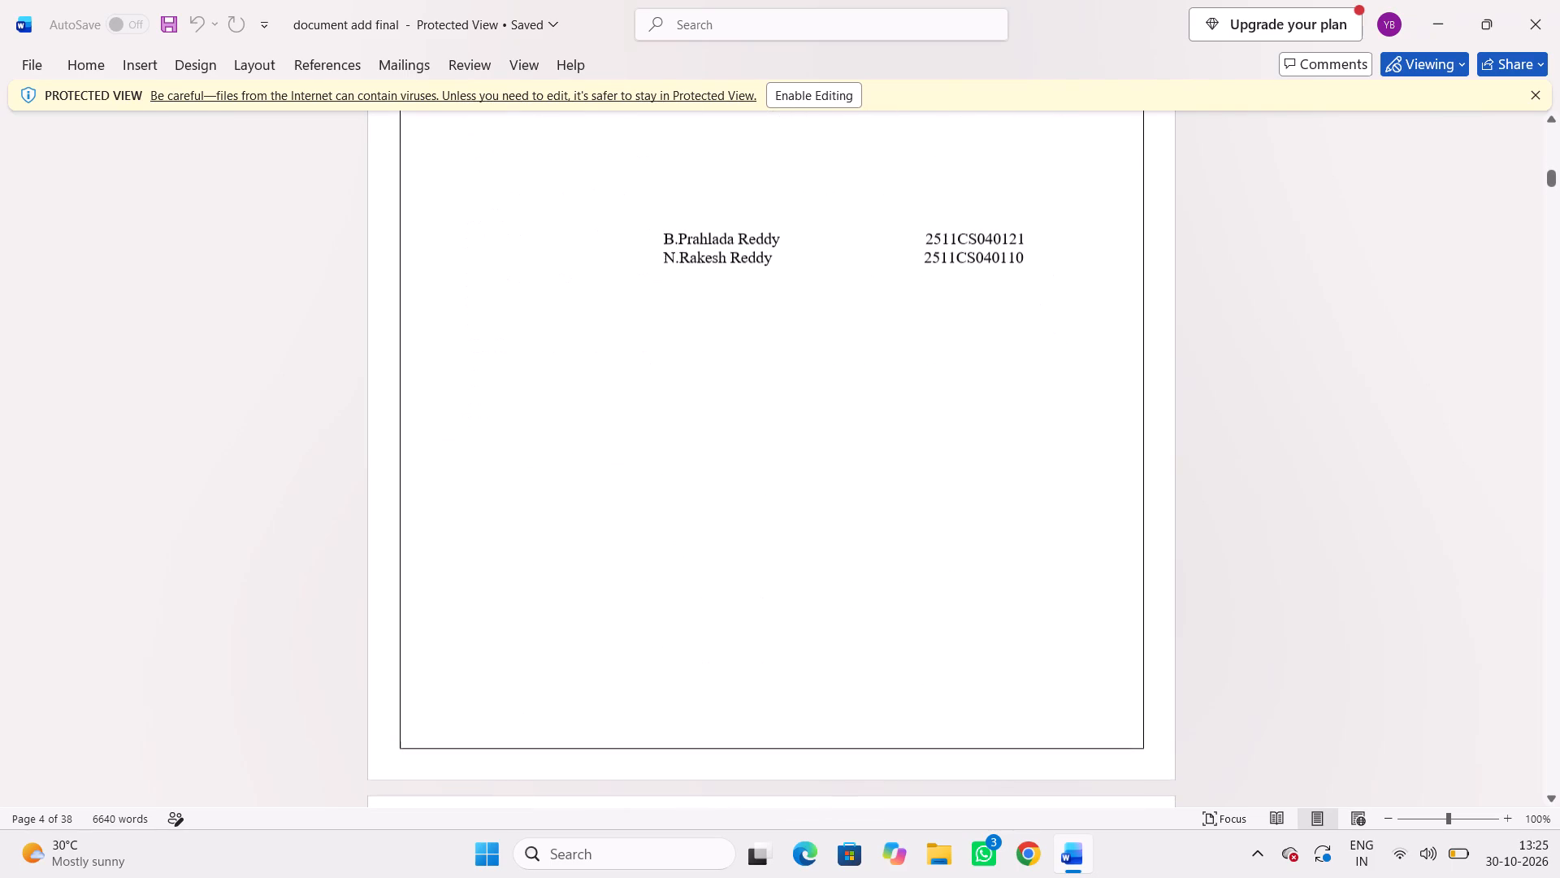
{"action": "scroll", "coordinate": [838, 502], "scroll_direction": "down", "scroll_amount": 3}
{"action": "scroll", "coordinate": [838, 502], "scroll_direction": "up", "scroll_amount": 1}
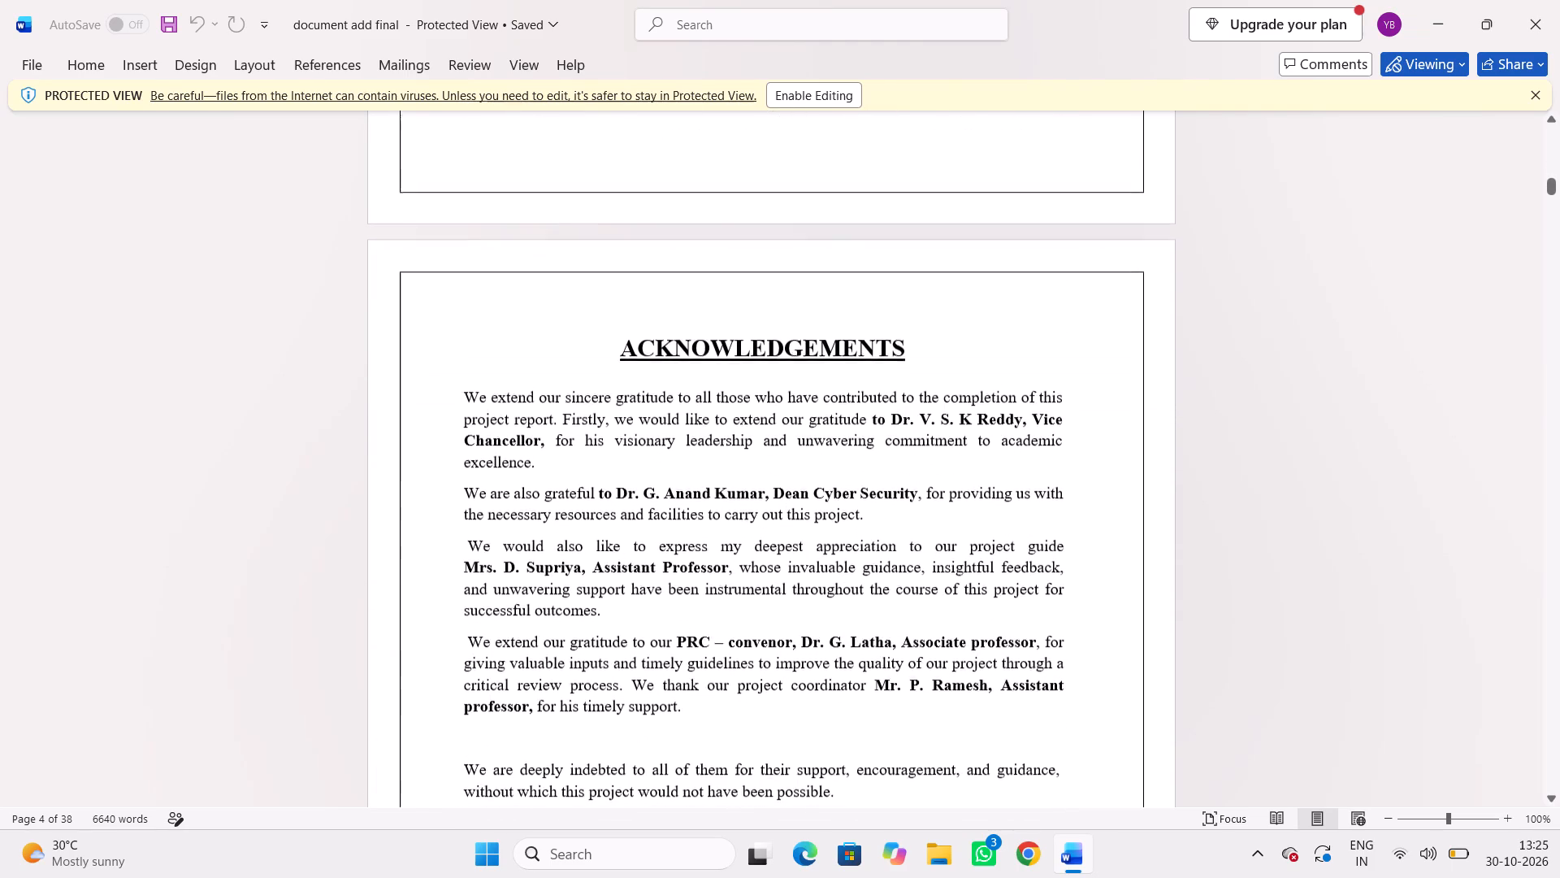
{"action": "scroll", "coordinate": [838, 502], "scroll_direction": "up", "scroll_amount": 5}
{"action": "scroll", "coordinate": [838, 502], "scroll_direction": "down", "scroll_amount": 1}
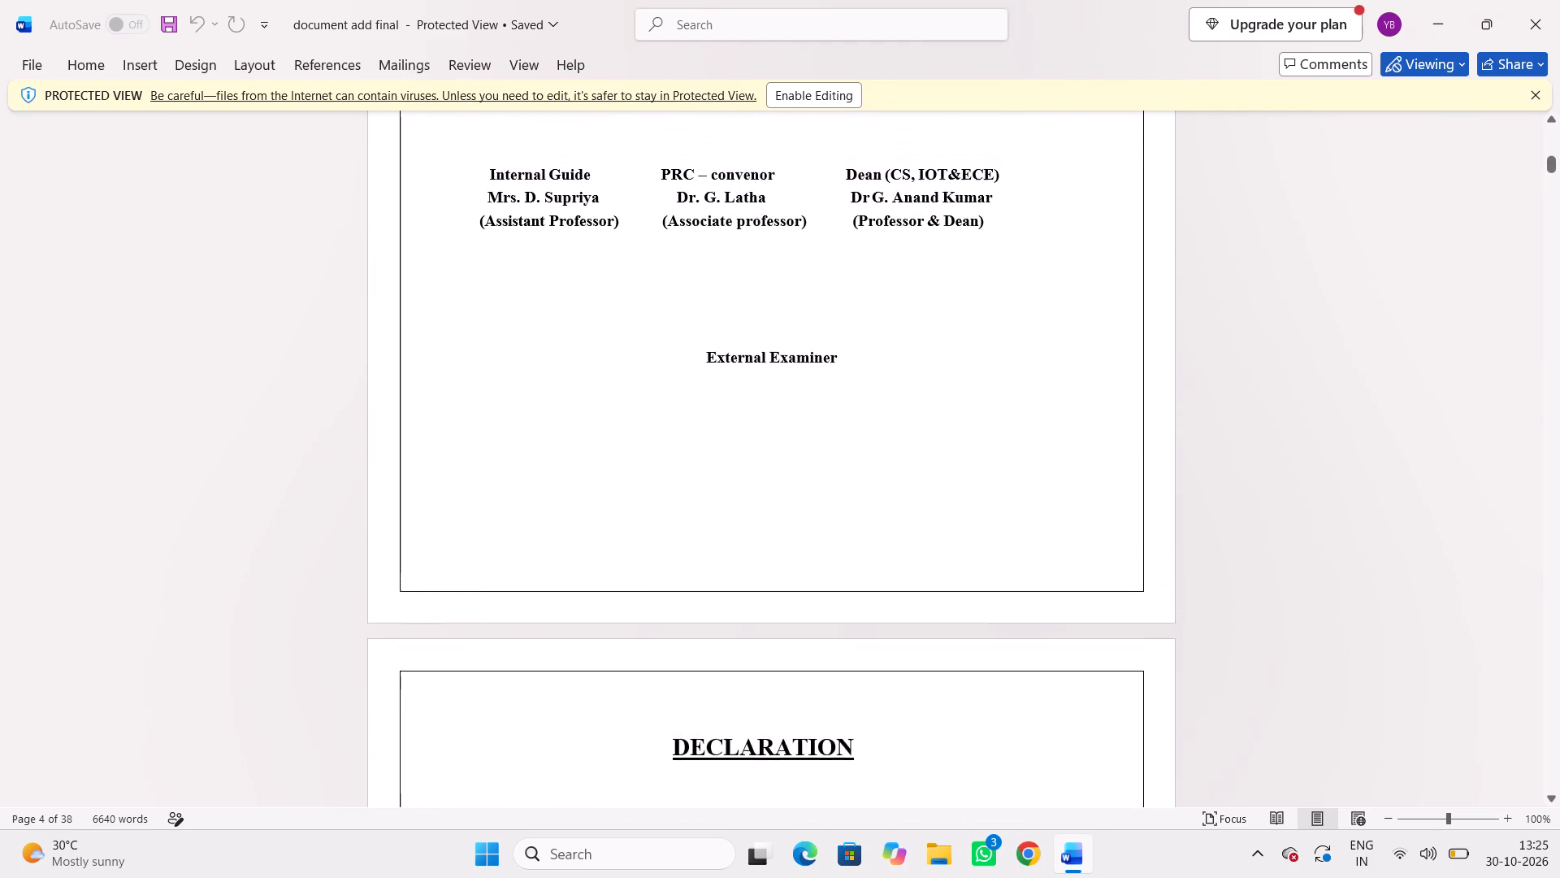
Examine "document add final" from the Declaration through the Acknowledgements, Abstract and table of contents to the Chapter 1 Introduction.
{"action": "scroll", "coordinate": [838, 502], "scroll_direction": "down", "scroll_amount": 1}
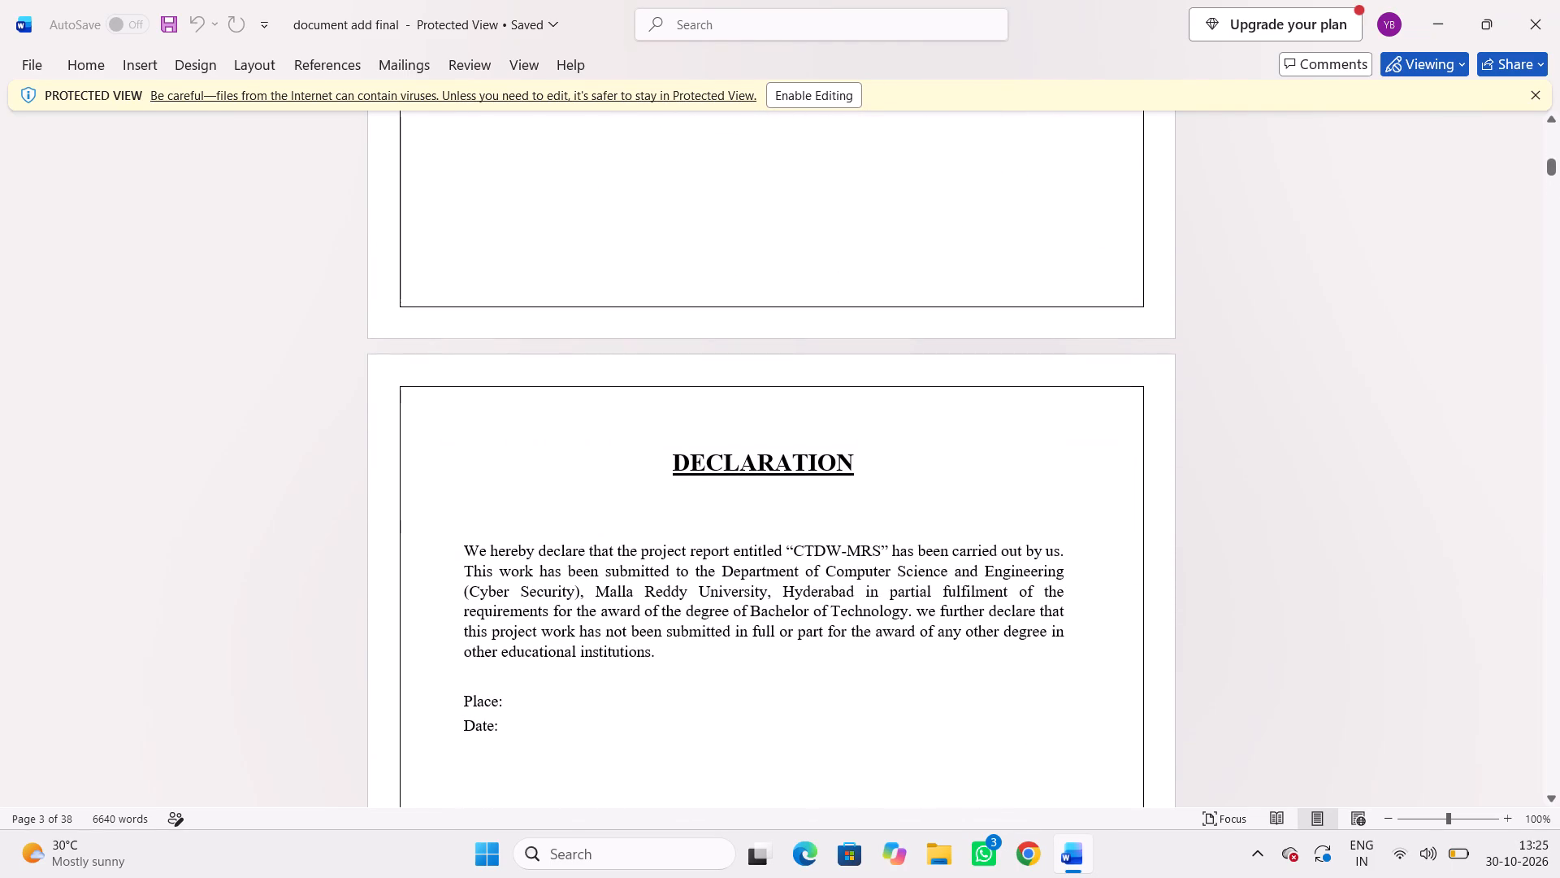
{"action": "scroll", "coordinate": [838, 502], "scroll_direction": "down", "scroll_amount": 4}
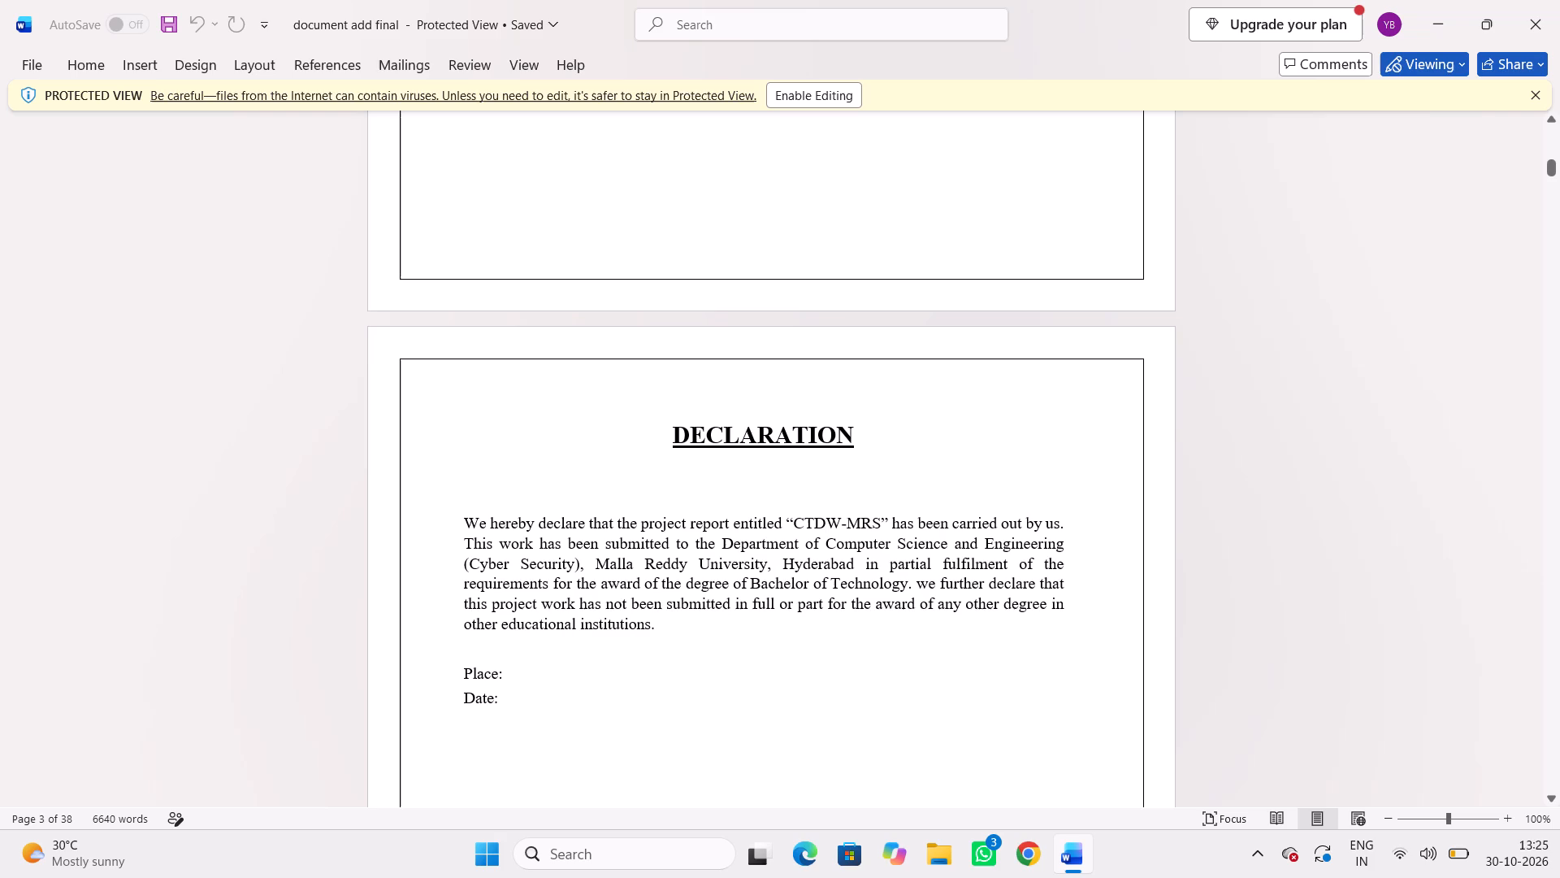
{"action": "scroll", "coordinate": [838, 502], "scroll_direction": "down", "scroll_amount": 1}
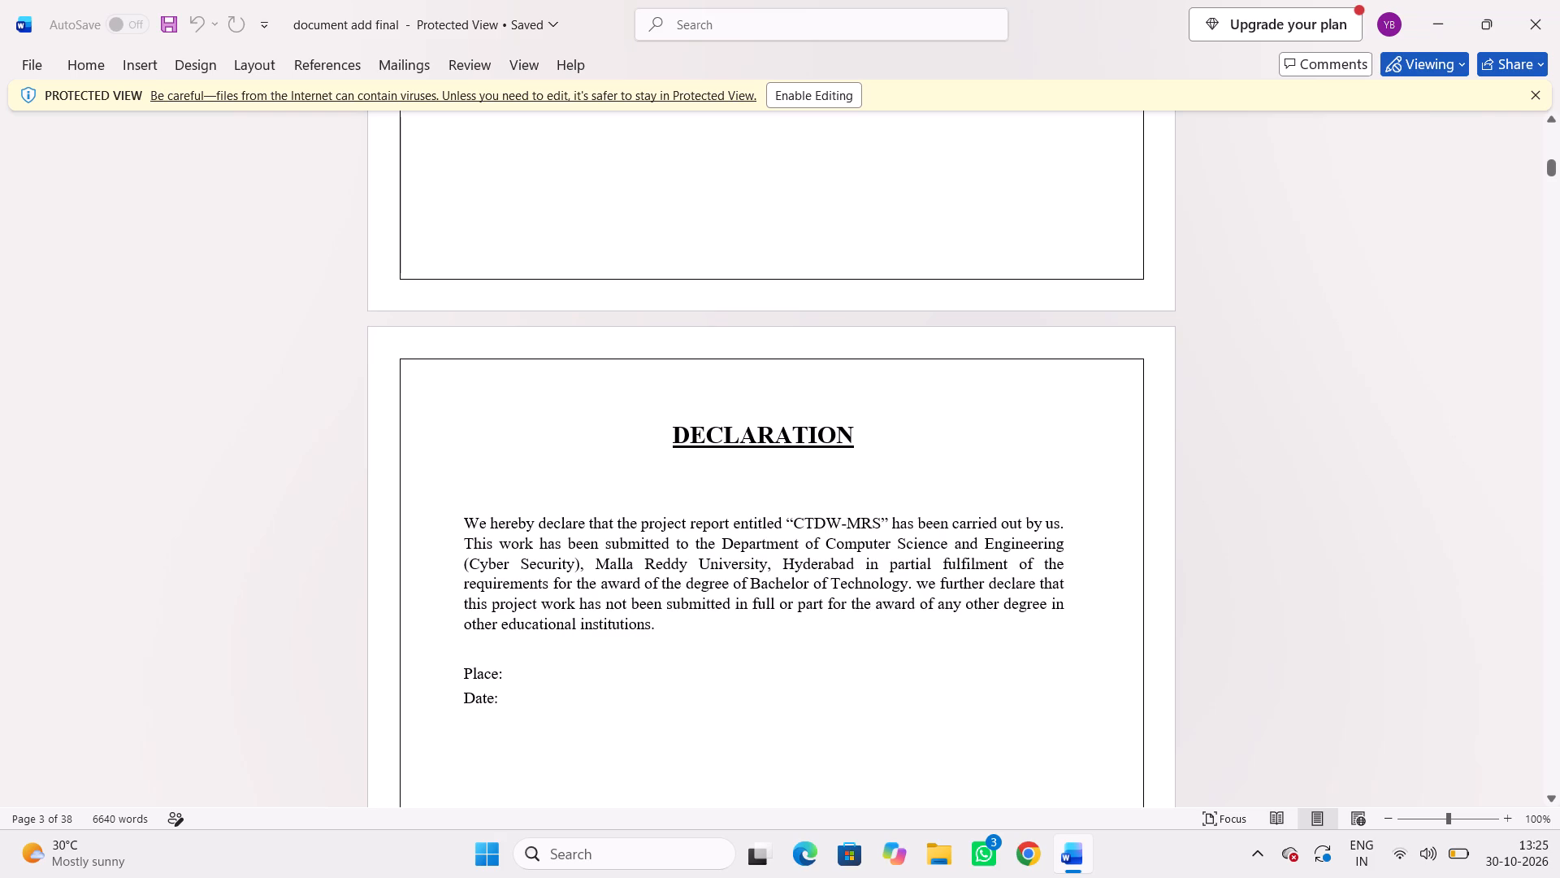
{"action": "scroll", "coordinate": [838, 502], "scroll_direction": "down", "scroll_amount": 3}
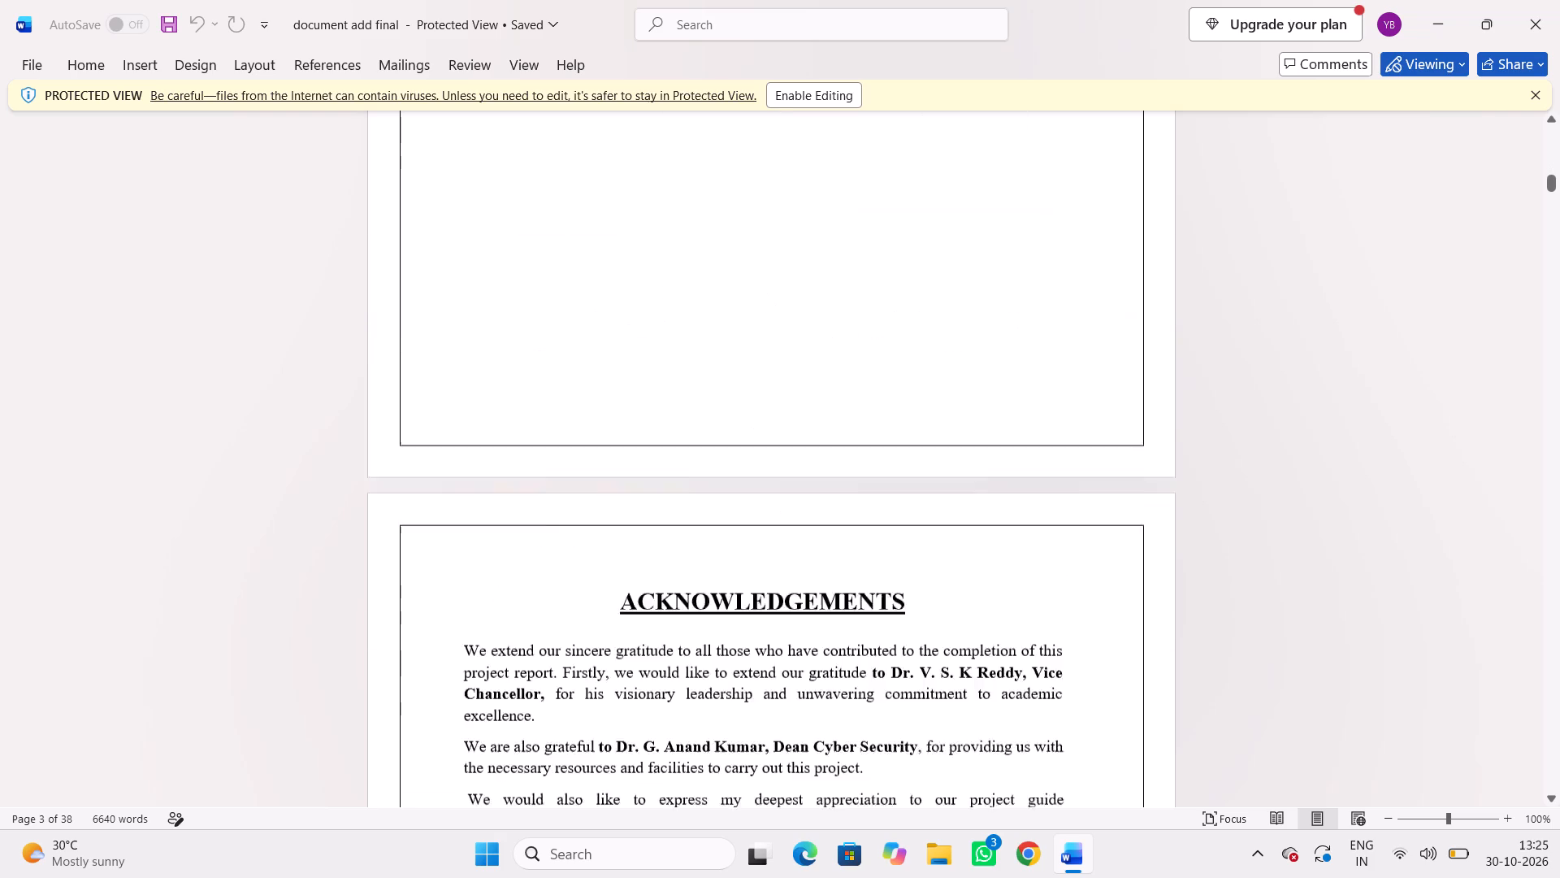
{"action": "scroll", "coordinate": [838, 502], "scroll_direction": "down", "scroll_amount": 6}
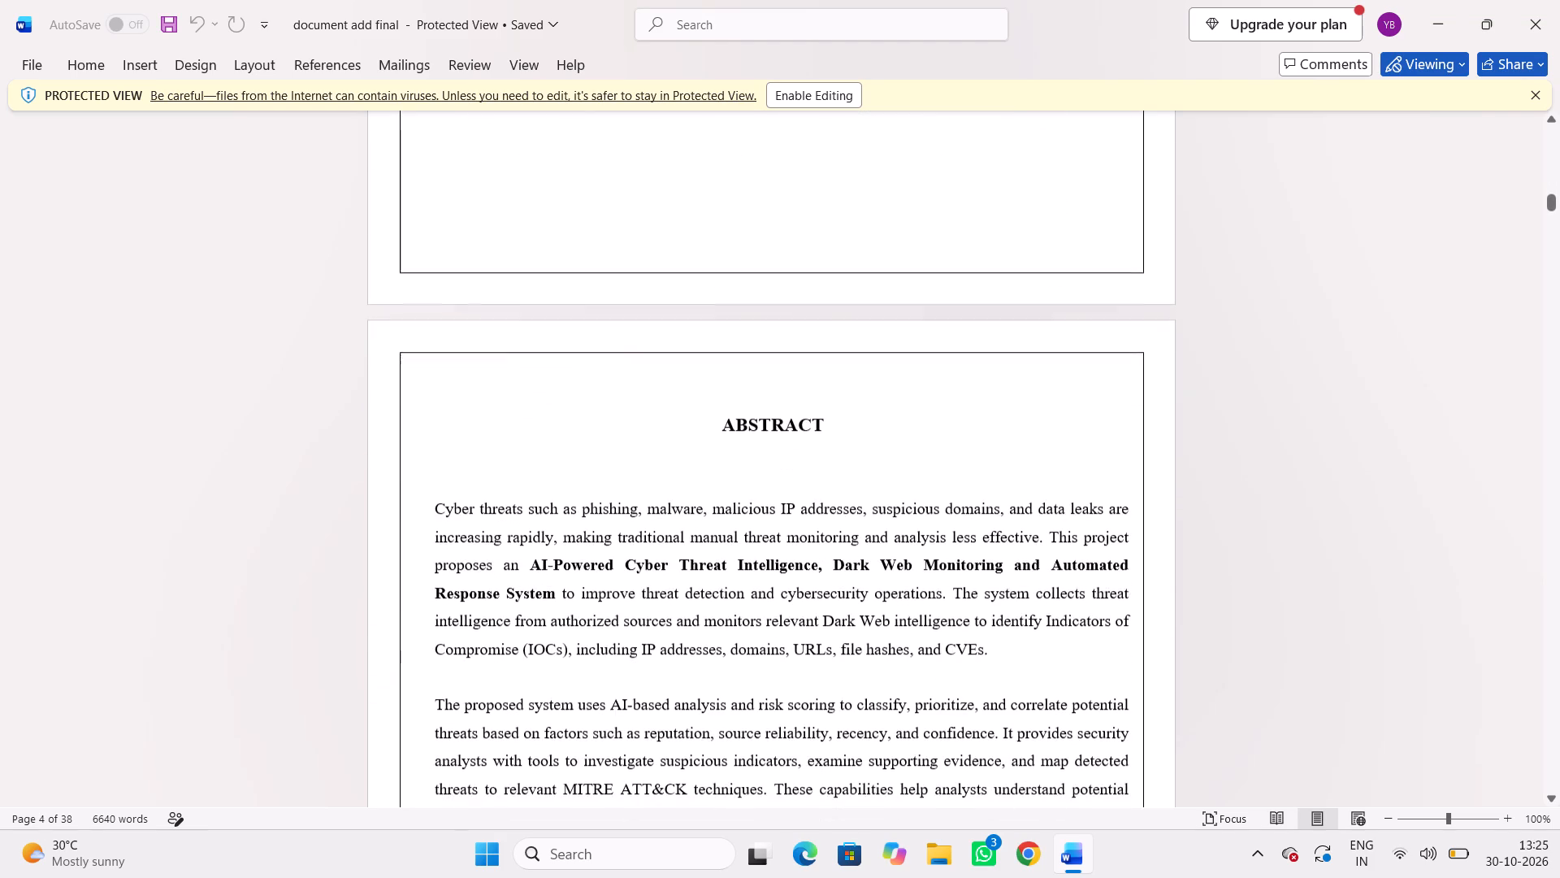
{"action": "scroll", "coordinate": [838, 502], "scroll_direction": "down", "scroll_amount": 3}
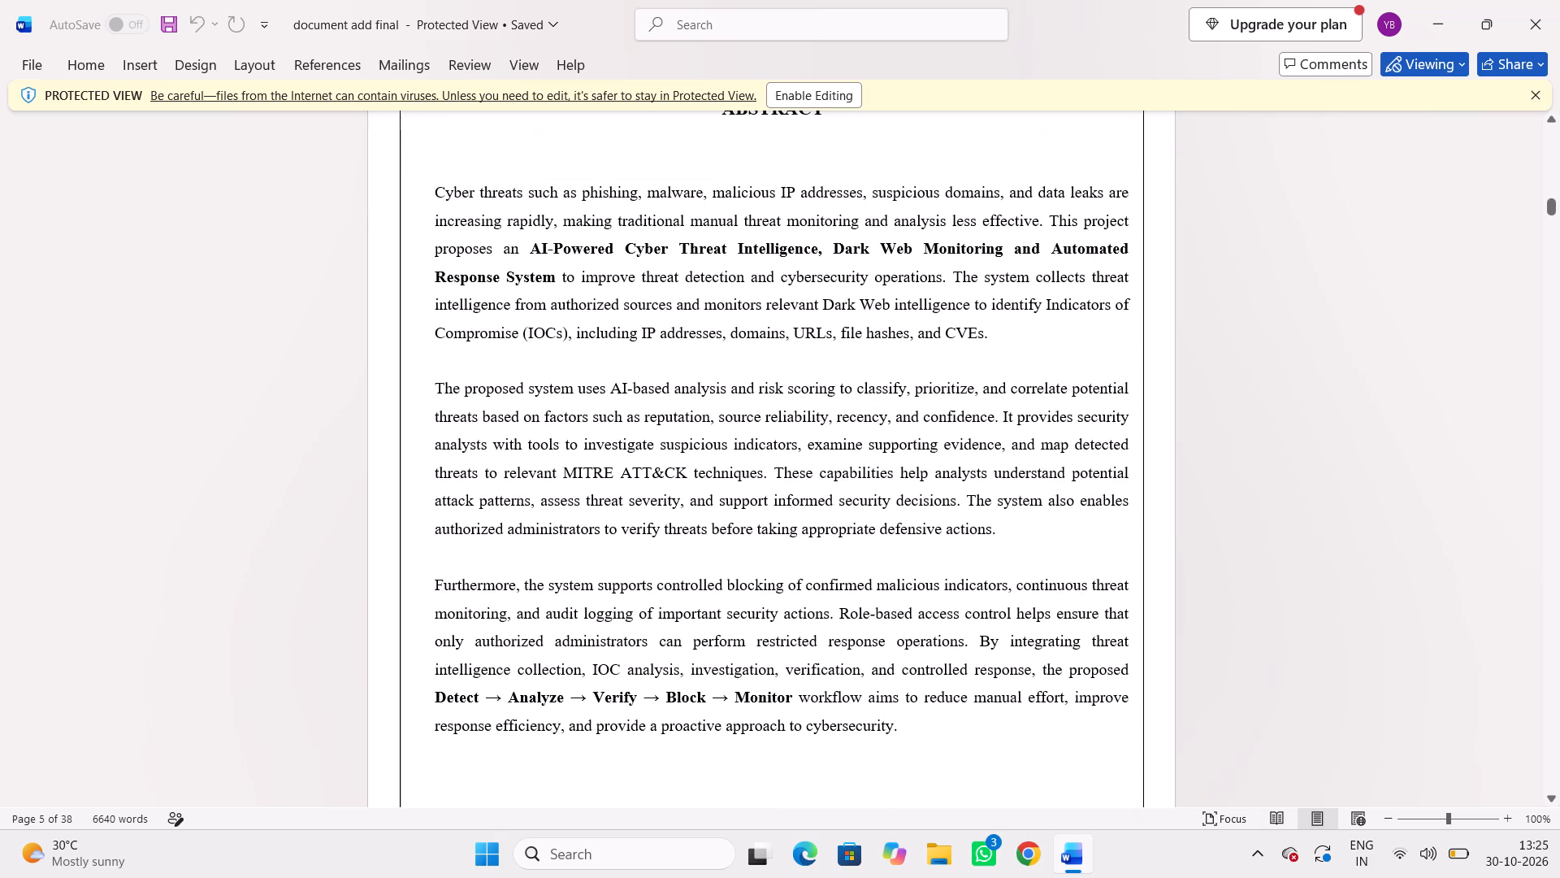
{"action": "scroll", "coordinate": [838, 502], "scroll_direction": "right", "scroll_amount": 1}
{"action": "scroll", "coordinate": [838, 502], "scroll_direction": "down", "scroll_amount": 2}
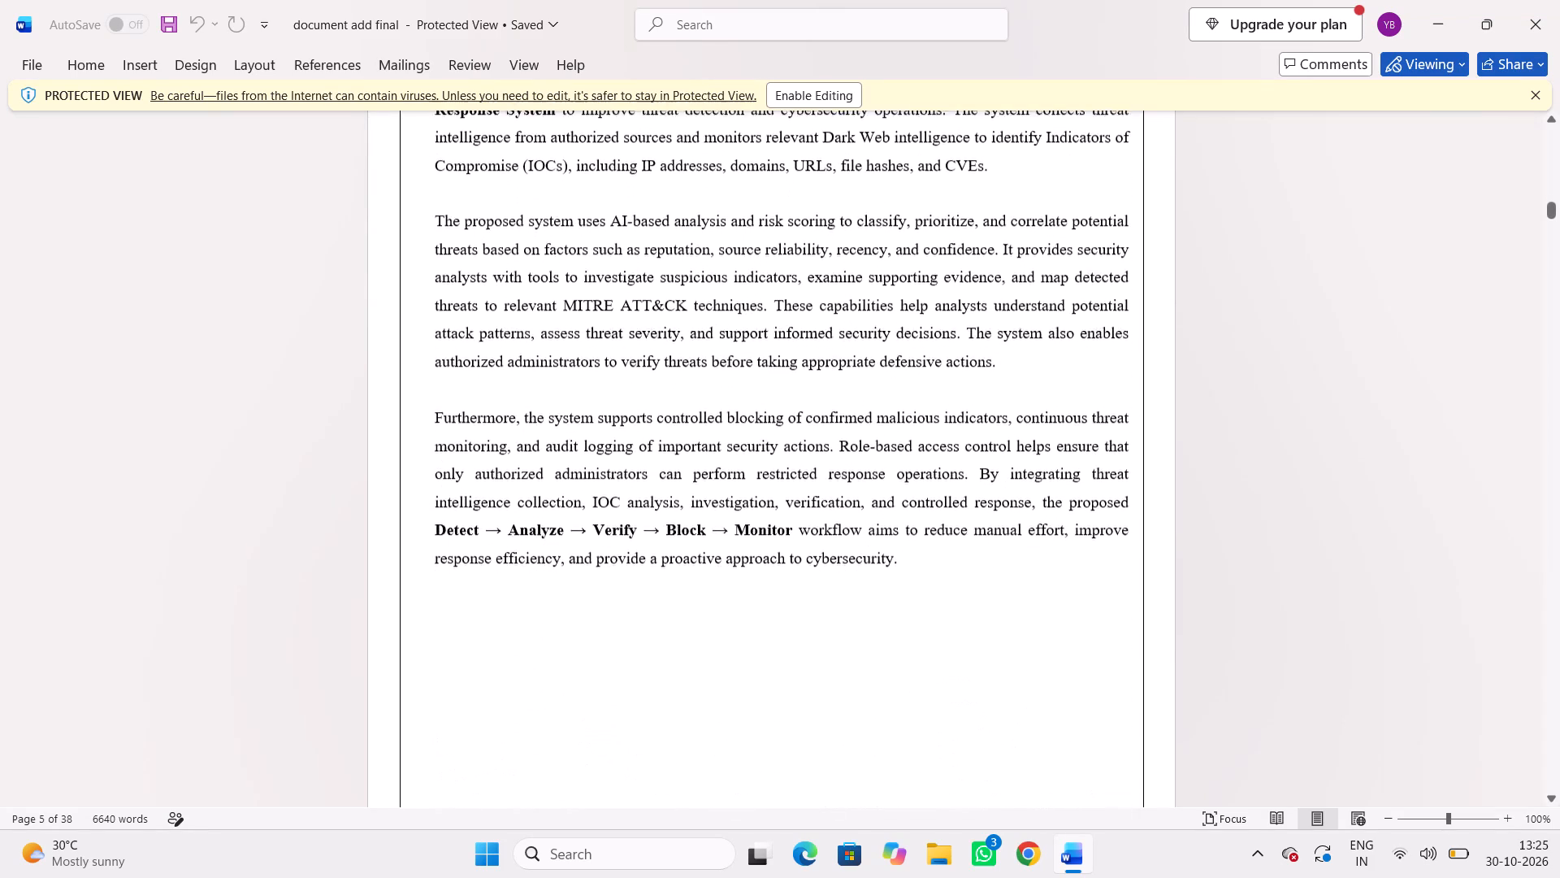
{"action": "scroll", "coordinate": [838, 502], "scroll_direction": "down", "scroll_amount": 10}
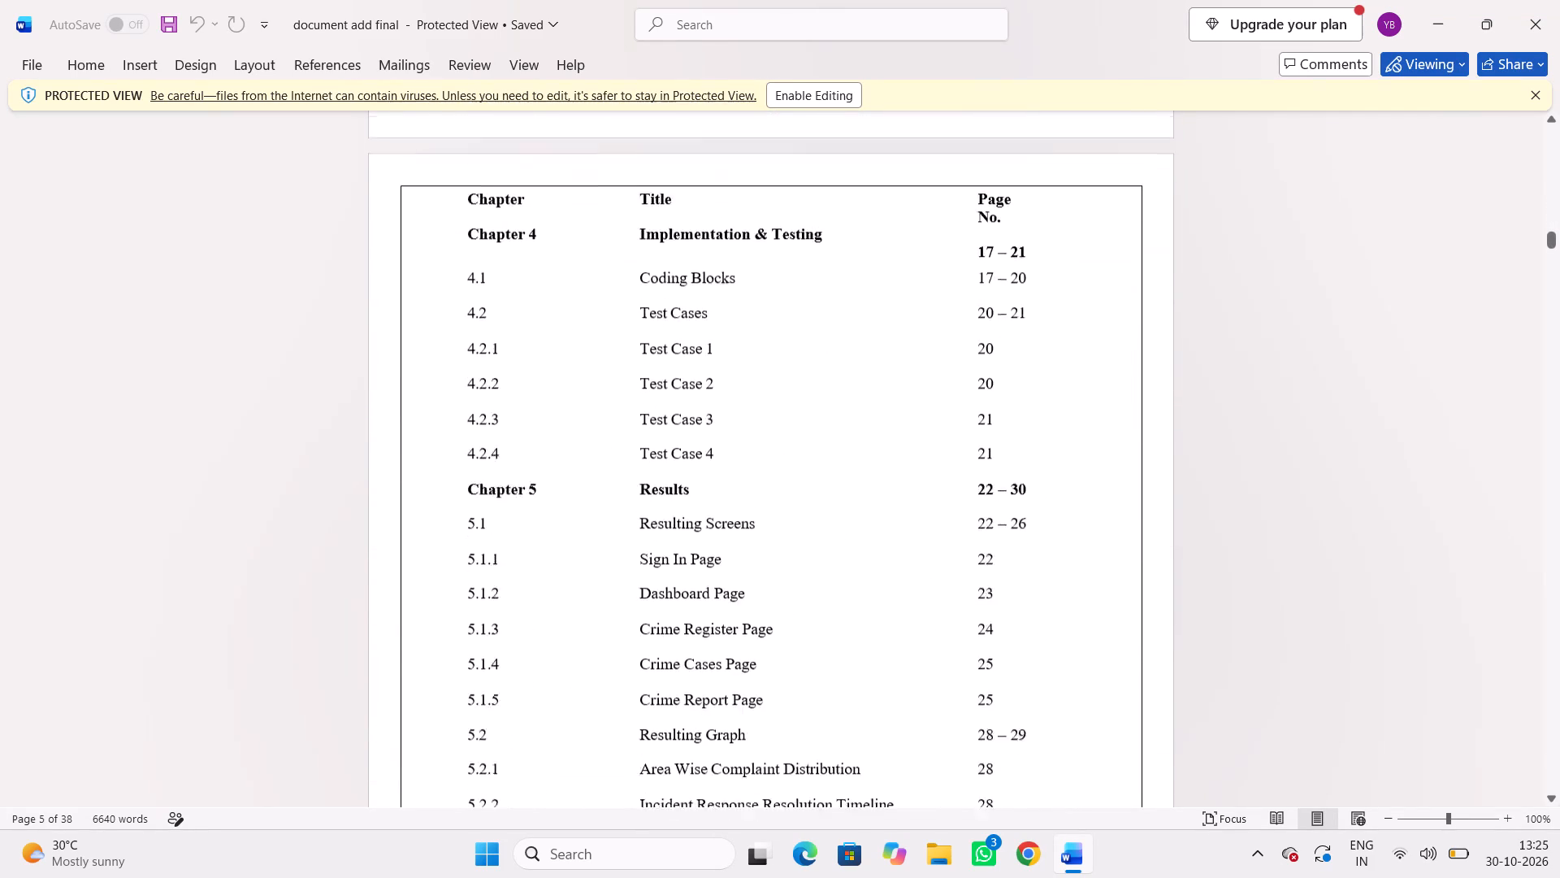
{"action": "scroll", "coordinate": [838, 502], "scroll_direction": "down", "scroll_amount": 7}
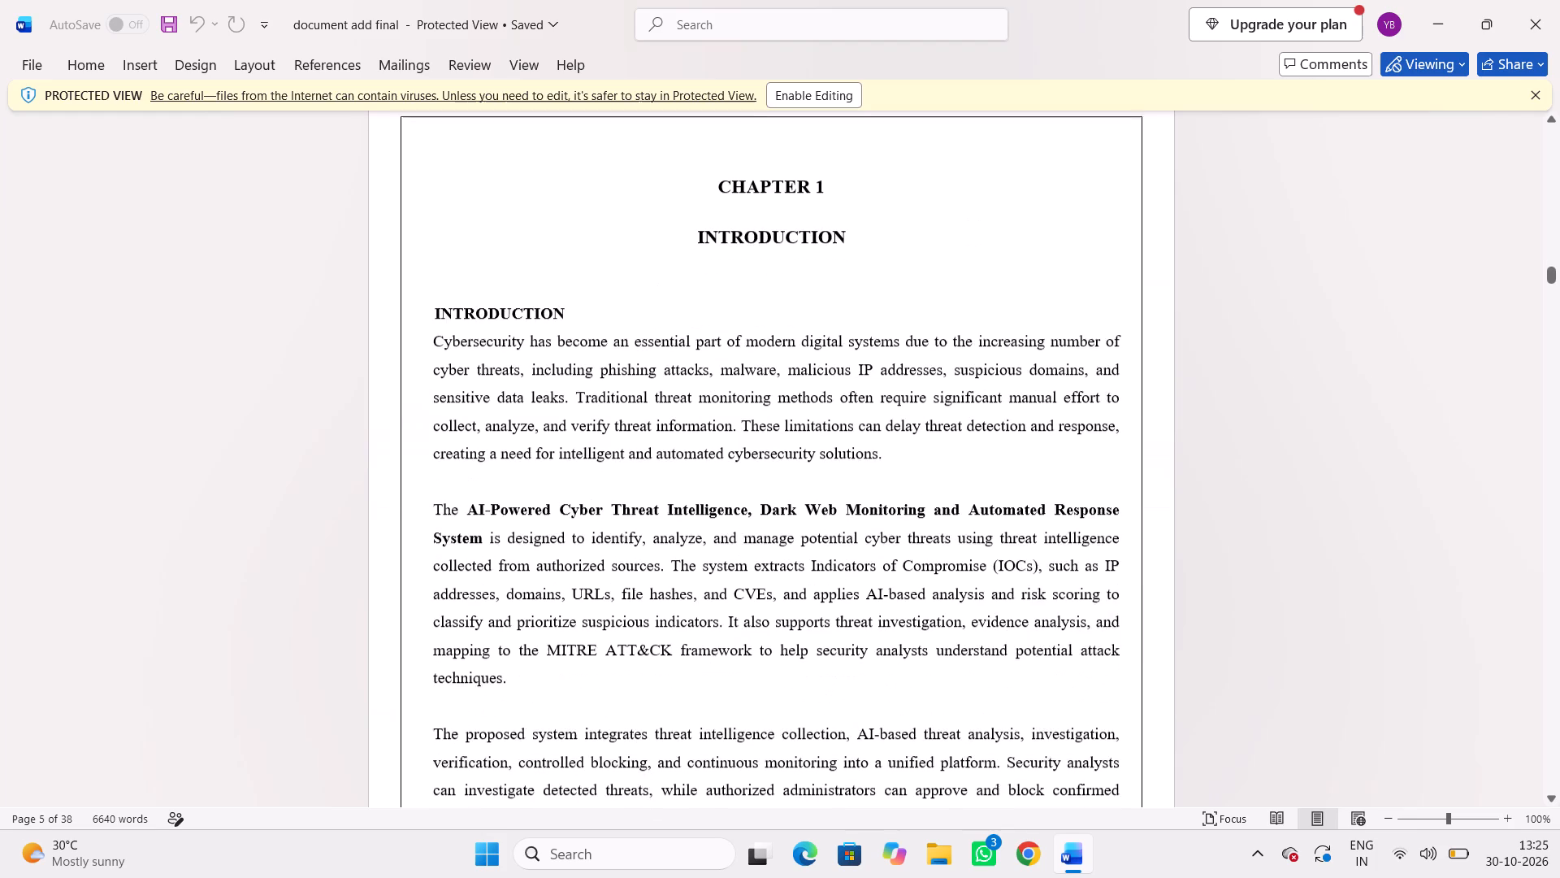